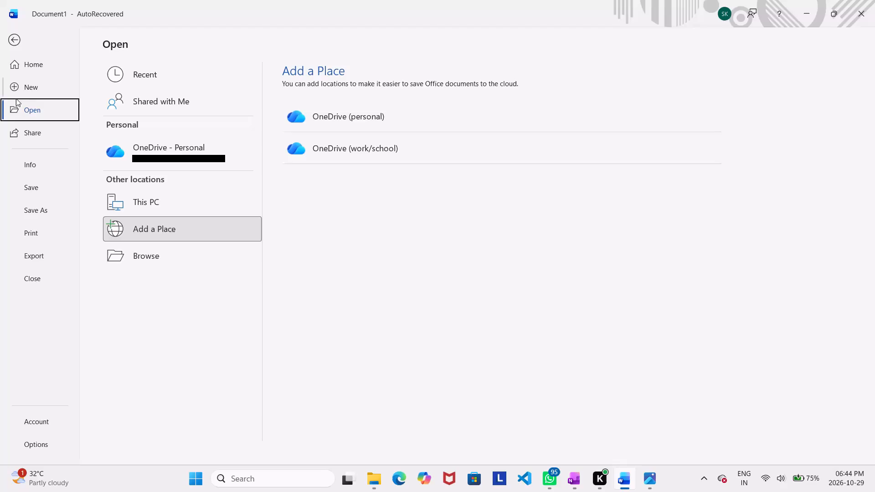
Look through the recent documents listed on the Home page.
click(37, 63)
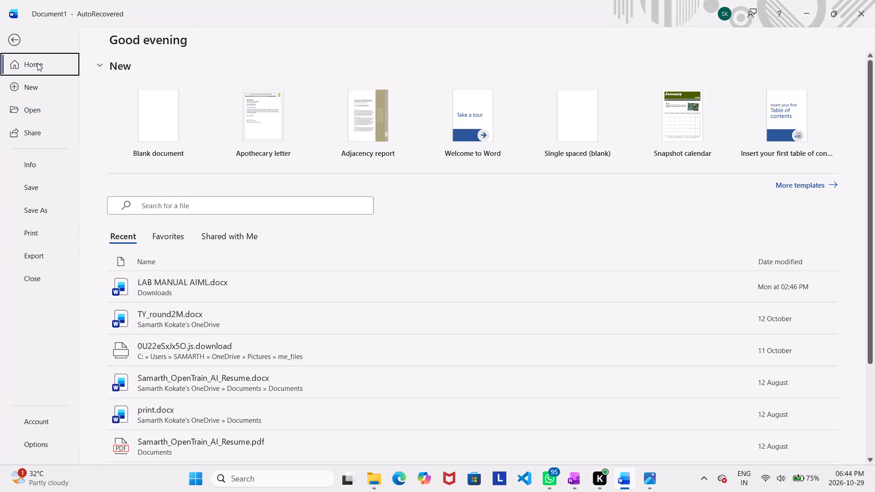
scroll(166, 245, down, 2)
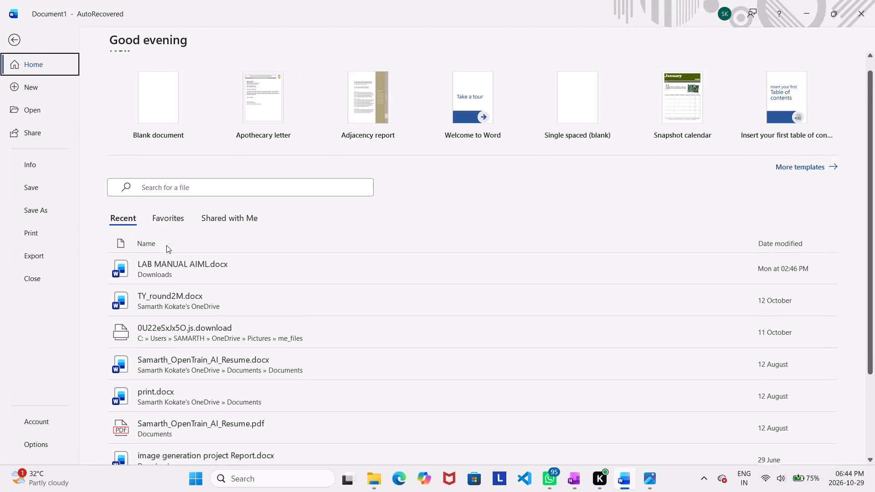
scroll(166, 245, down, 7)
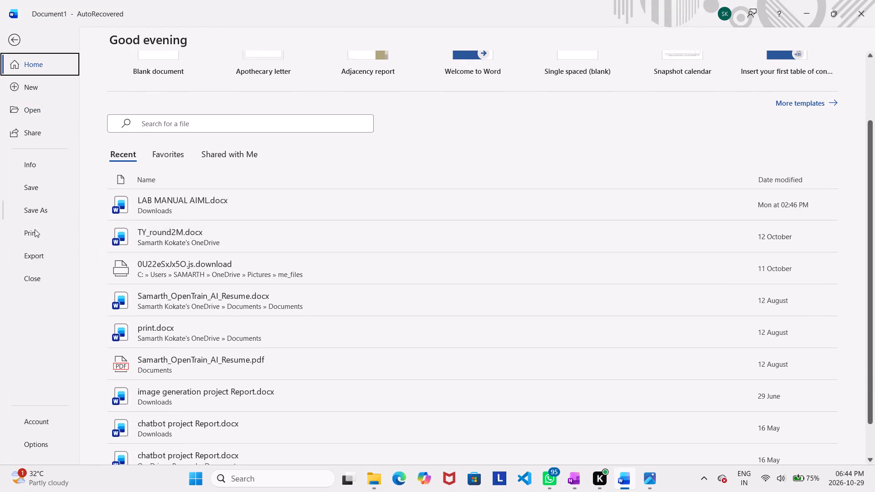
Browse the ml folder in this PC's Downloads for a document to open, and close the file browser.
click(40, 109)
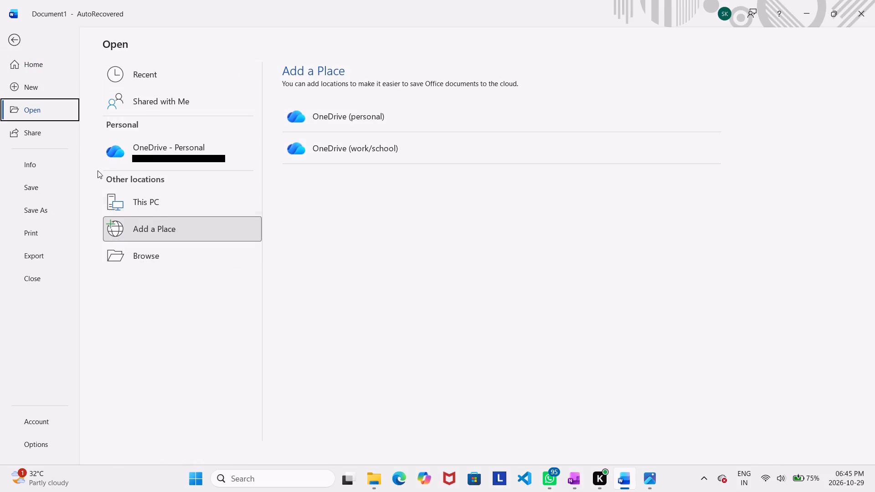
click(132, 200)
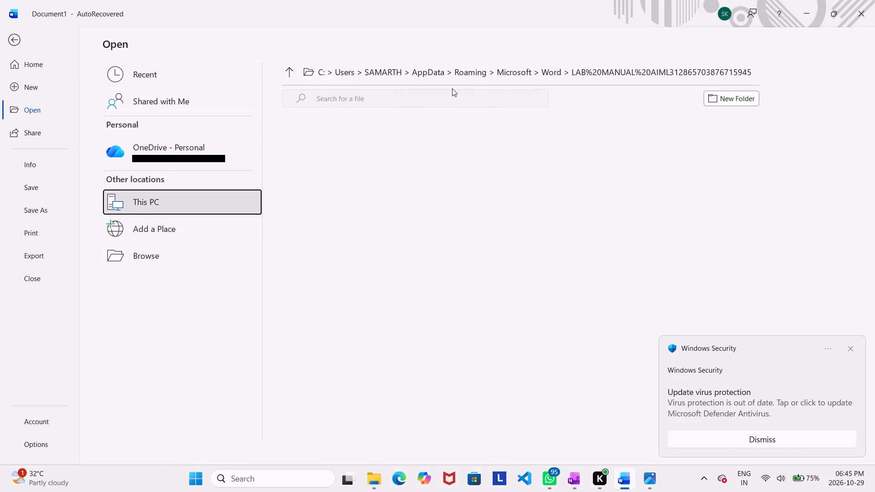
click(406, 70)
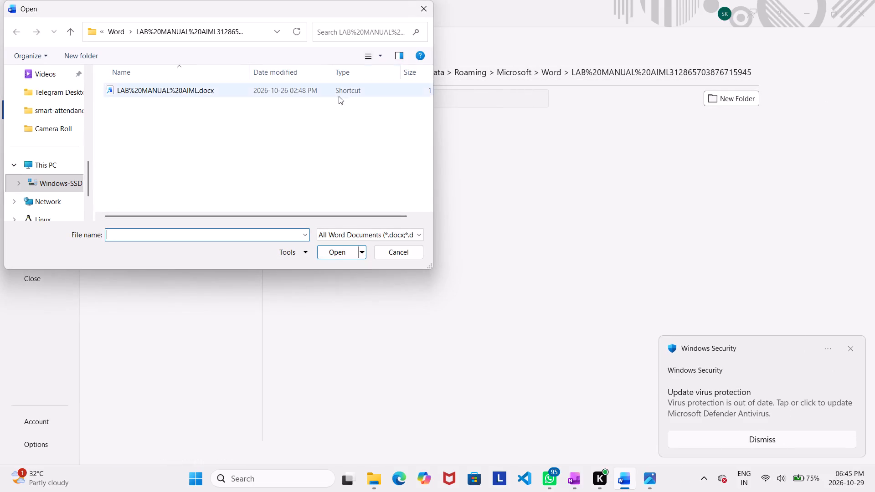
scroll(62, 159, up, 6)
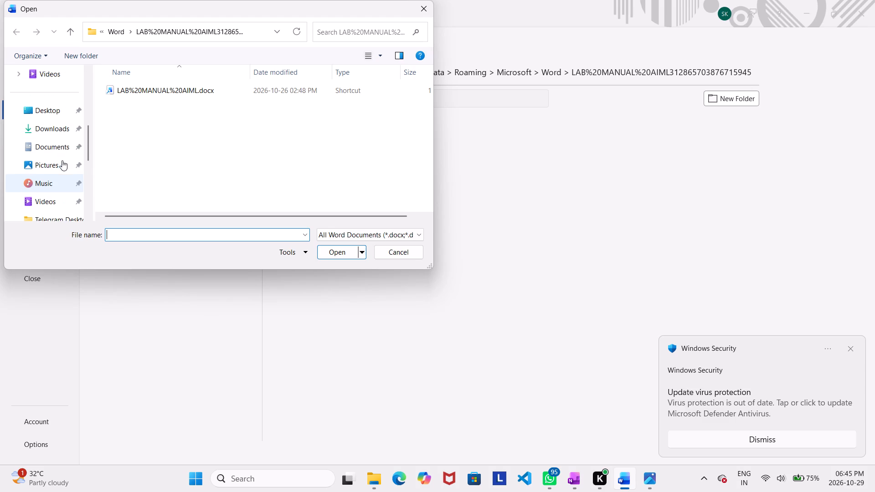
click(63, 131)
click(136, 105)
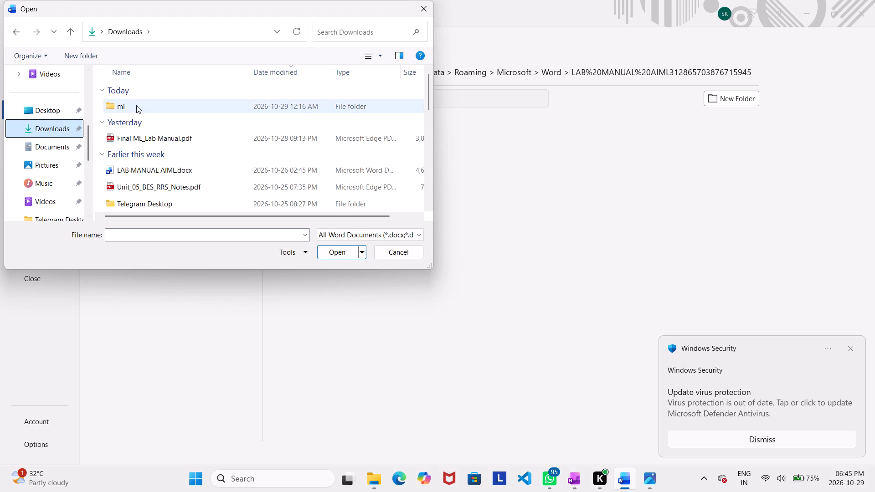
click(332, 252)
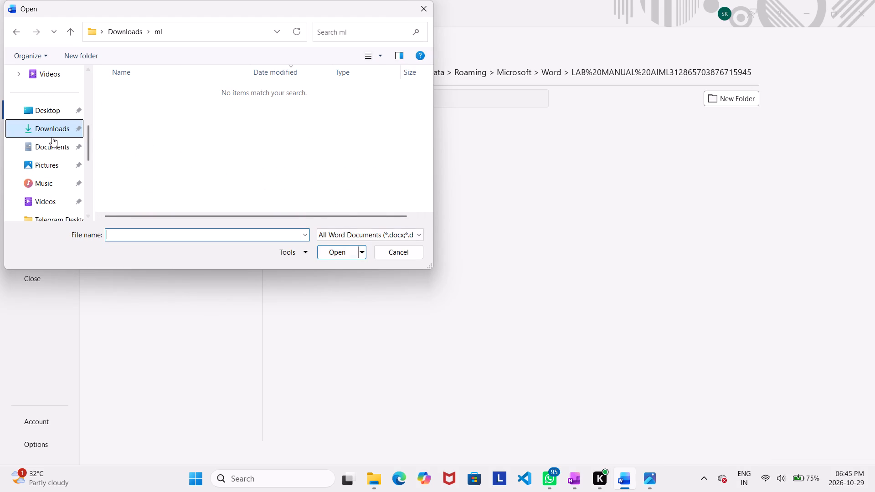
double_click(168, 98)
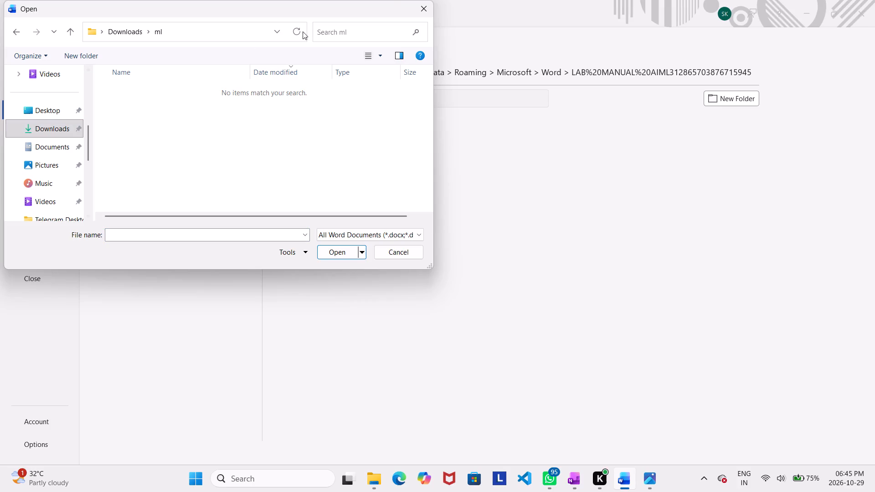
click(419, 2)
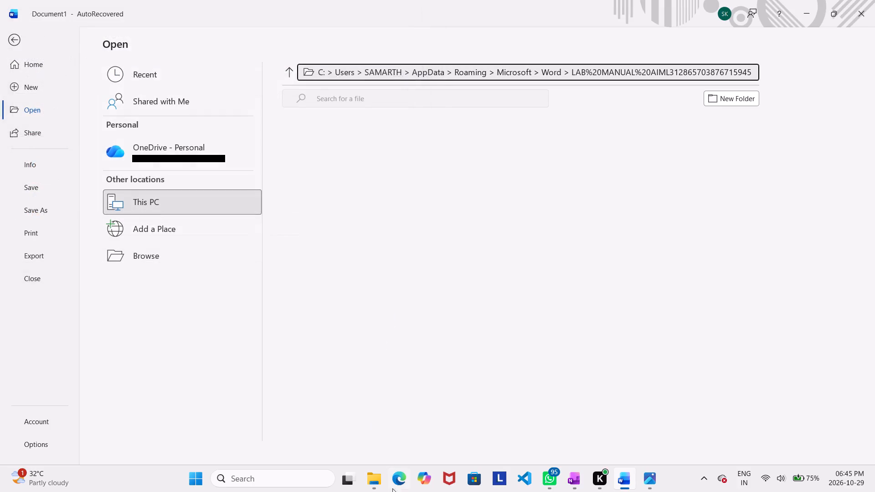
Switch to File Explorer and open New Section 1.one from the ml folder in Downloads.
click(375, 488)
double_click(414, 150)
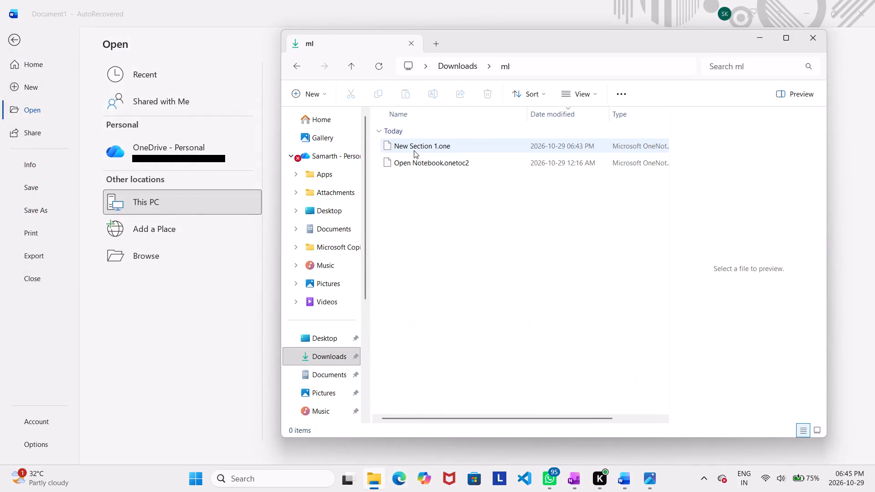
double_click(414, 150)
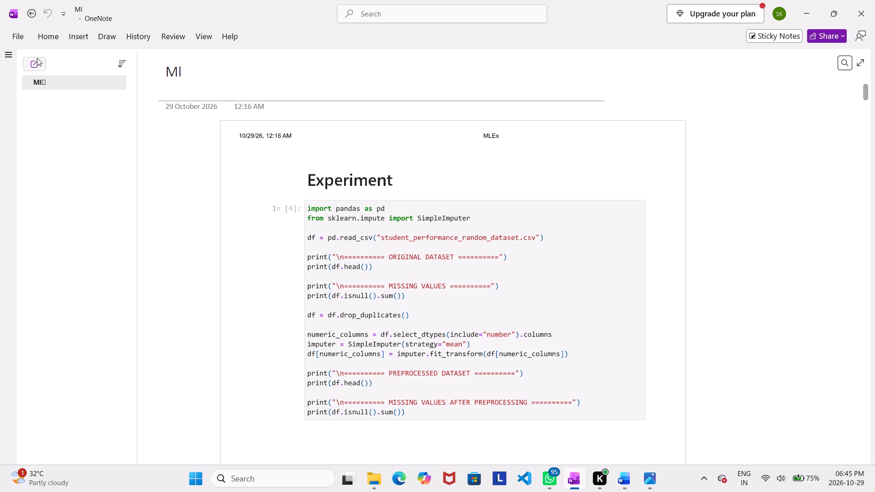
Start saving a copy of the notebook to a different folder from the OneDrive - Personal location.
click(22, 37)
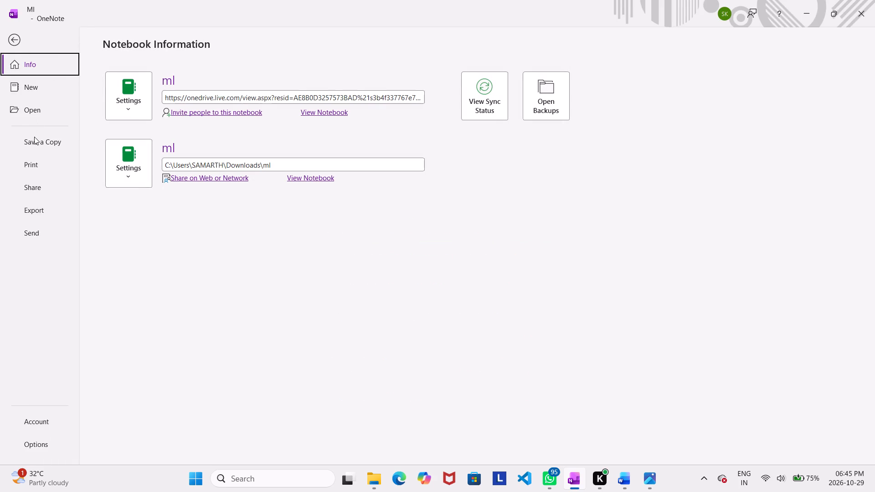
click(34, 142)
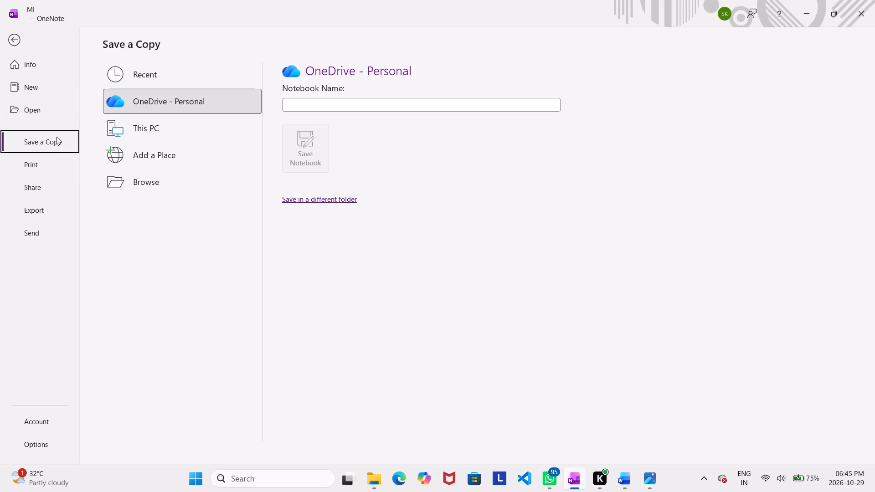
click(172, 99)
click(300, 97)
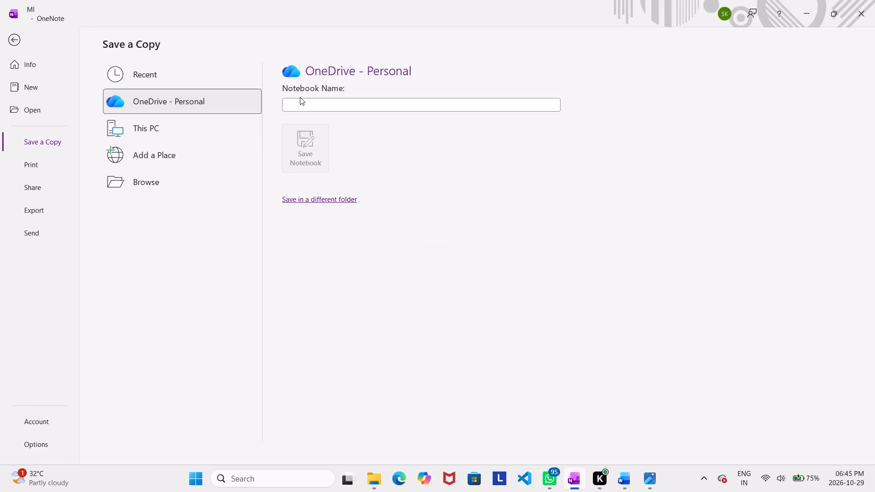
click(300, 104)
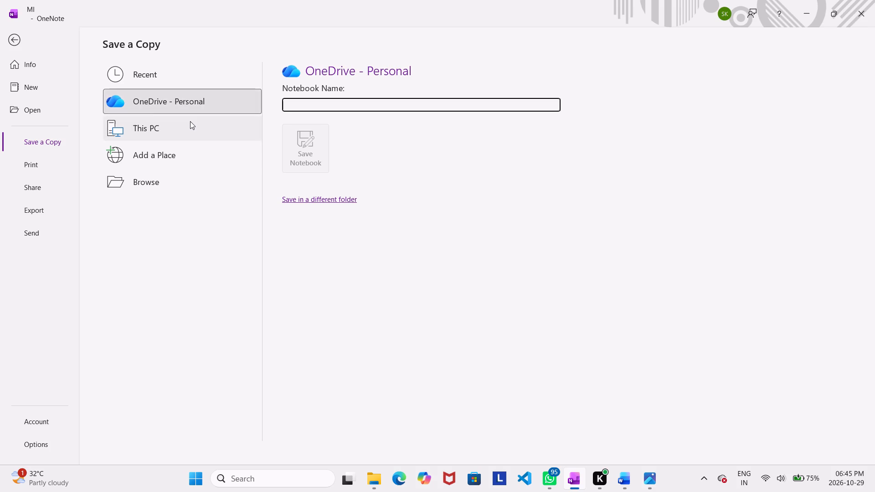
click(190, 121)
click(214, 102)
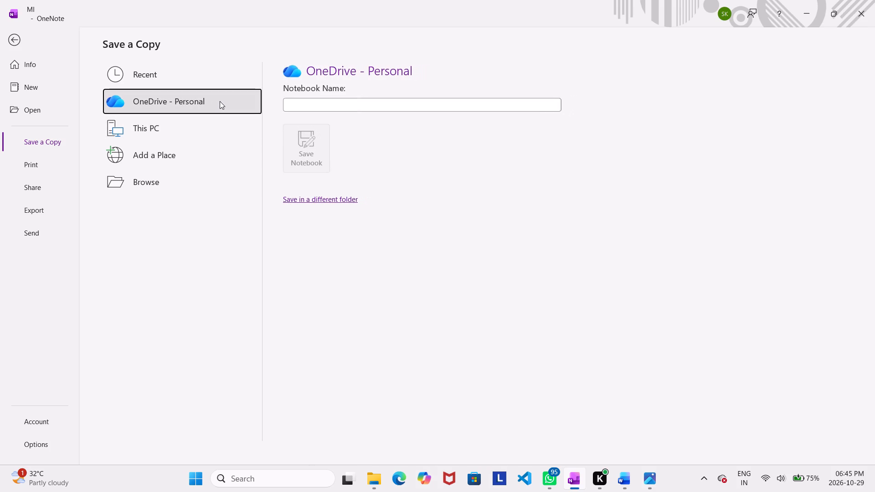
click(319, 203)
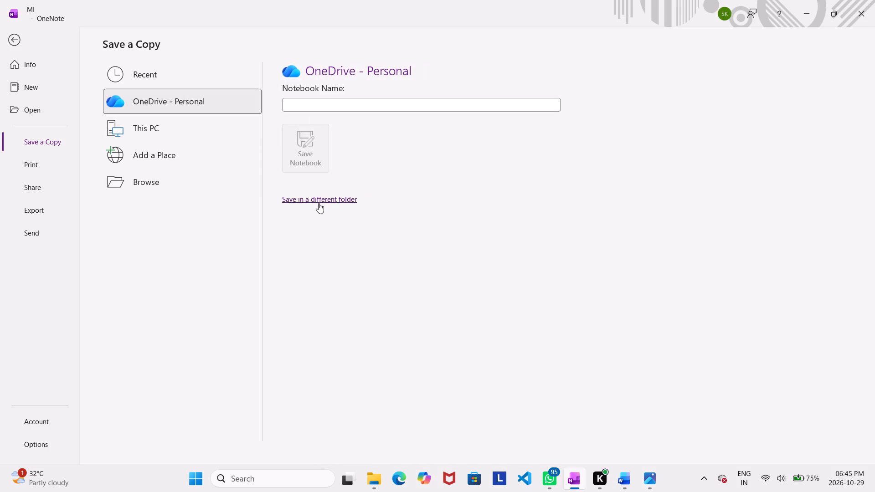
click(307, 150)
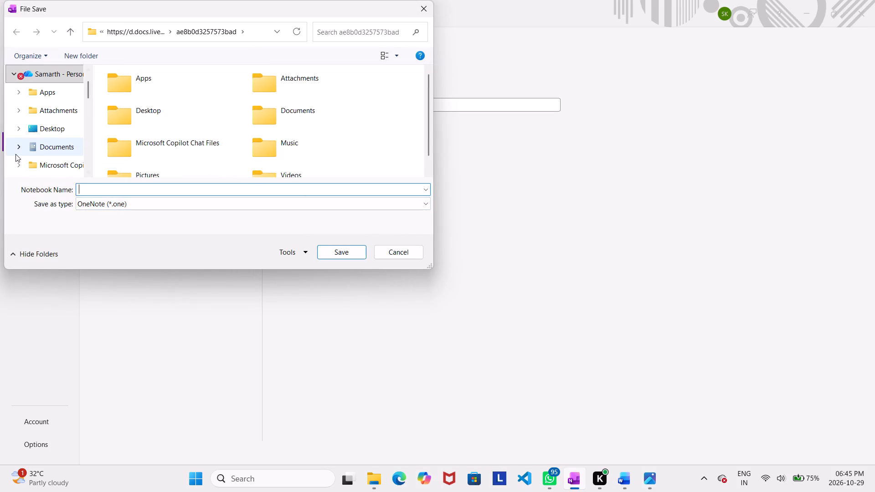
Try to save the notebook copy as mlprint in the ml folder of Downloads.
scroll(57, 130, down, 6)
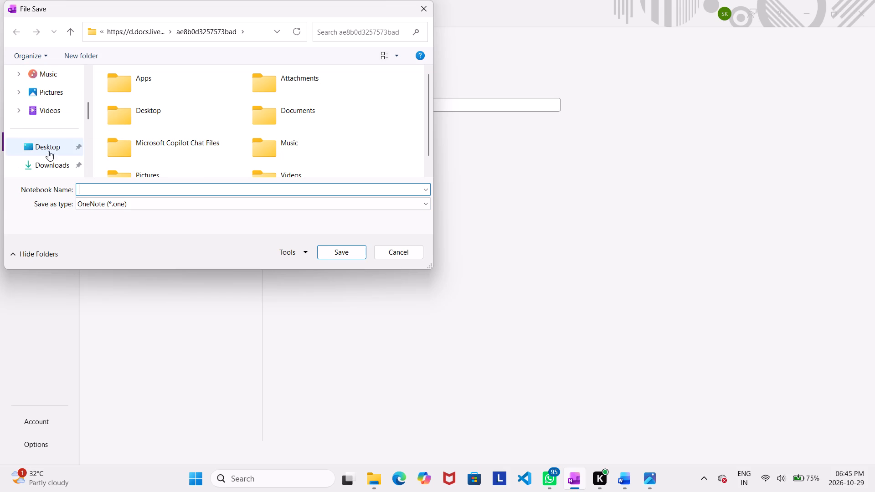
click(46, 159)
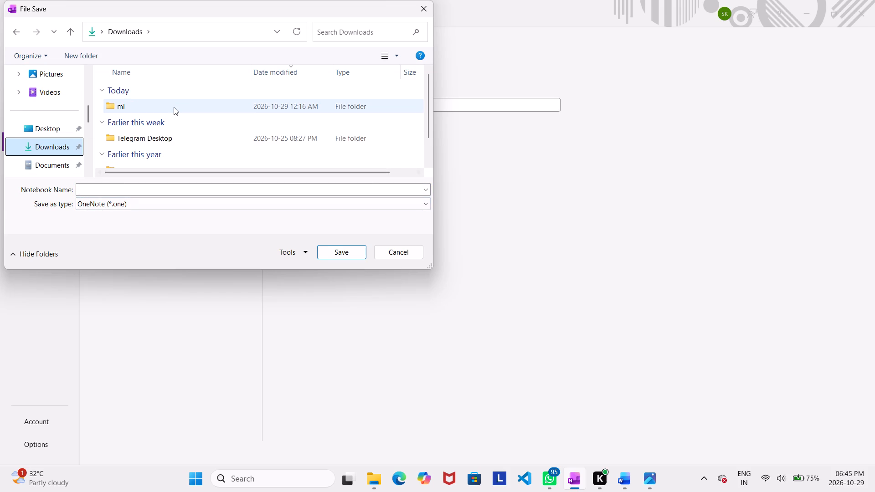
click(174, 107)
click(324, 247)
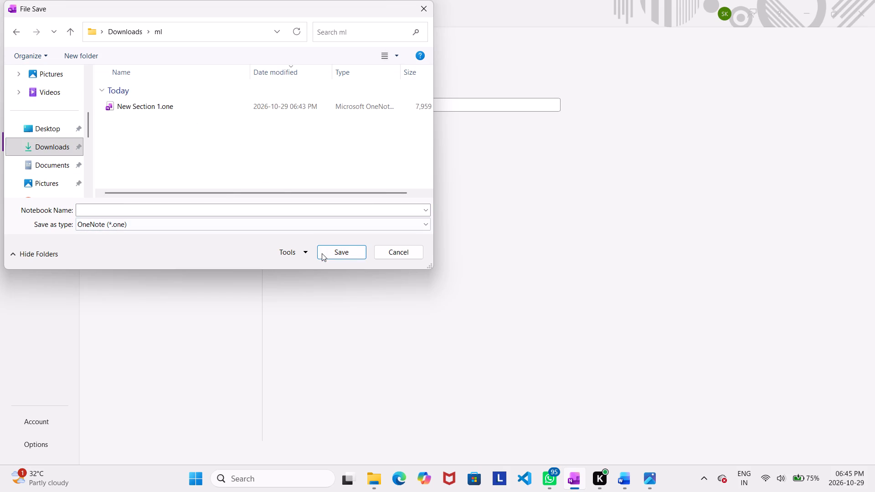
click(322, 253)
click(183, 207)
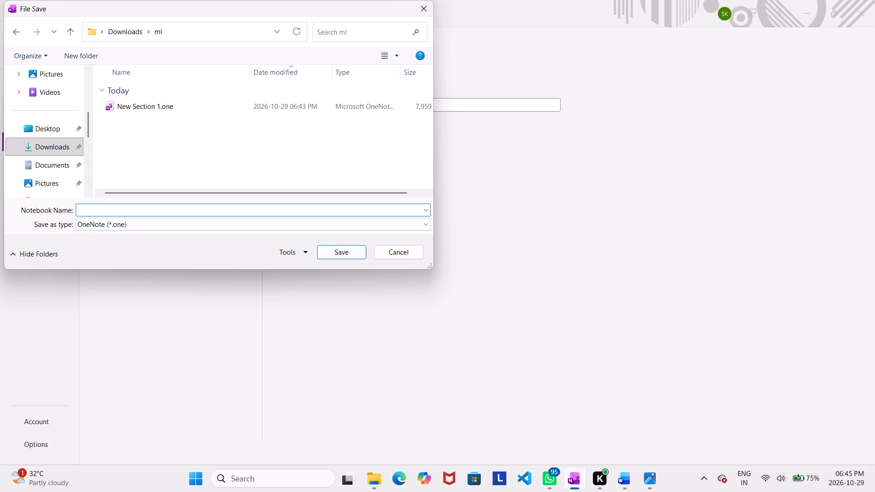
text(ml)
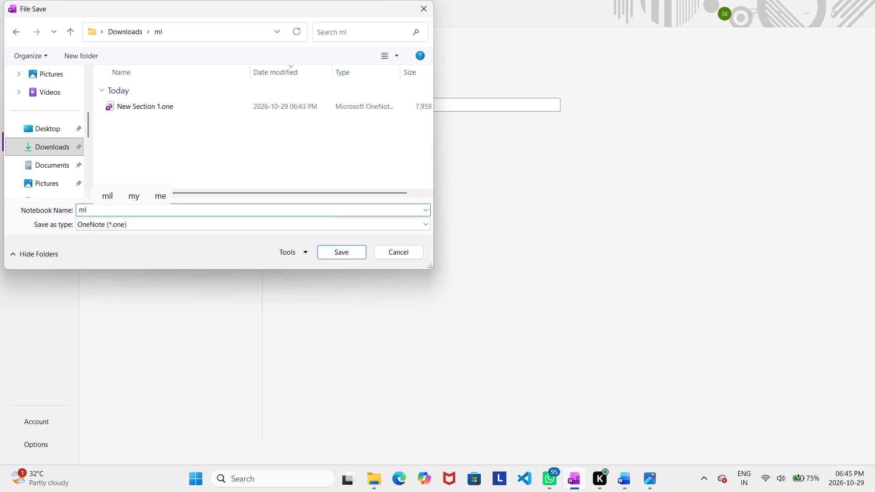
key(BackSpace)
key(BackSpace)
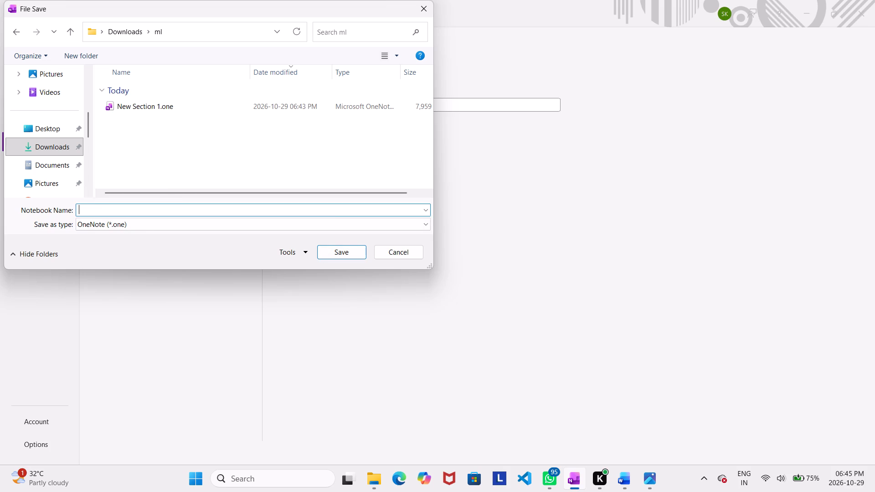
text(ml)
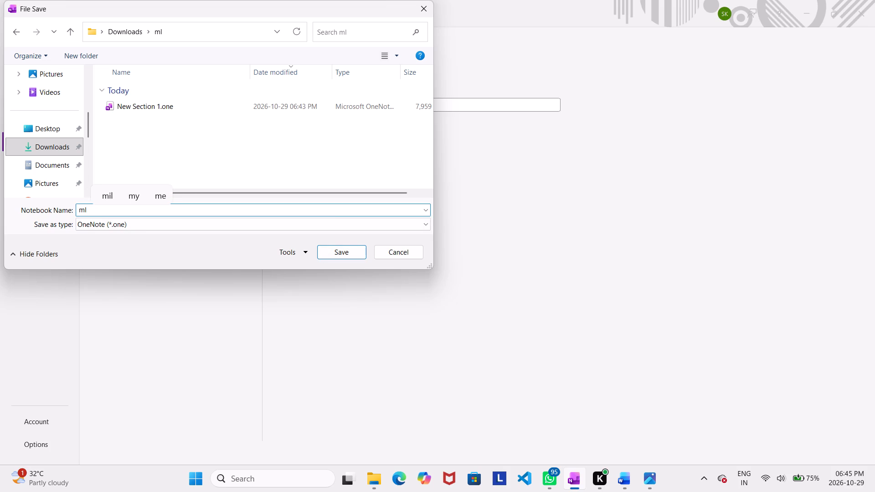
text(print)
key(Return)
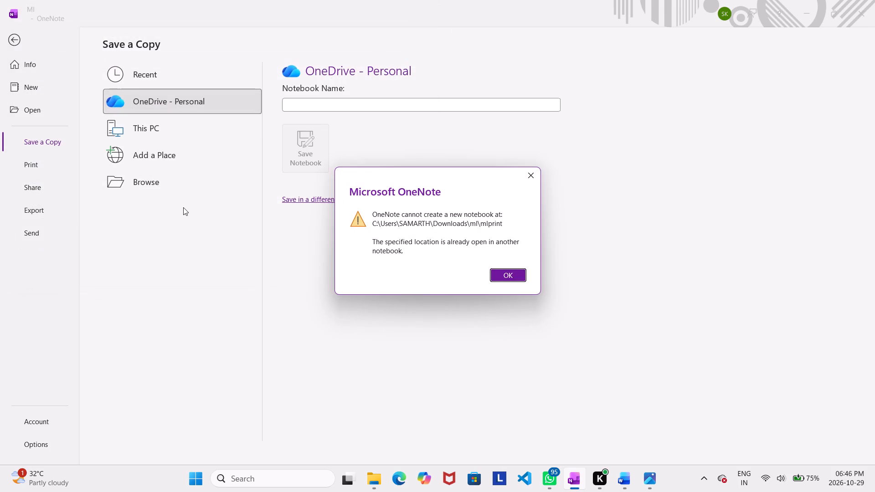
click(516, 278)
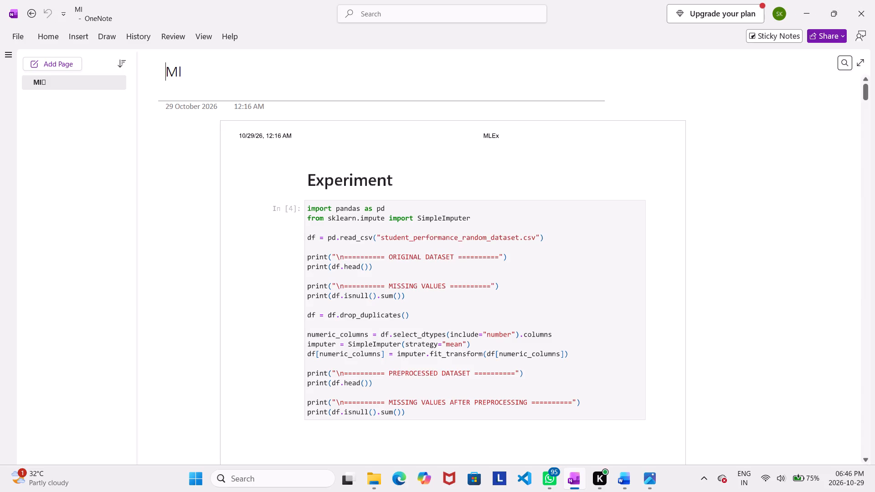
Return to Word and open the LAB MANUAL AIML.docx shortcut from its Word AppData folder.
click(797, 1)
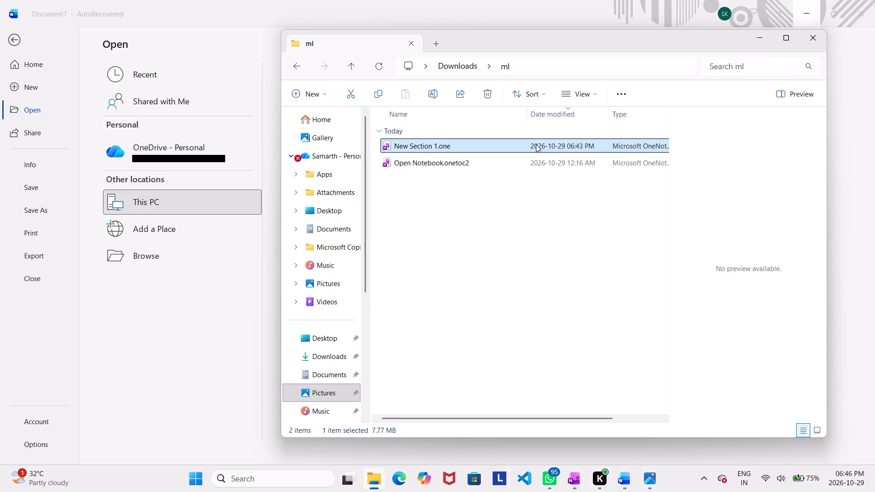
click(762, 42)
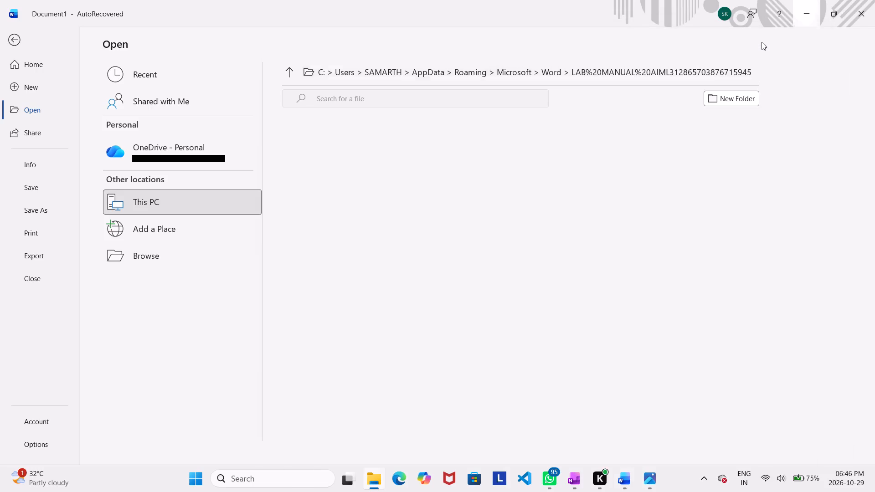
scroll(644, 102, up, 3)
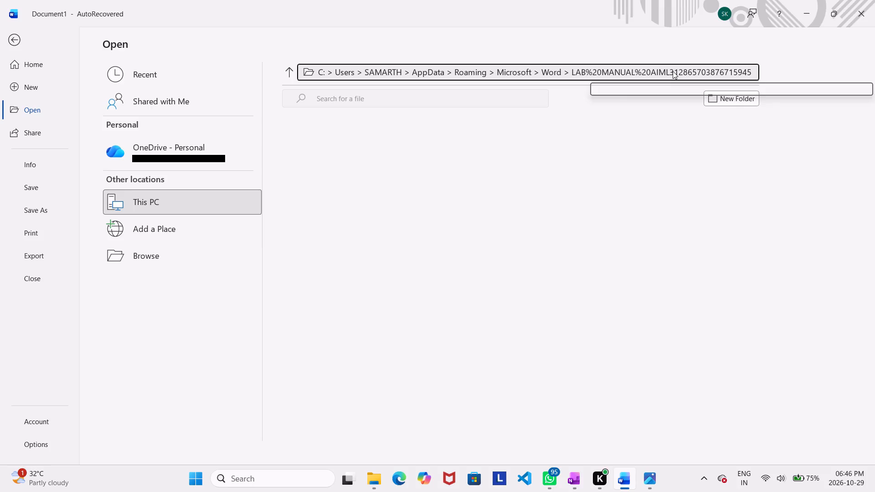
click(670, 71)
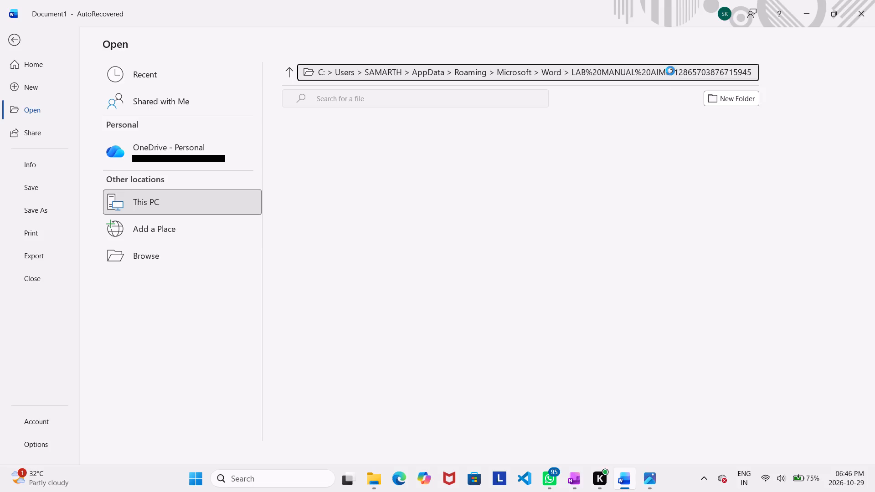
double_click(279, 94)
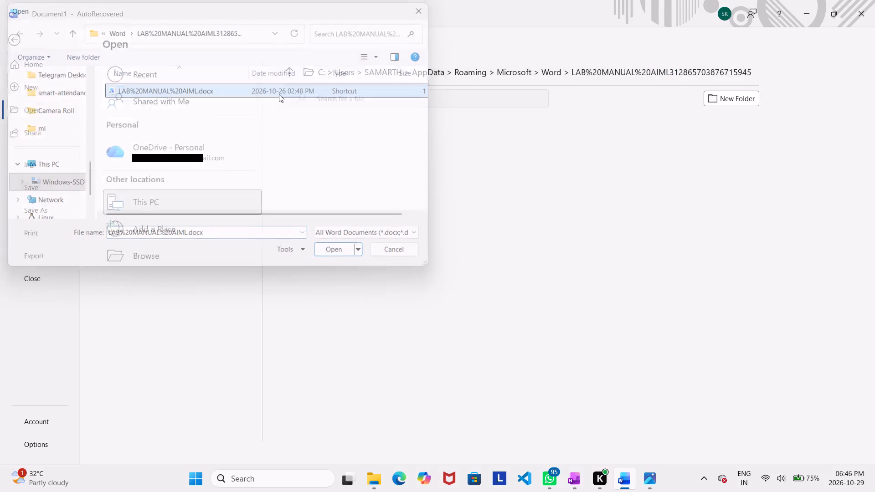
Skim the lab manual from its cover page to the 8 queens experiment and back, and close the document.
scroll(333, 173, down, 5)
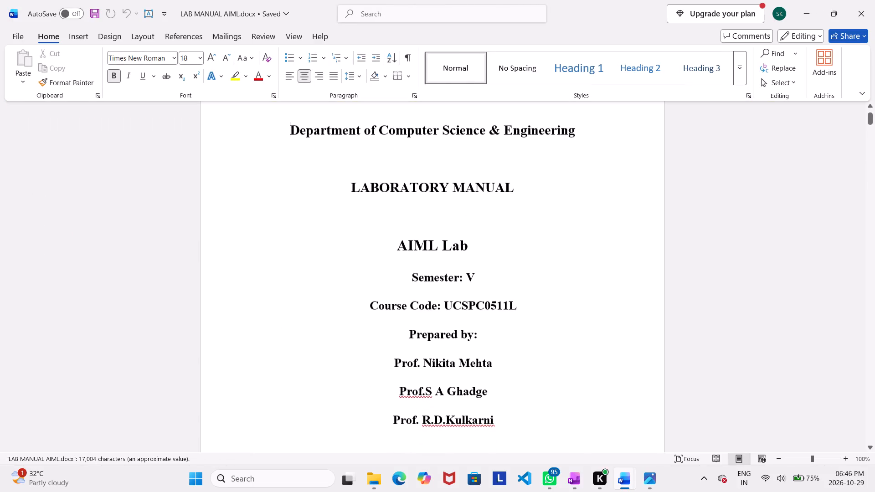
scroll(333, 173, down, 6)
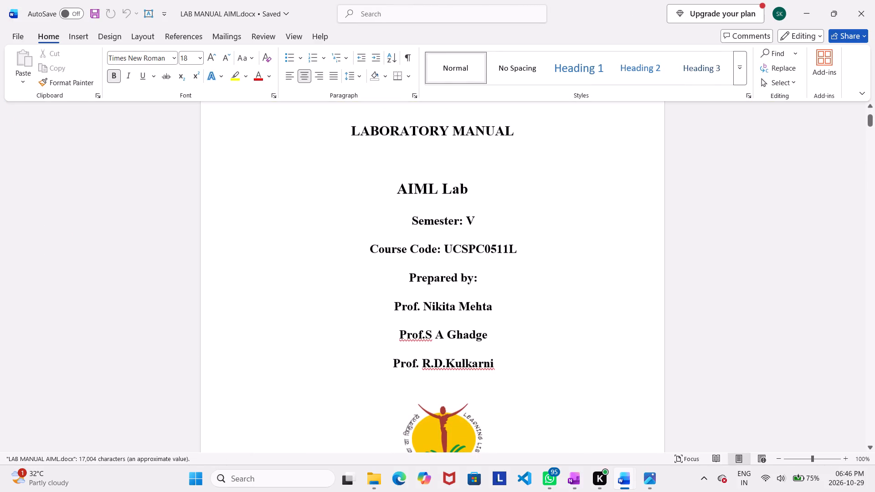
scroll(806, 229, down, 1)
drag(868, 121, 864, 169)
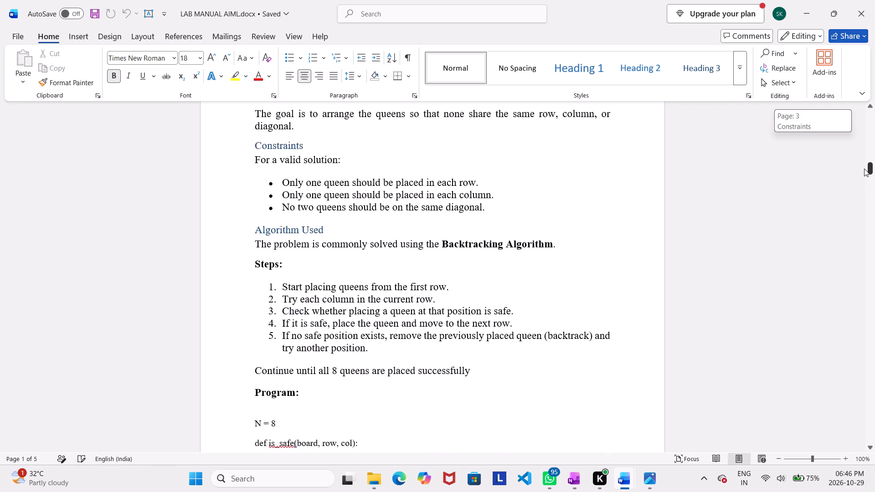
drag(864, 169, 864, 130)
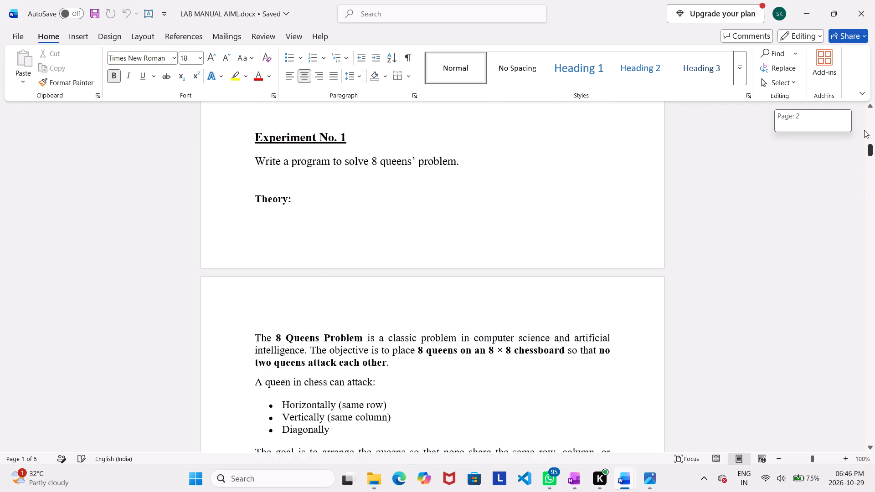
drag(864, 130, 864, 79)
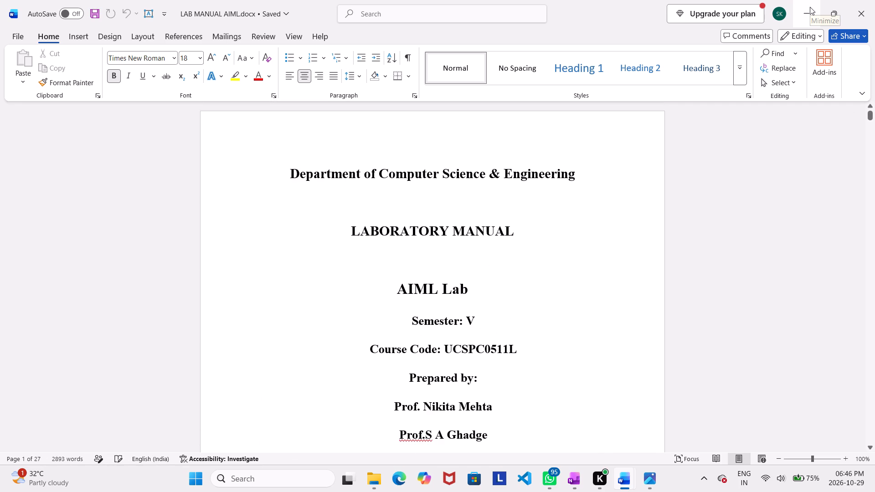
click(874, 1)
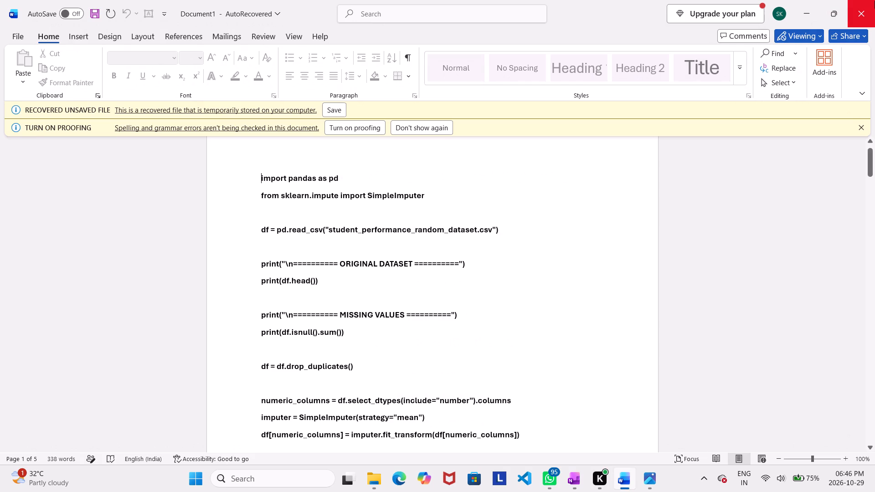
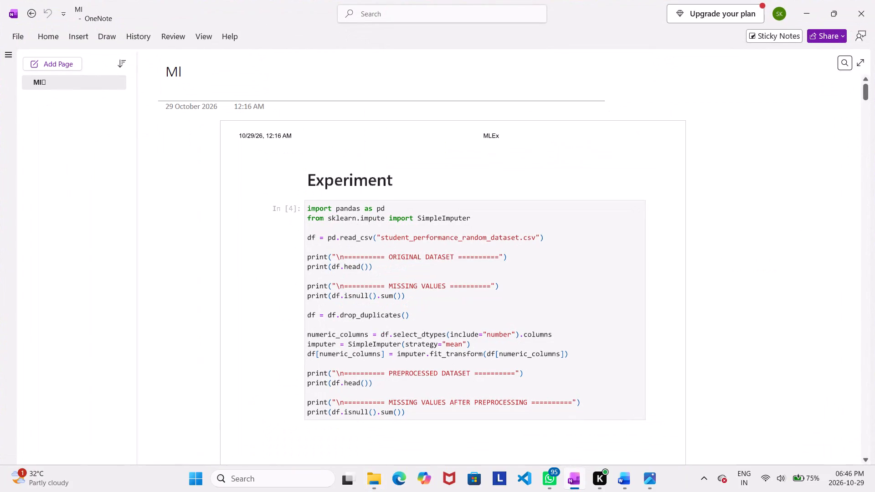
Go back to the notebook that also contains an Untitled page and open its MI page at the experiment 7 code.
click(33, 9)
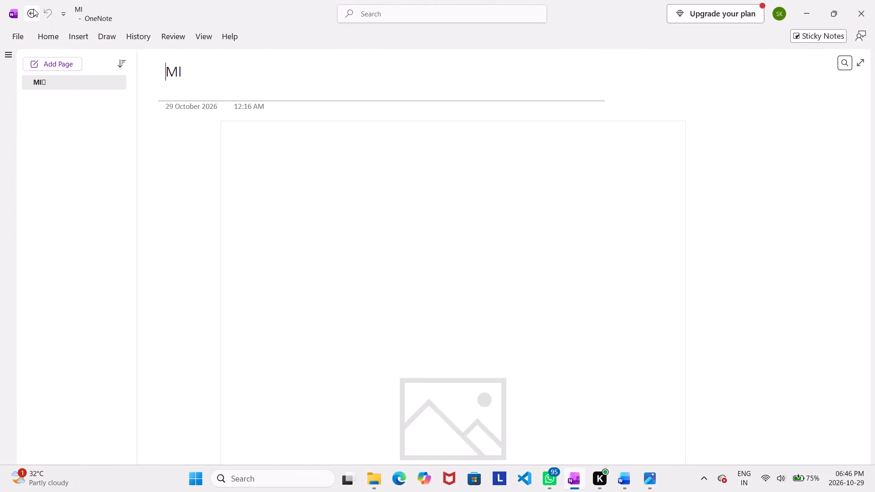
click(33, 9)
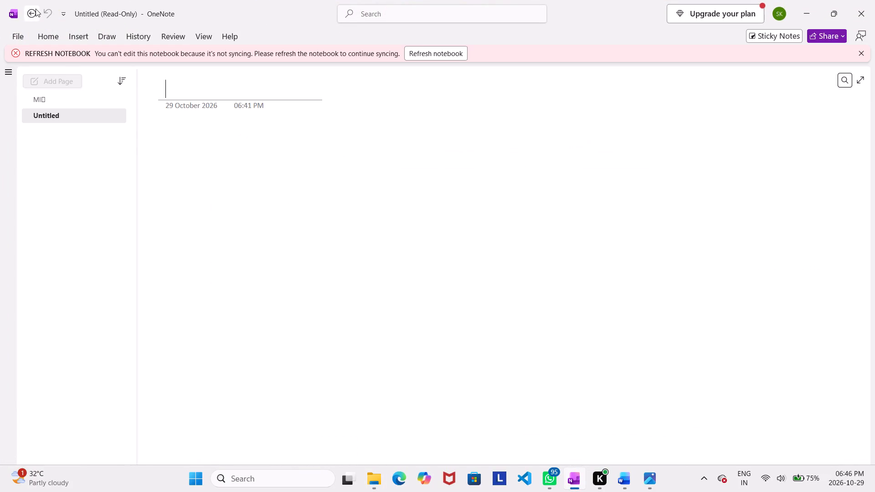
click(47, 34)
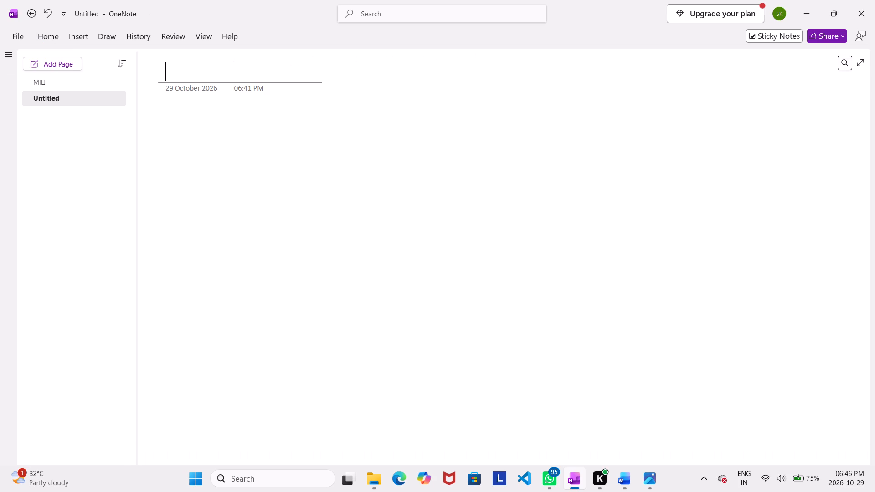
click(49, 86)
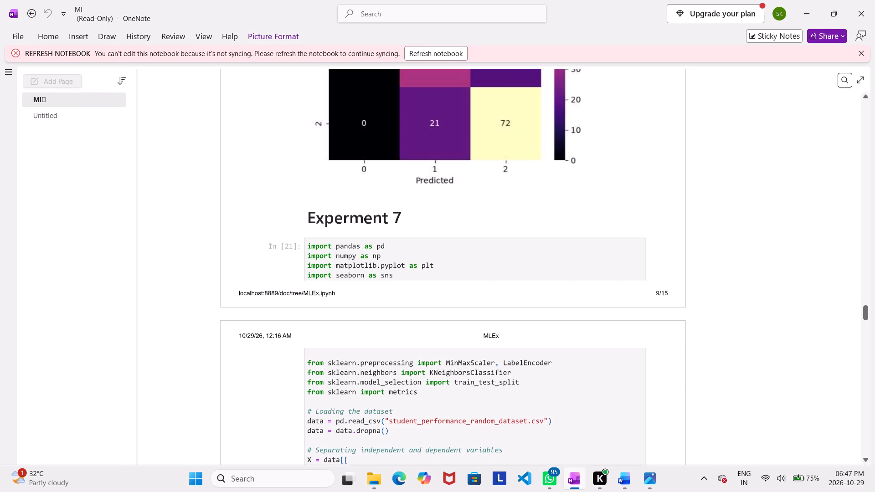
drag(308, 240, 328, 277)
Check the MI page's accessibility.
click(175, 35)
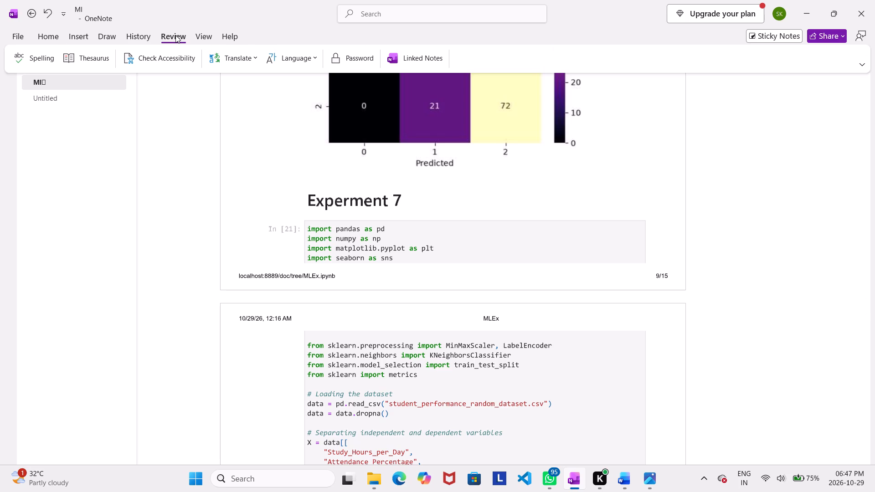
click(171, 56)
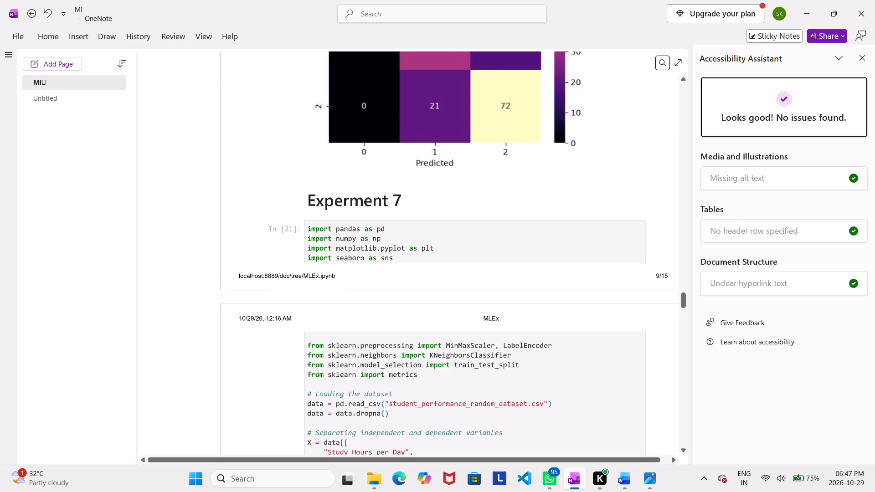
Switch to File Explorer and create a Word document in the ml folder of Downloads, keeping the name New Microsoft Word Document.docx.
click(808, 5)
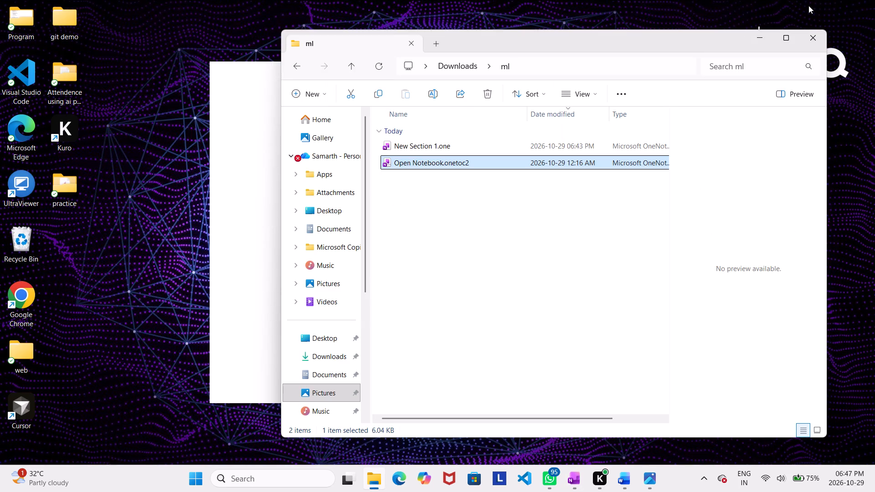
right_click(490, 149)
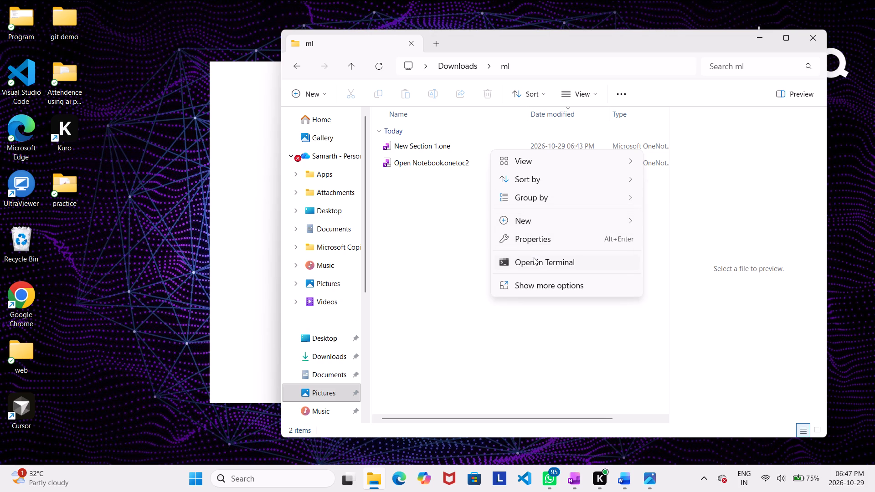
click(536, 283)
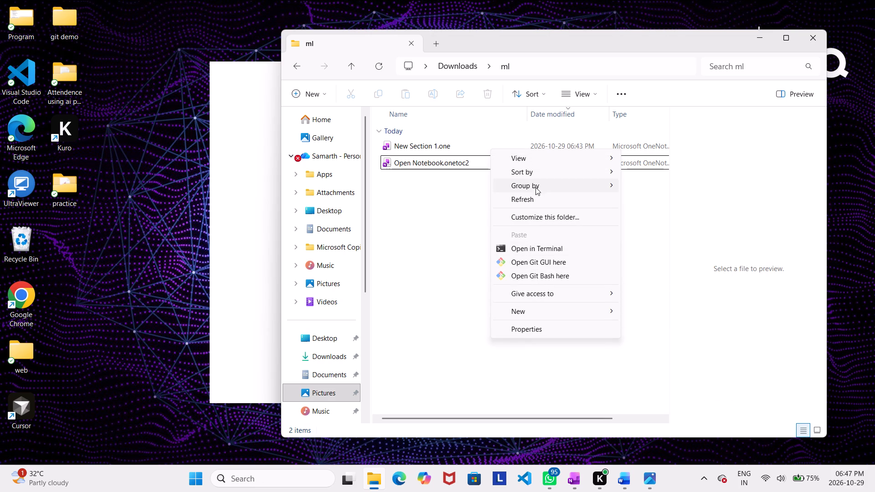
click(536, 156)
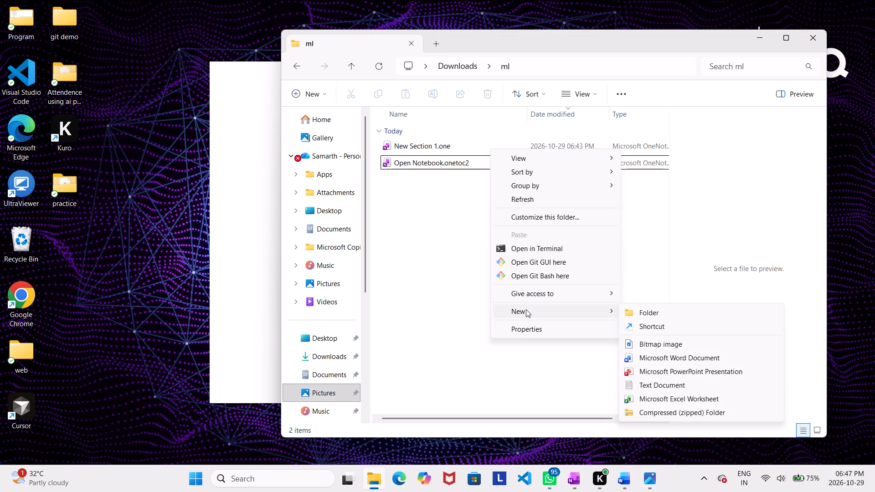
click(588, 311)
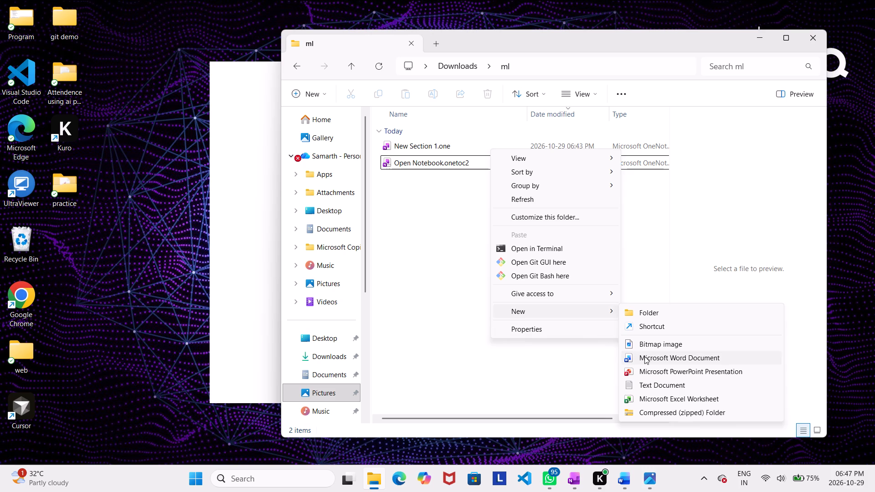
click(644, 356)
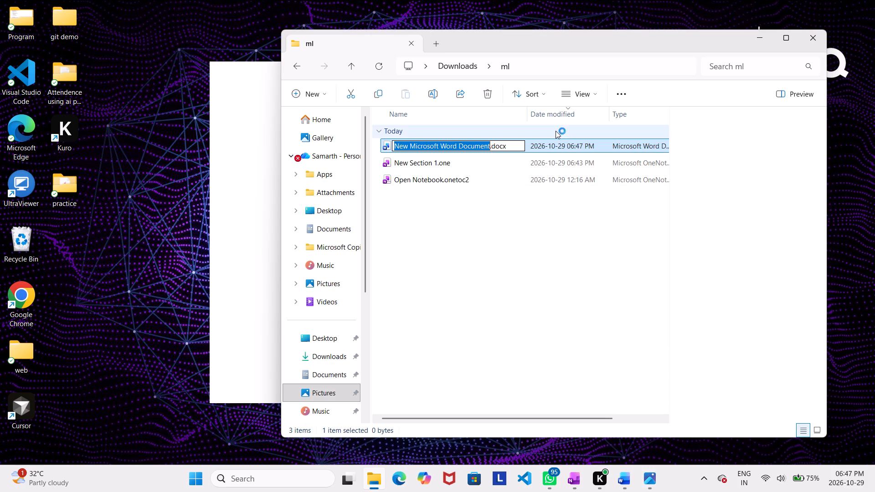
click(554, 149)
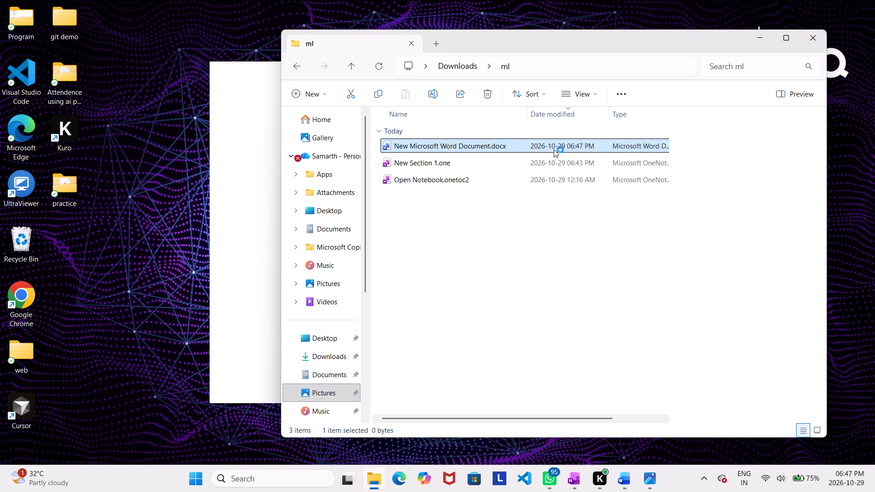
Open the new Word document from the ml folder, look over its page and minimise its window.
double_click(541, 144)
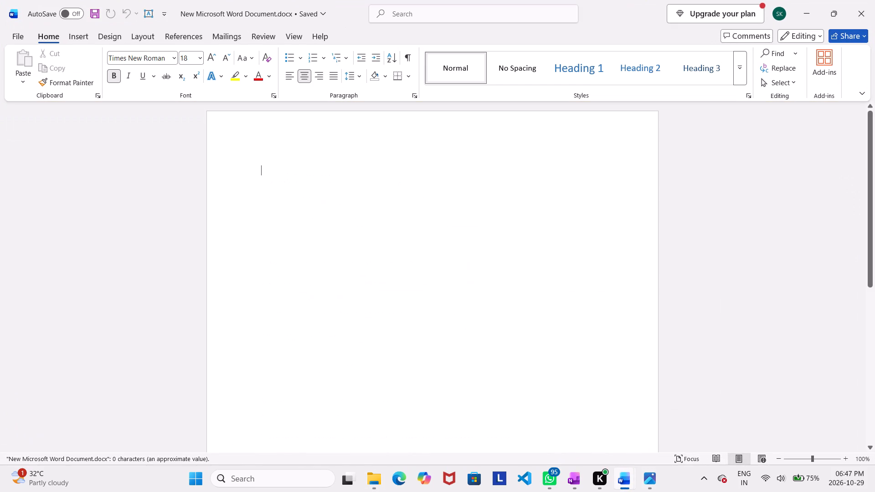
scroll(541, 144, down, 5)
scroll(541, 144, up, 6)
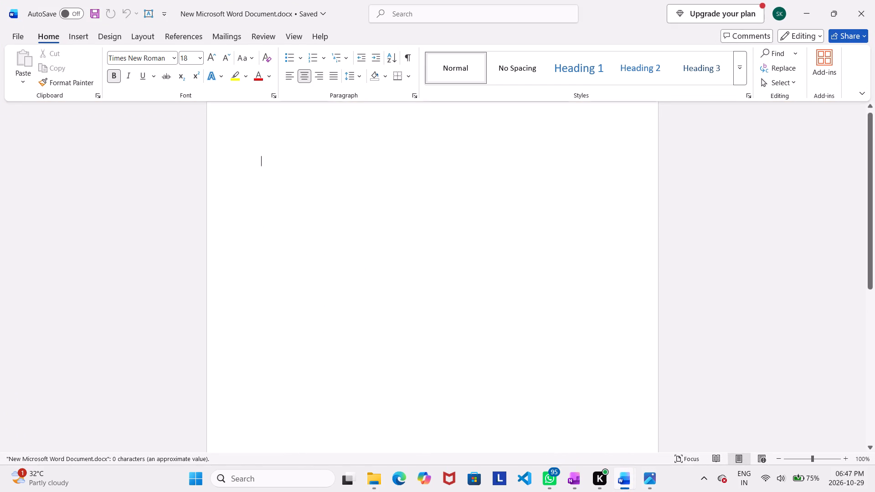
click(813, 6)
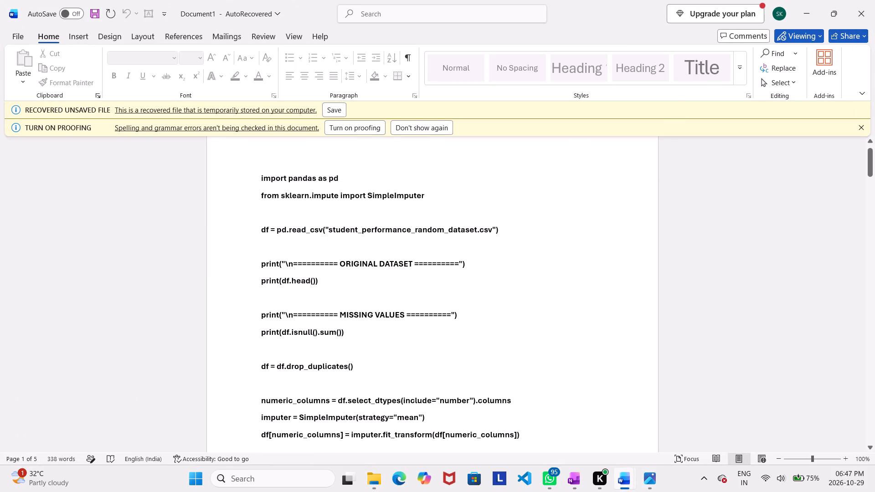
Close the recovered Document1 in Word without saving it.
click(874, 0)
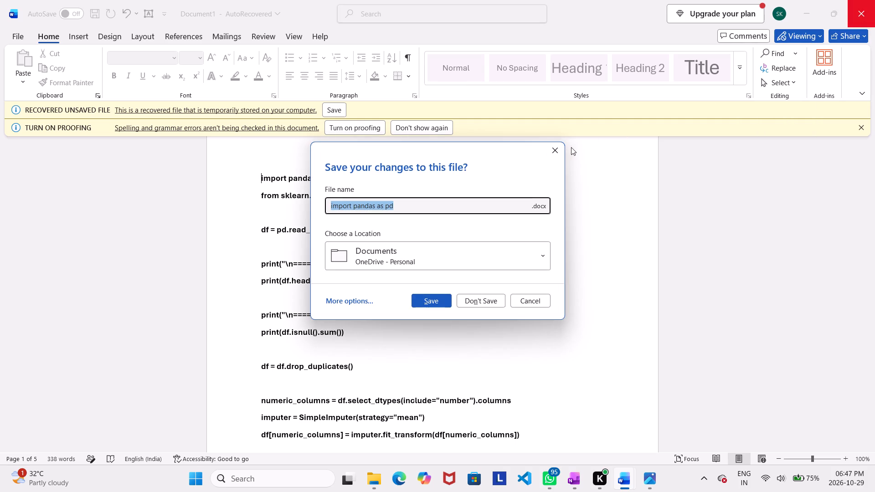
click(483, 302)
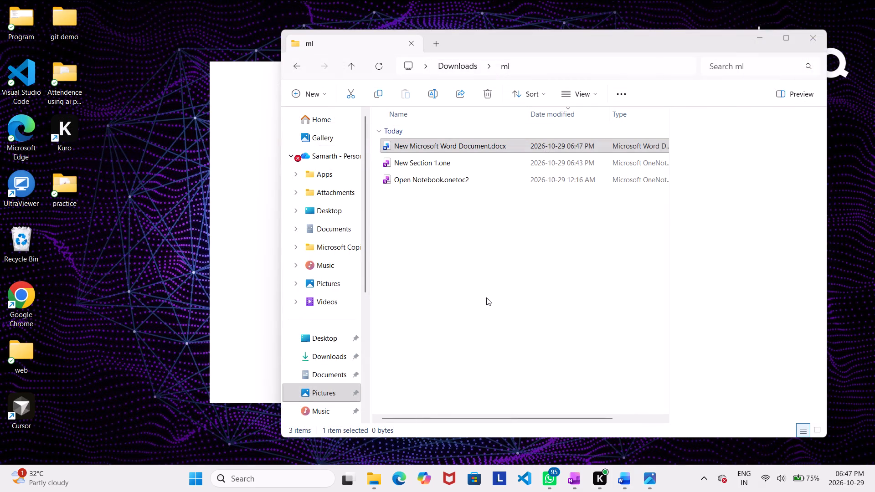
Bring up New Microsoft Word Document.docx again, look over its page and arrange it side by side with the ml folder window.
double_click(460, 145)
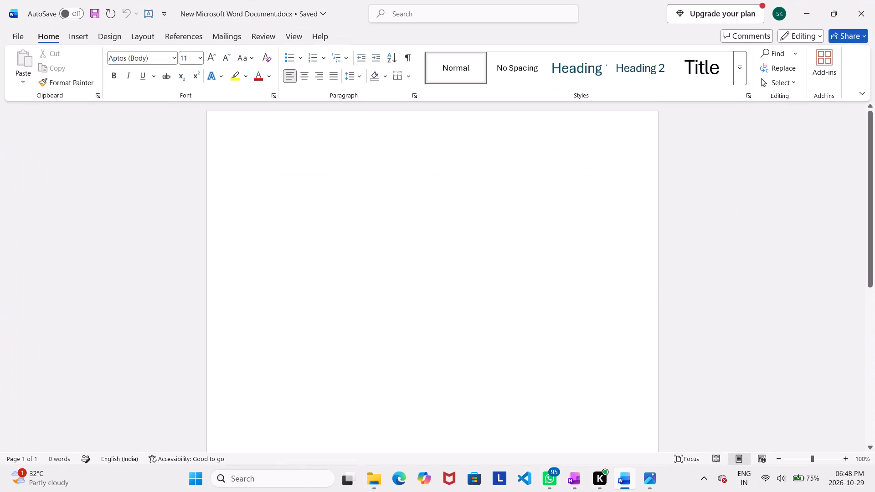
scroll(460, 145, down, 8)
scroll(462, 182, down, 5)
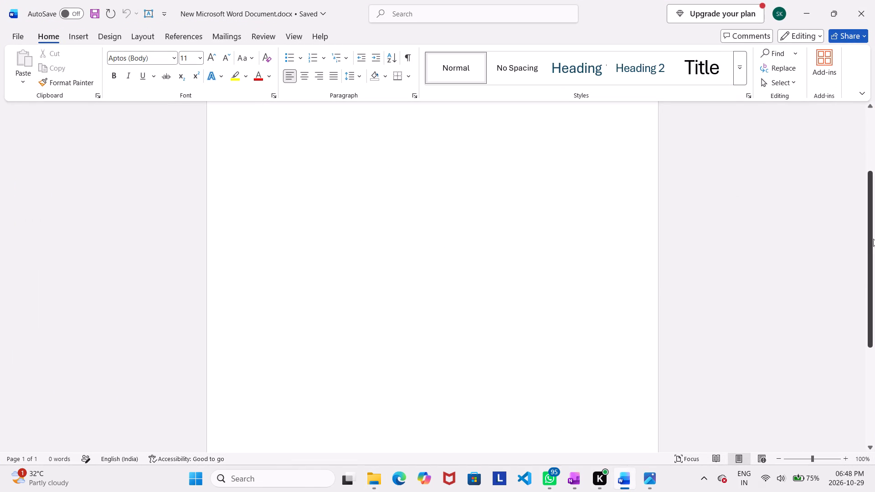
drag(873, 239, 852, 115)
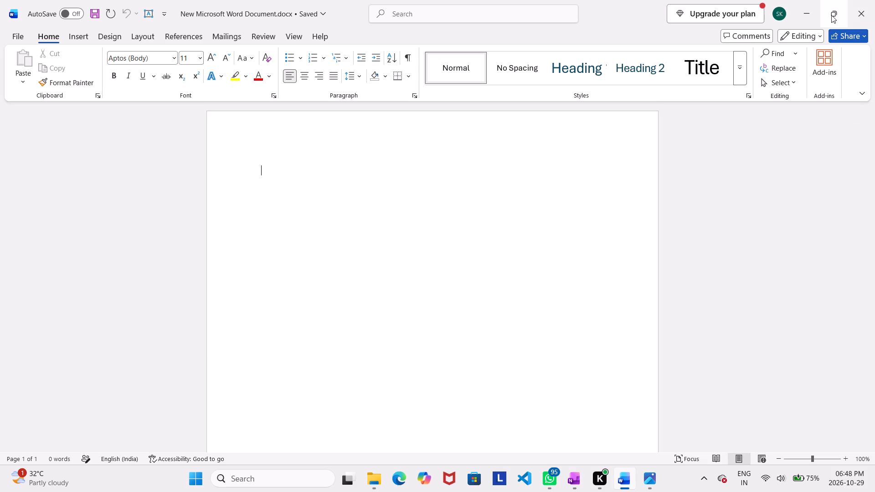
click(762, 42)
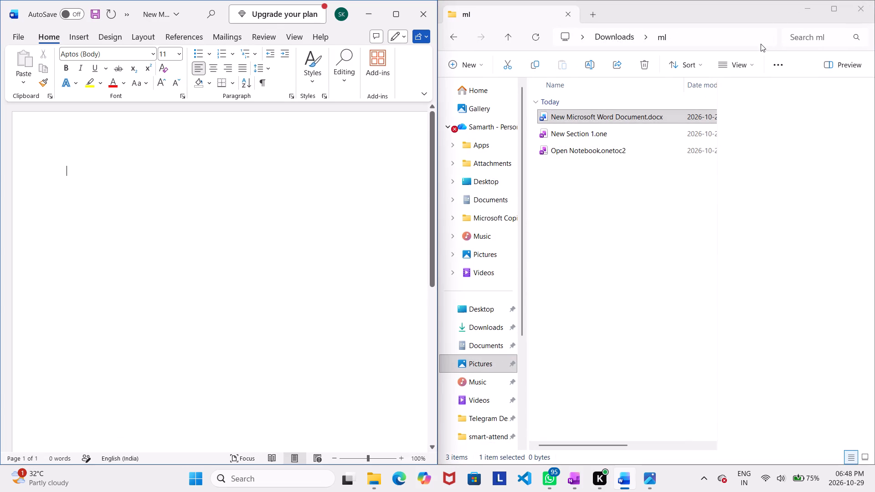
Open New Section 1.one from the ml folder in OneNote and place its window beside the folder window.
double_click(626, 132)
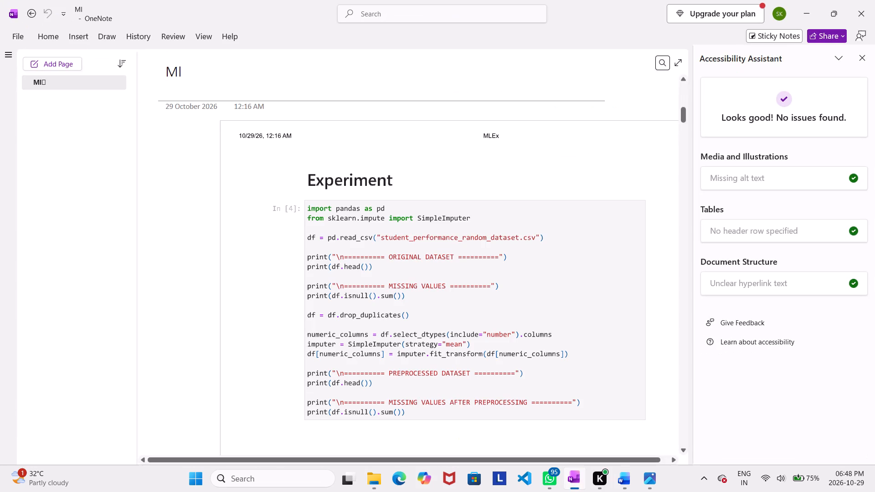
drag(506, 256, 429, 256)
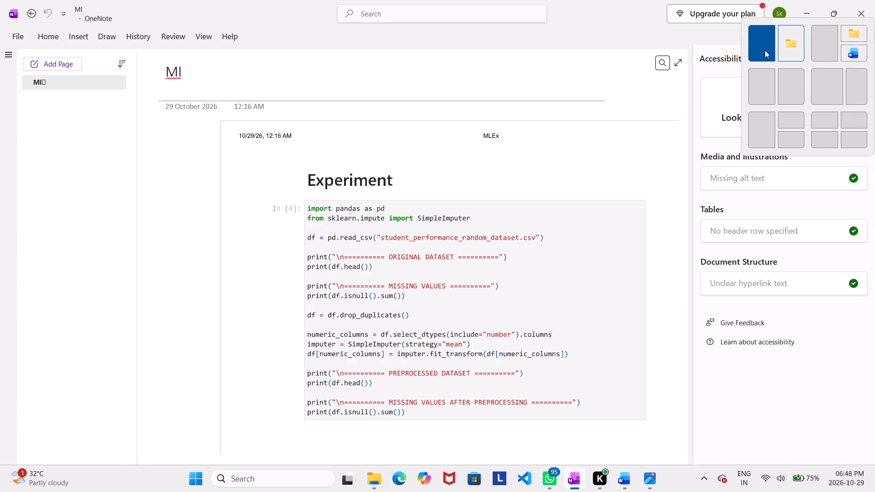
click(758, 83)
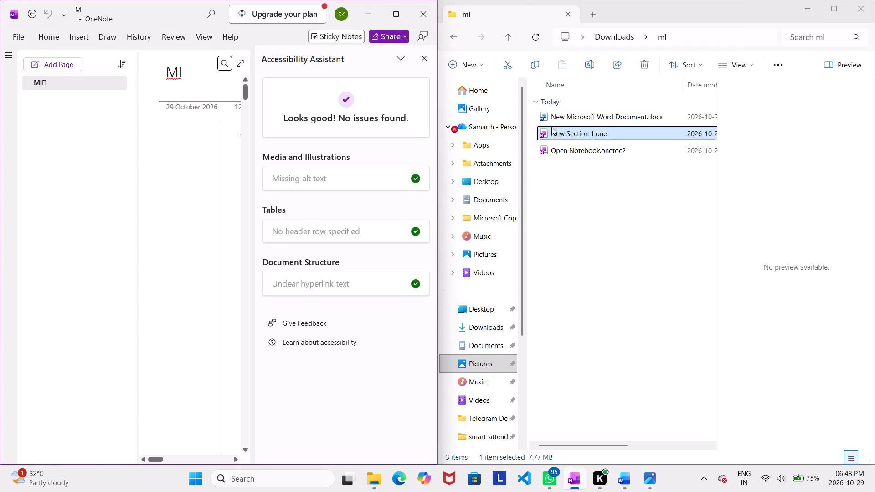
Minimise the ml folder window, maximise OneNote and examine the MI notes from the first experiment's code through its dataset output.
click(805, 8)
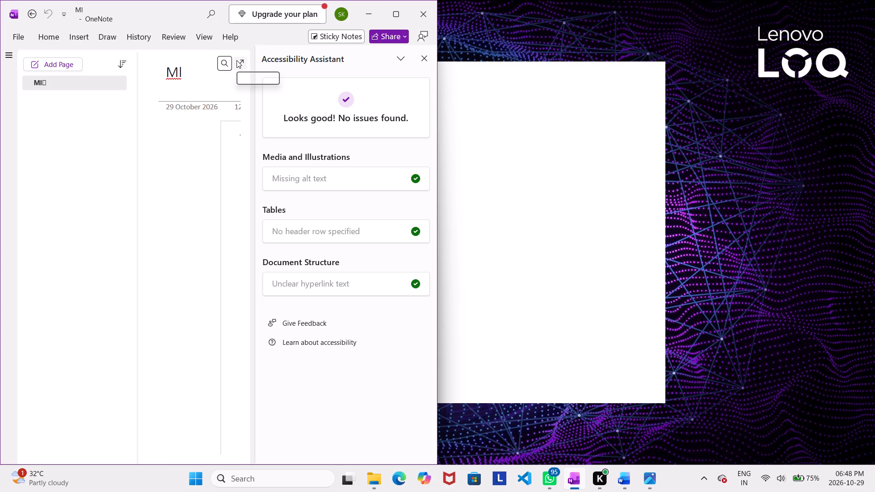
click(391, 5)
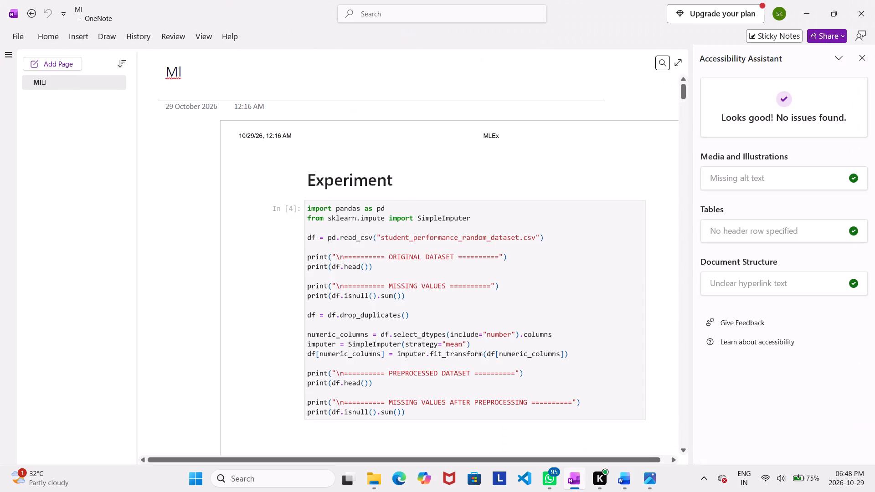
scroll(447, 194, down, 15)
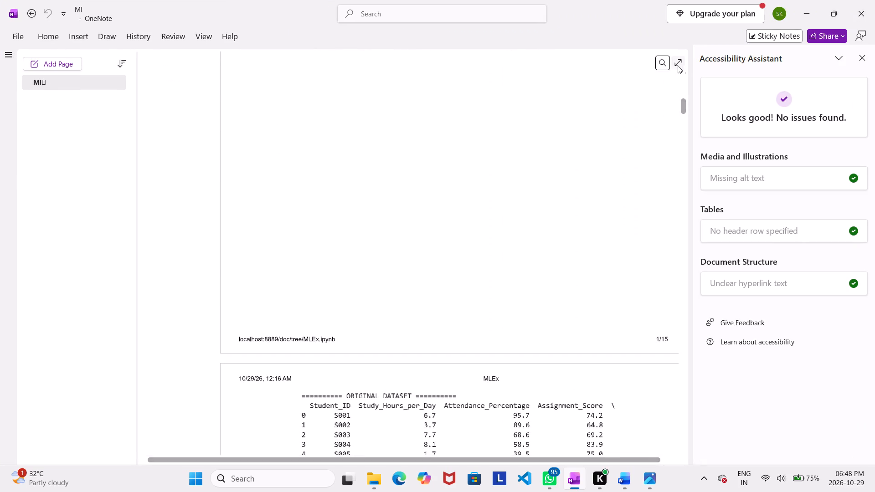
click(679, 63)
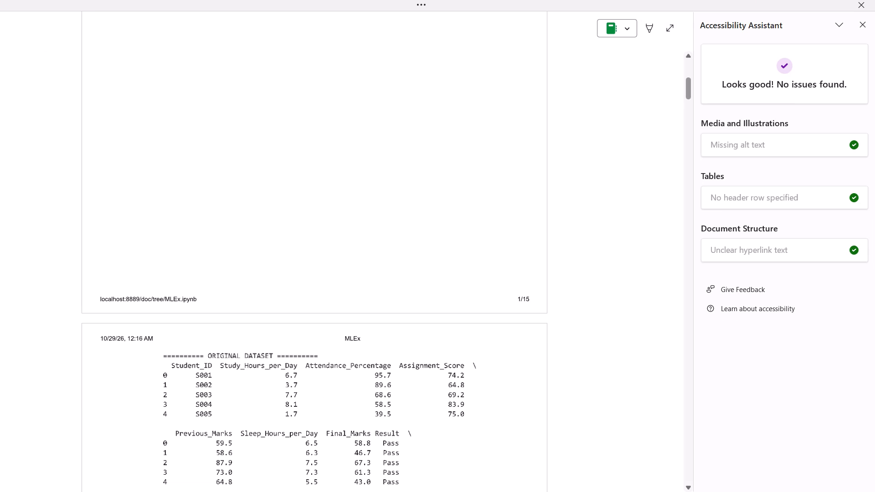
click(662, 27)
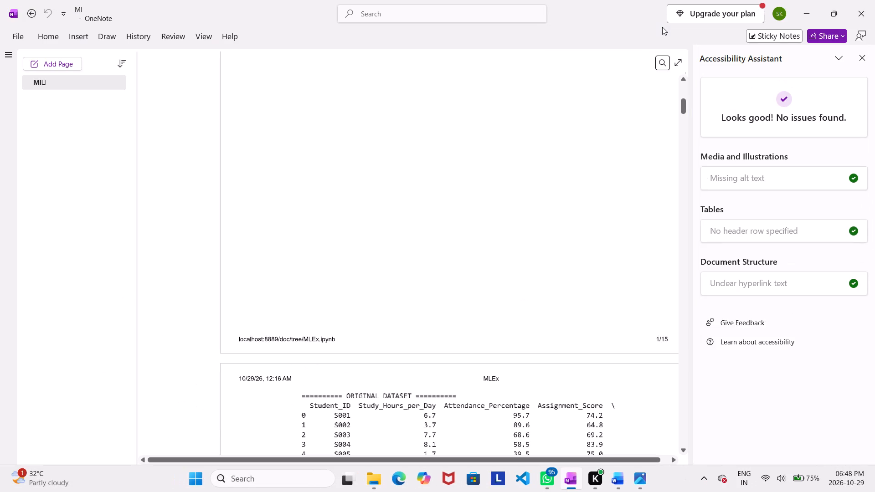
scroll(504, 151, down, 12)
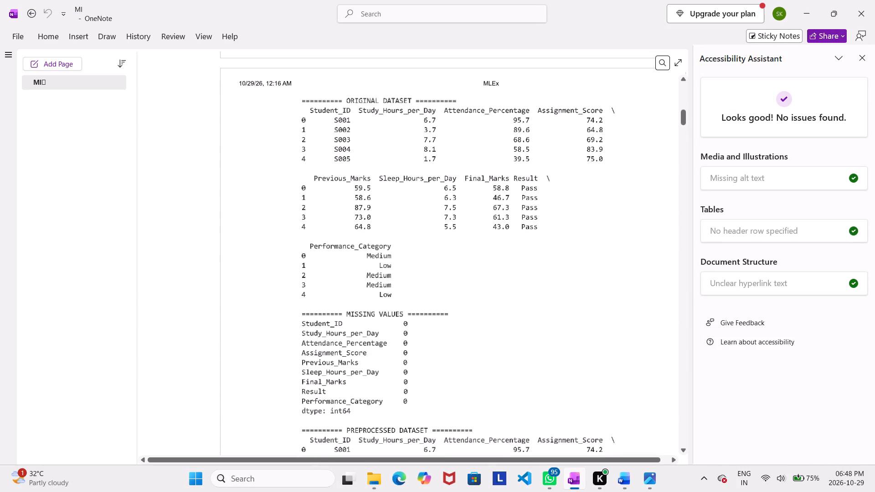
scroll(503, 152, down, 9)
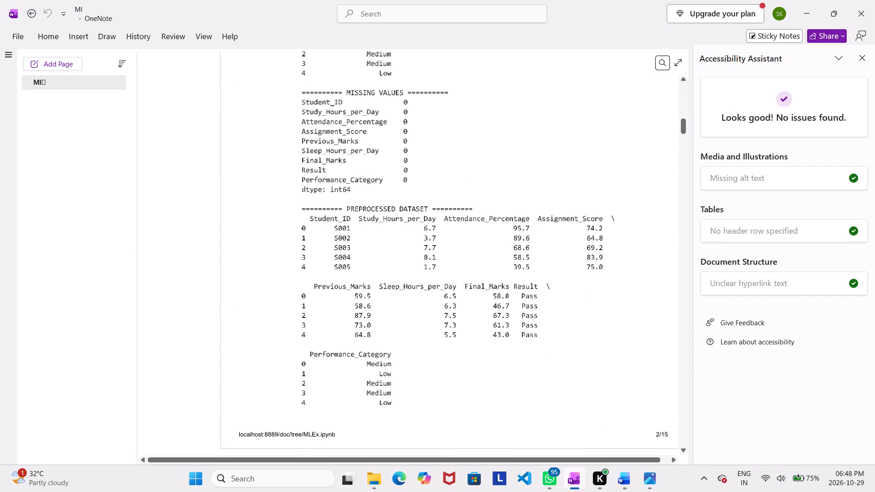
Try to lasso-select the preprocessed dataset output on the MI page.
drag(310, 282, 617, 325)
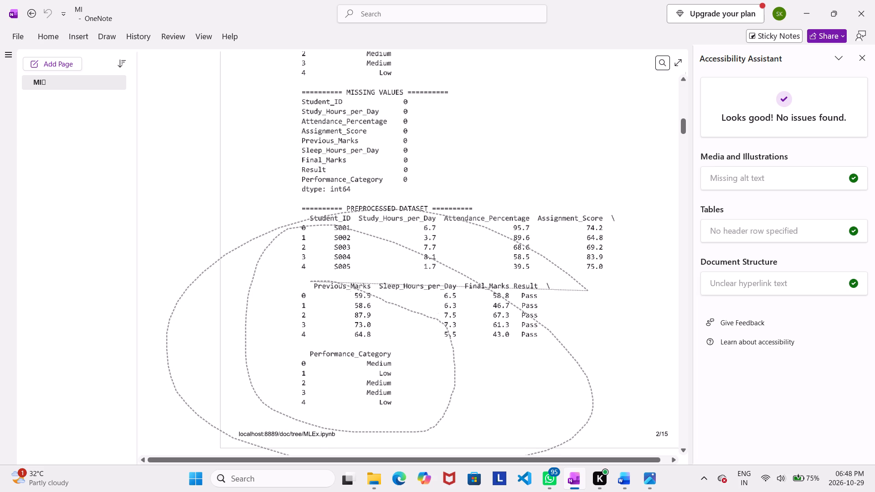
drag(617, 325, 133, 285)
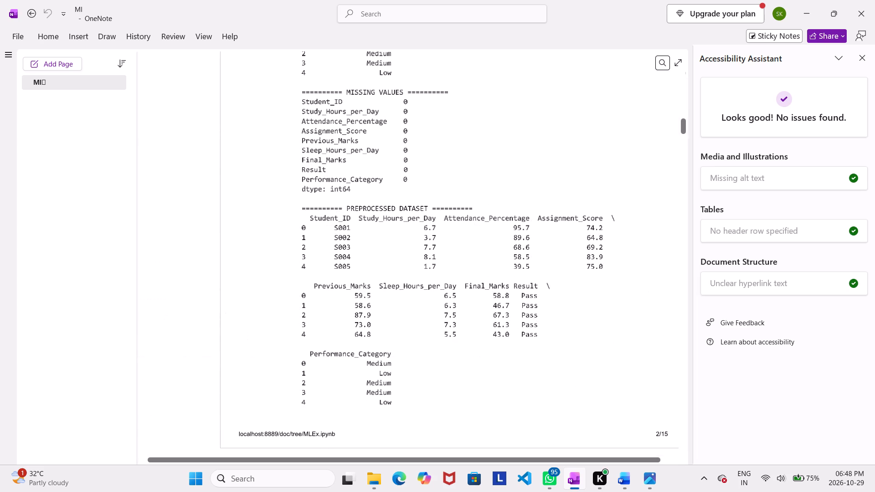
Examine the MI notes from the preprocessed dataset to the final K-Means clustering plot, and back up to the KNN accuracy code.
scroll(566, 216, down, 3)
scroll(565, 218, up, 6)
scroll(565, 218, down, 6)
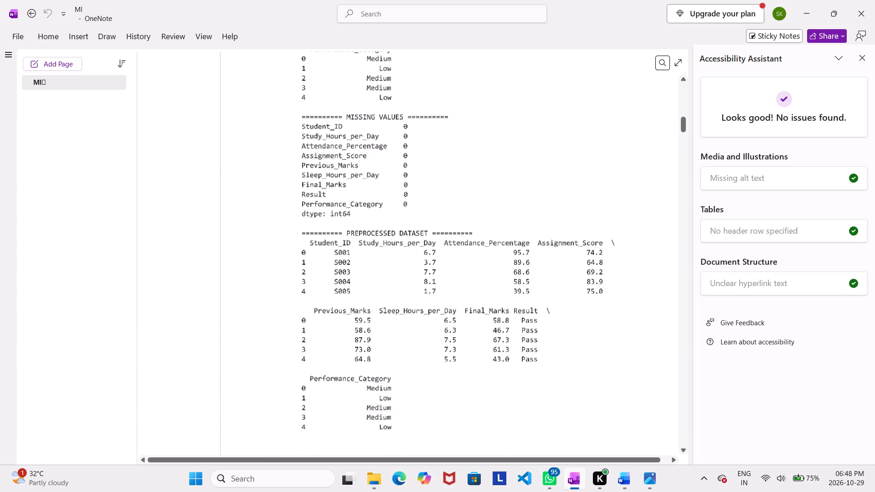
drag(682, 129, 679, 246)
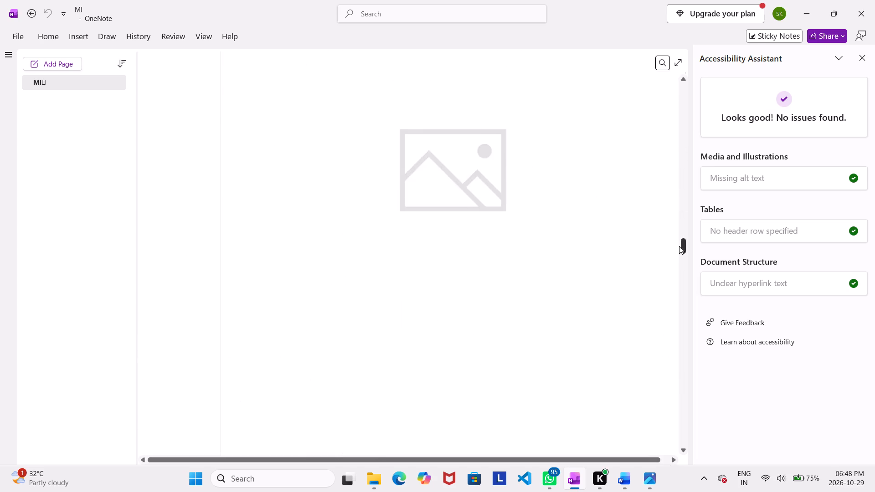
drag(679, 246, 671, 440)
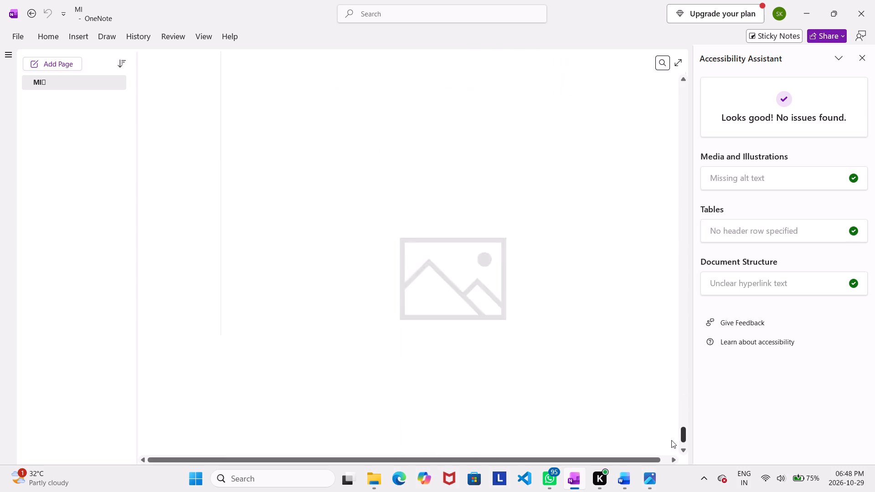
drag(671, 440, 674, 484)
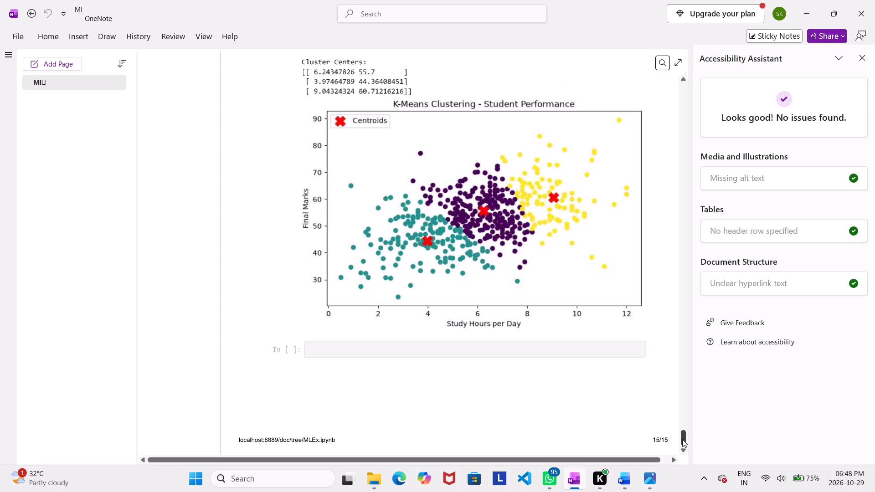
drag(682, 439, 693, 394)
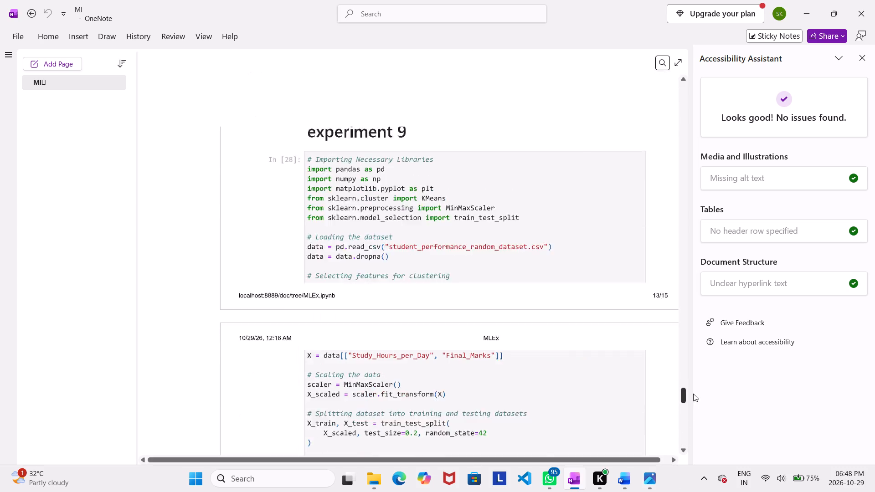
drag(693, 394, 700, 326)
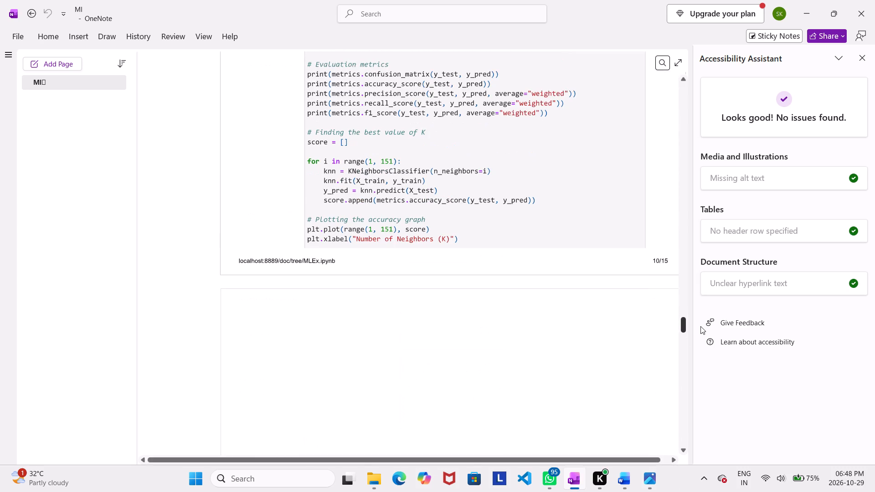
drag(700, 326, 700, 328)
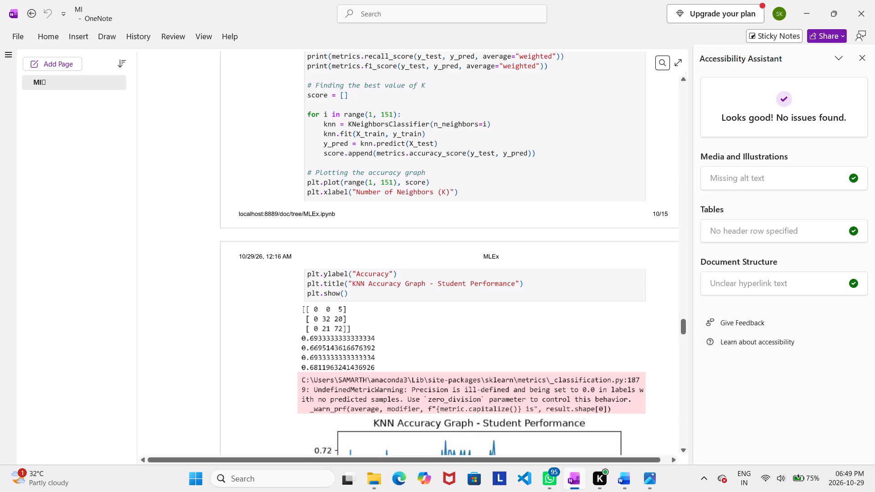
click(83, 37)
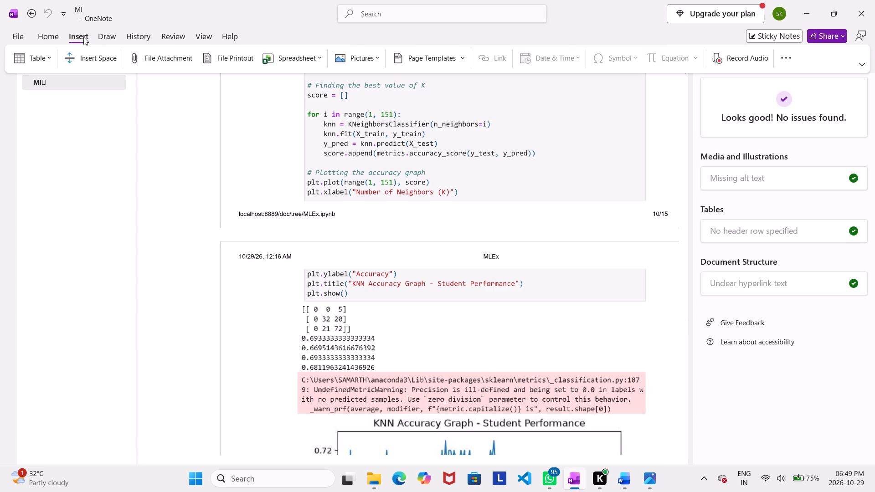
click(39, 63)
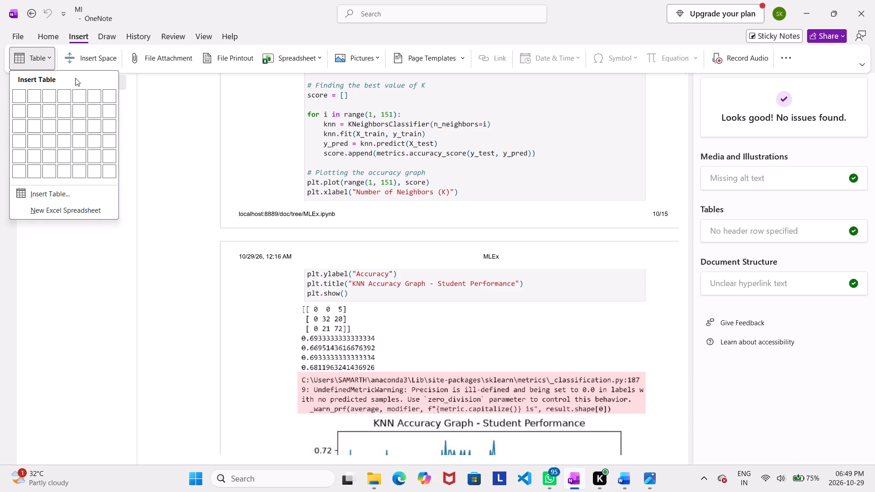
Switch from lasso selection to the panning hand and look over the first experiment's code at the beginning of the MI page.
click(108, 40)
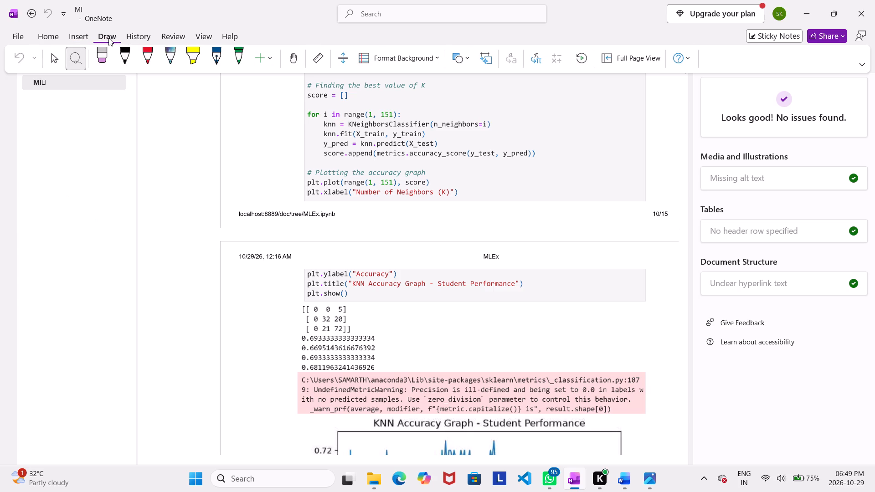
click(296, 60)
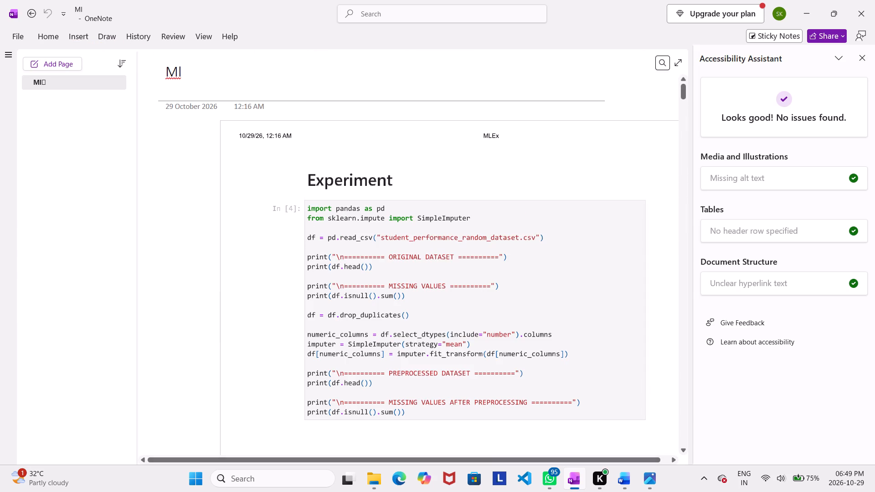
drag(291, 200, 377, 230)
drag(163, 71, 158, 75)
drag(267, 204, 0, 189)
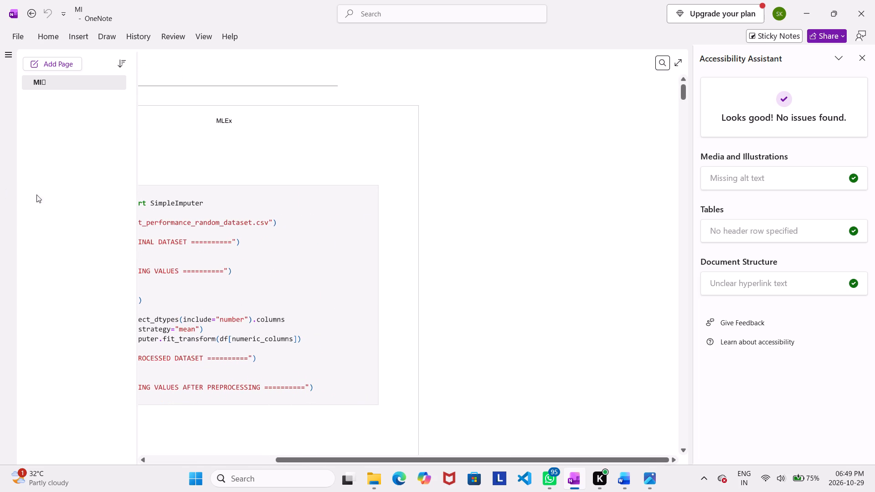
drag(263, 211, 396, 194)
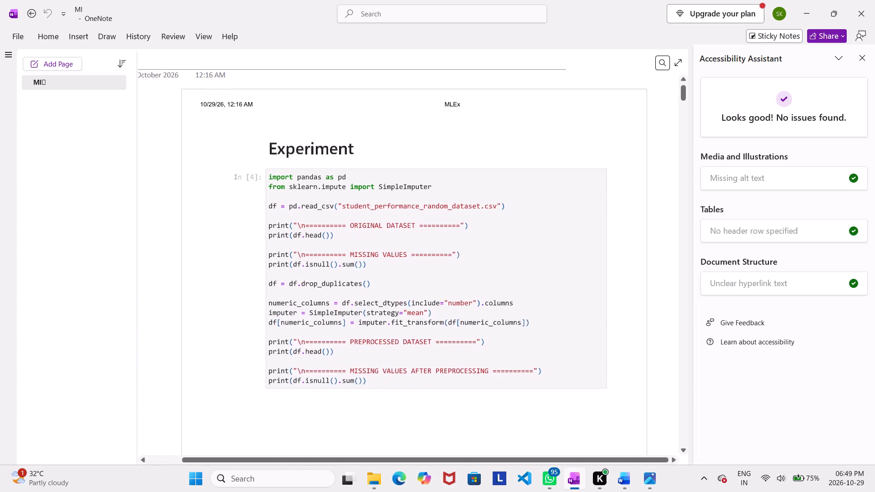
drag(396, 194, 277, 178)
drag(266, 199, 289, 196)
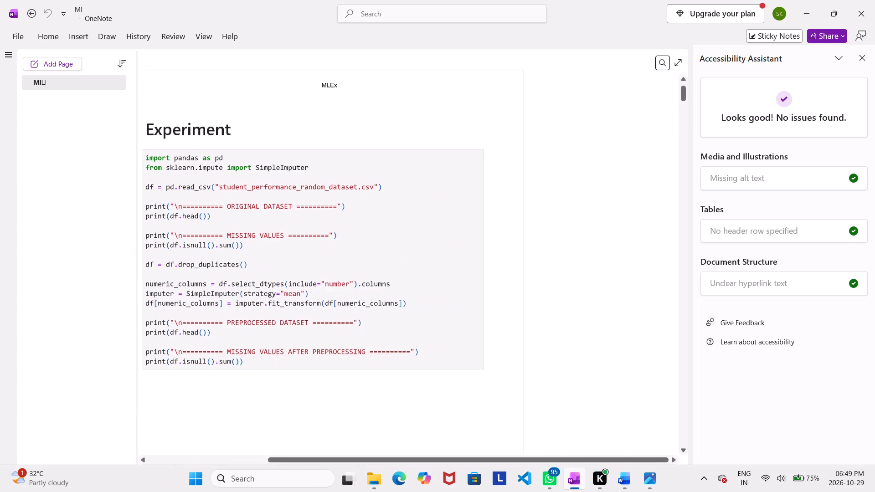
drag(289, 196, 412, 223)
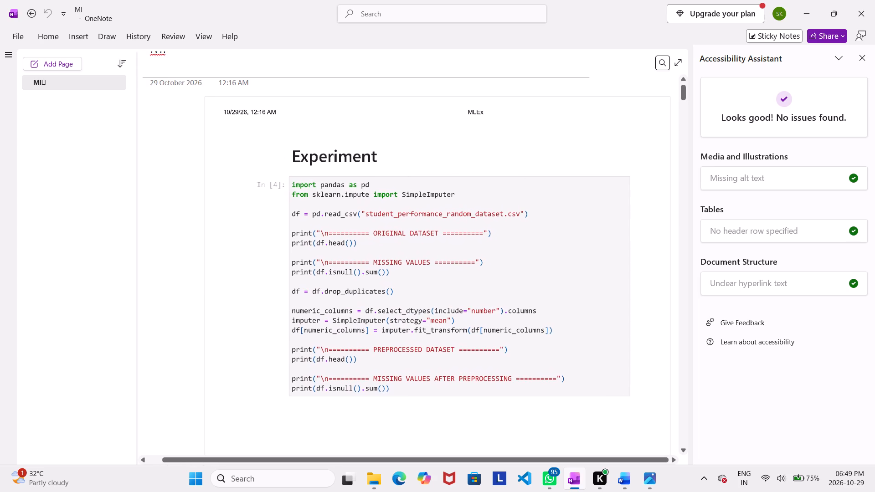
drag(412, 223, 417, 258)
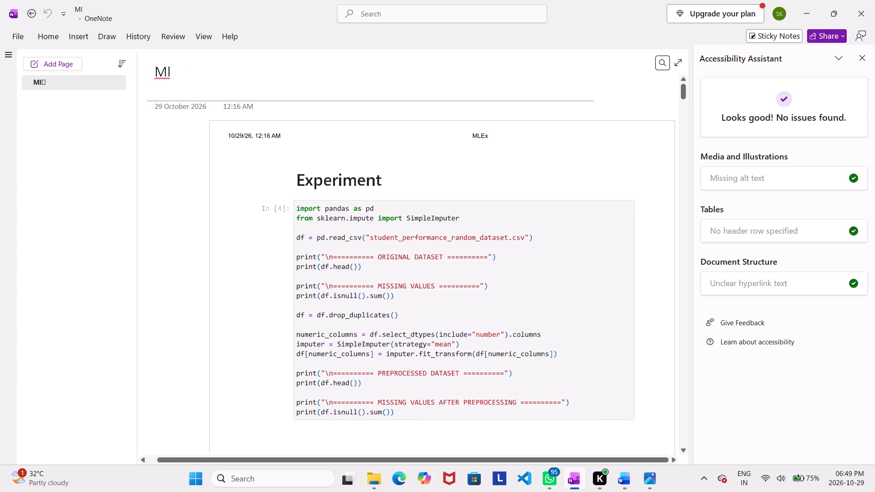
drag(417, 258, 391, 258)
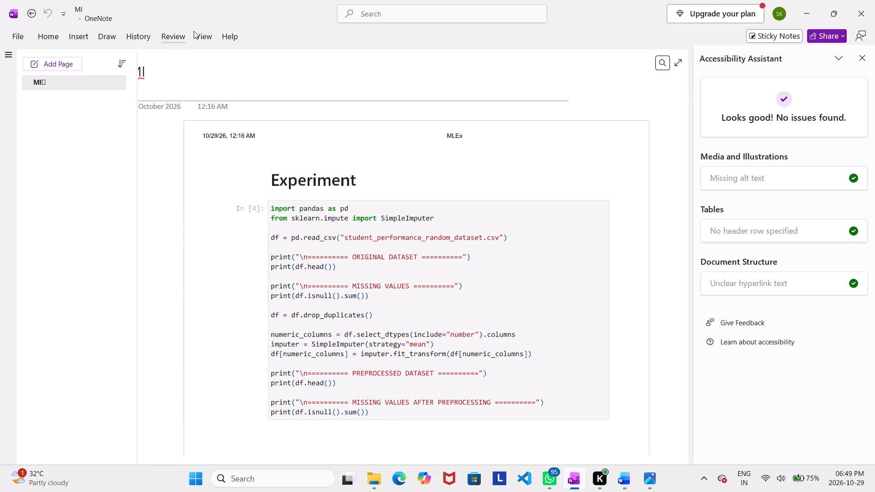
Minimise OneNote and return to New Microsoft Word Document.docx in Word.
click(210, 31)
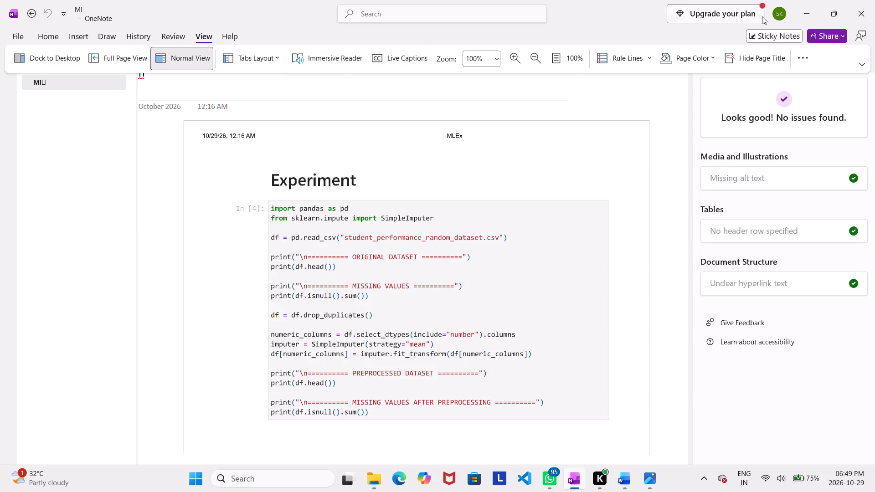
click(805, 9)
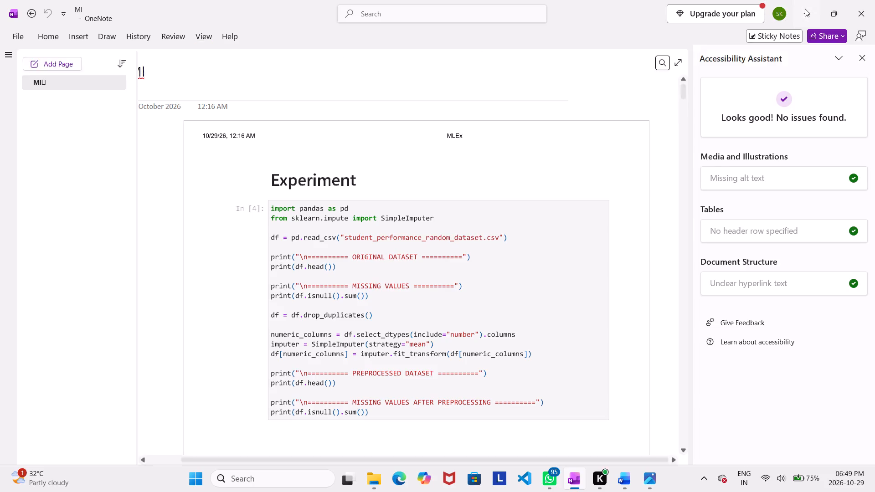
click(398, 16)
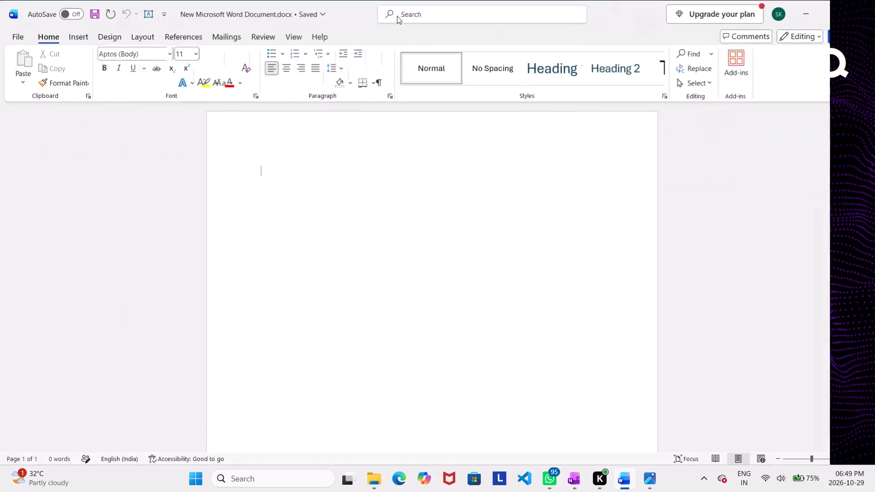
Look through Word's recent documents and folders, and open New Microsoft Word Document.docx from the ml folder in Downloads.
click(16, 29)
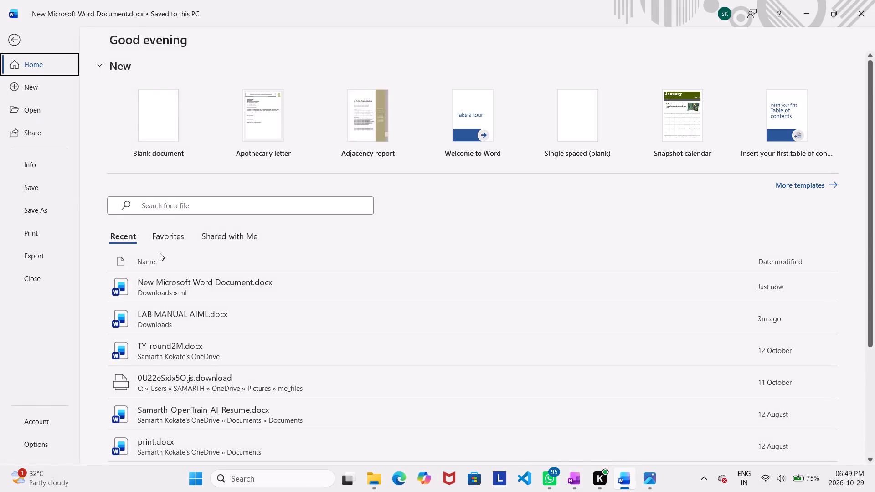
click(32, 111)
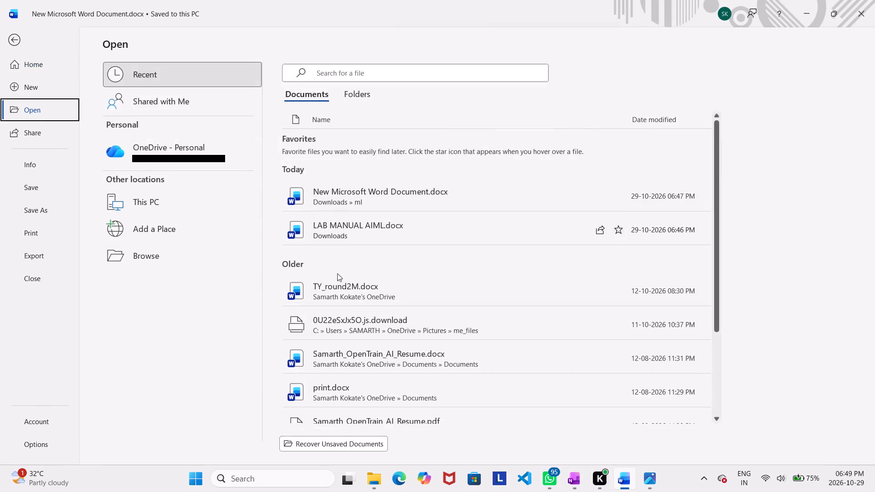
scroll(353, 348, down, 4)
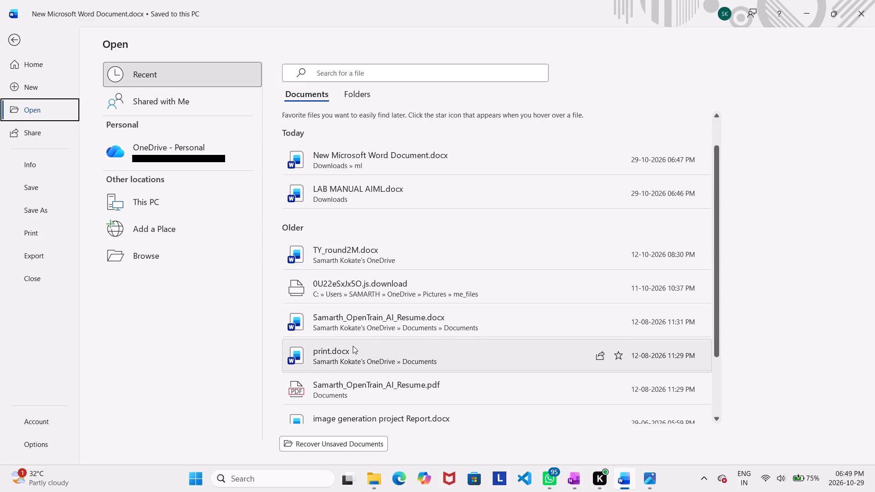
scroll(353, 346, down, 7)
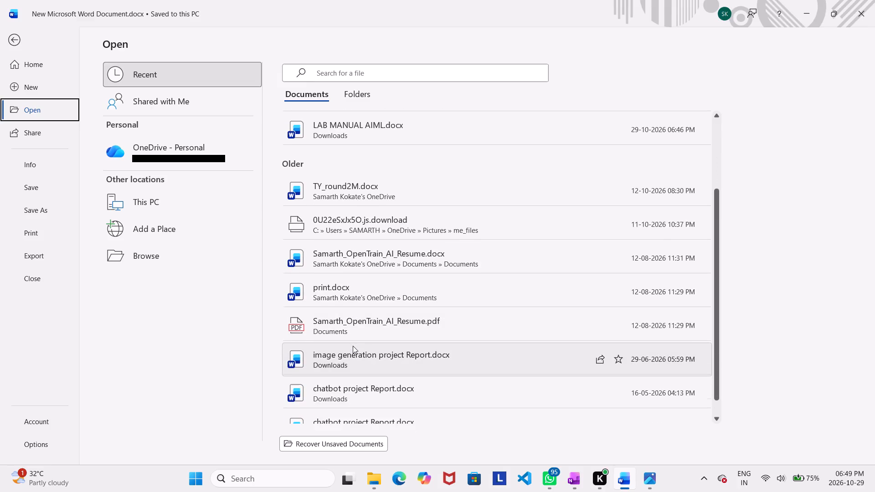
scroll(353, 346, down, 4)
scroll(353, 340, up, 12)
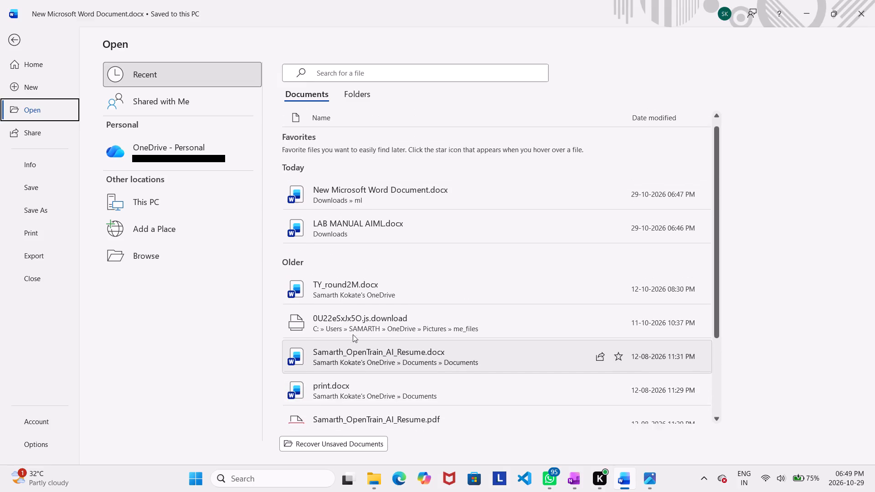
scroll(353, 334, up, 2)
click(346, 91)
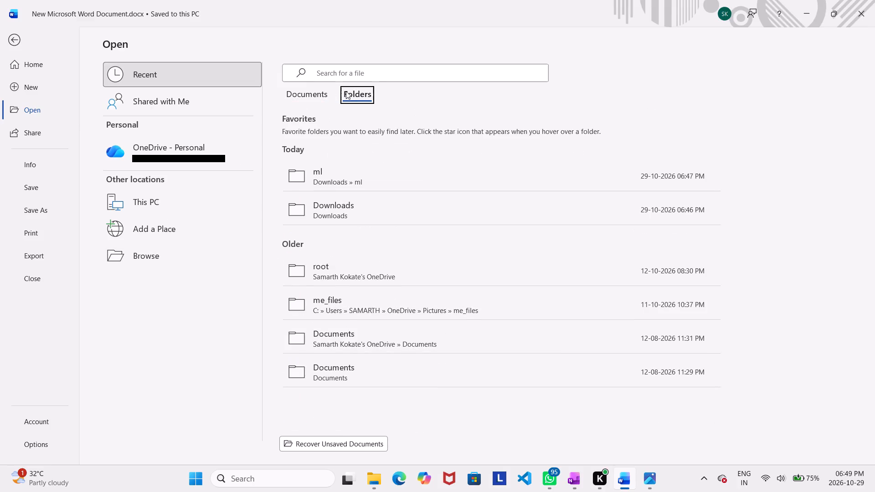
click(336, 175)
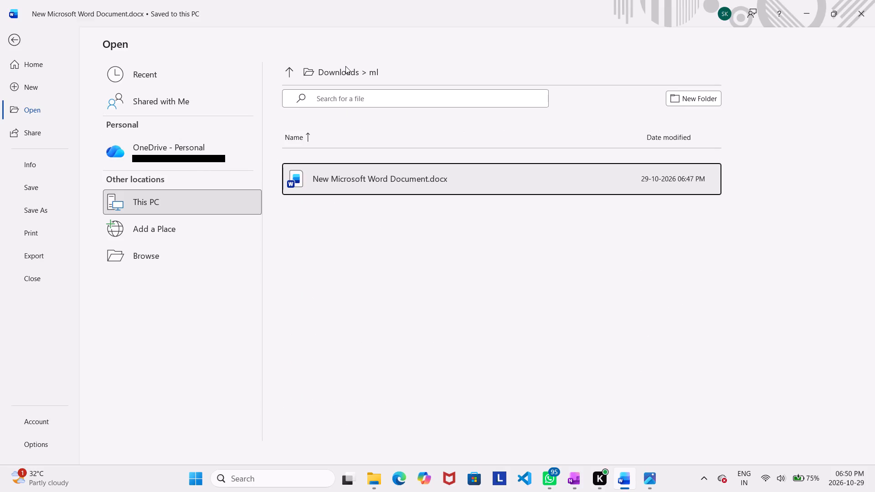
double_click(343, 187)
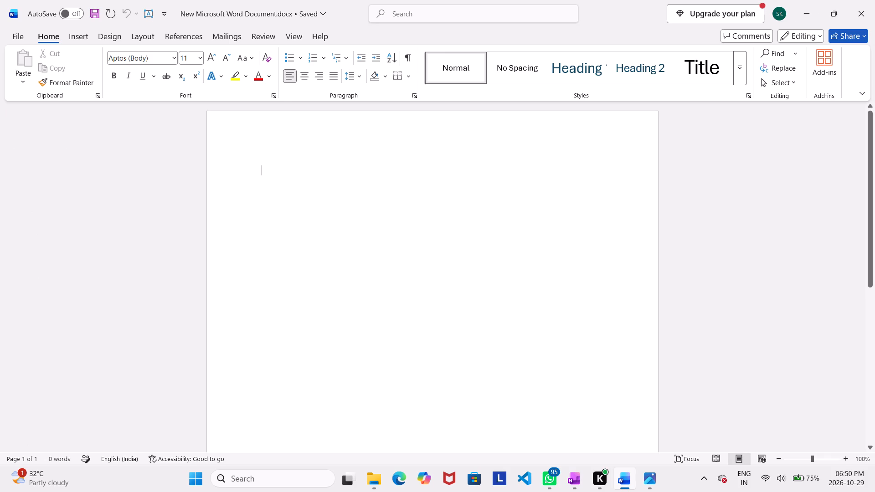
drag(300, 164, 426, 306)
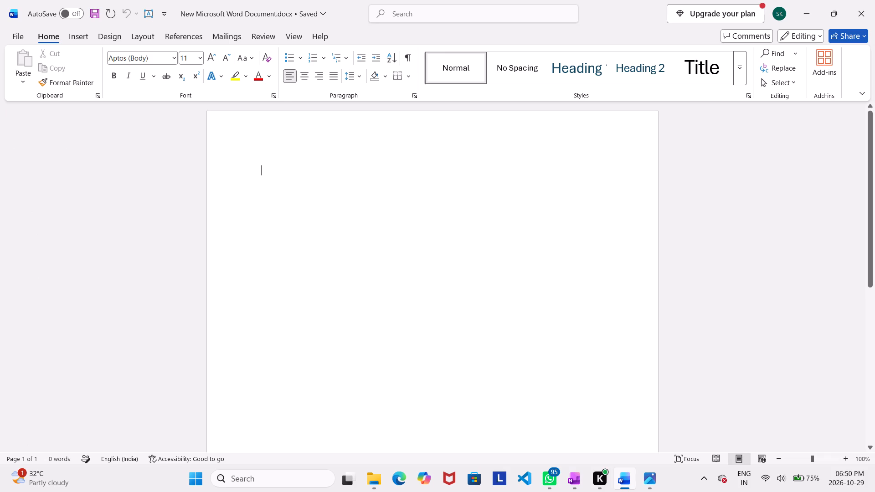
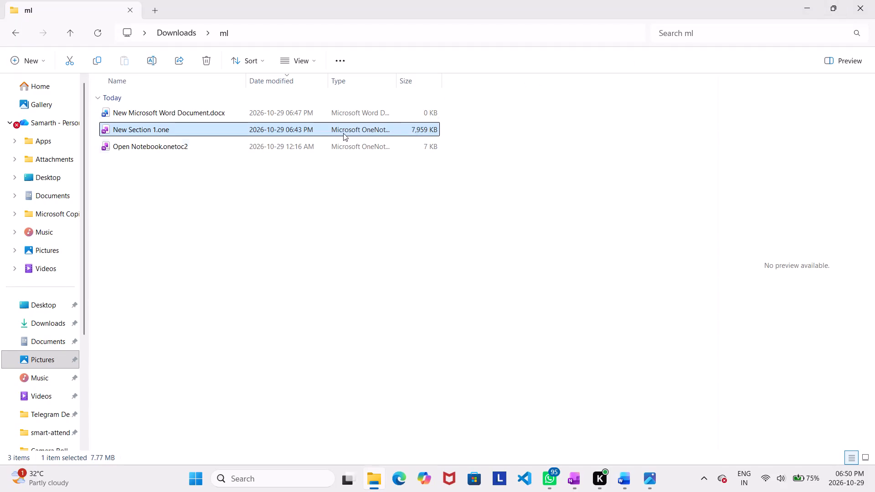
Open New Section 1.one from the ml folder in Word just once, converting it with the Turkish (Windows) encoding.
right_click(309, 123)
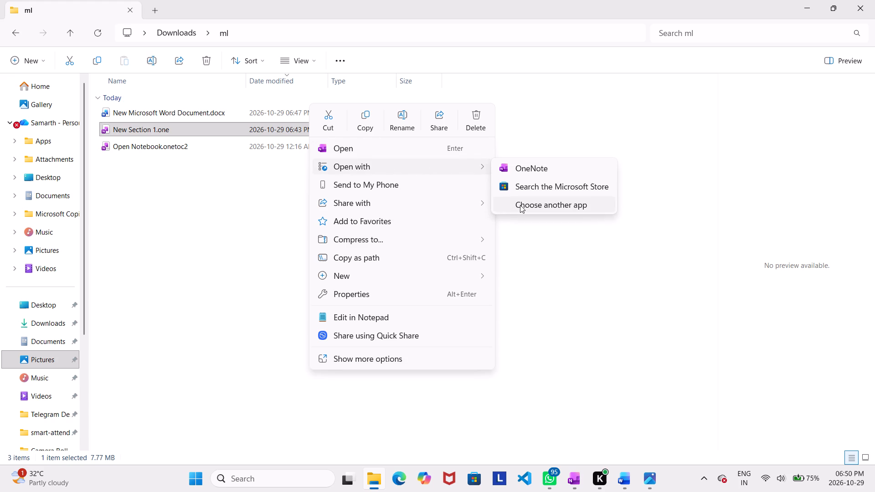
click(520, 205)
scroll(485, 207, down, 4)
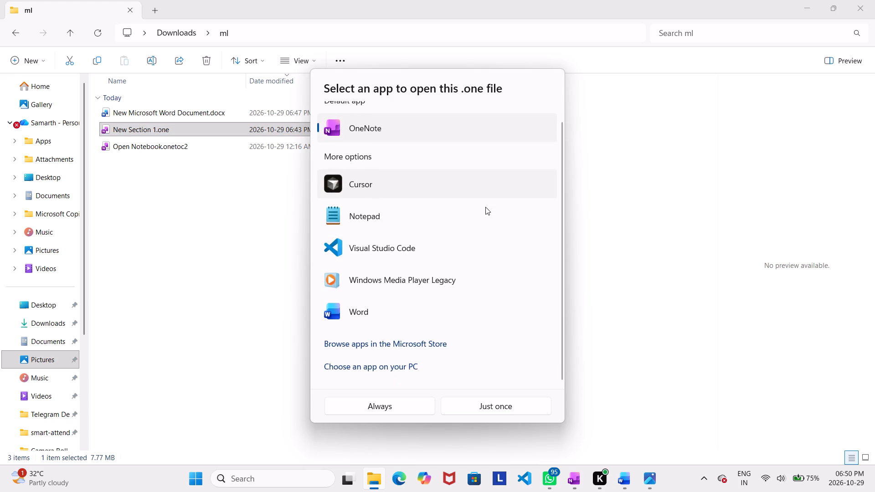
click(415, 309)
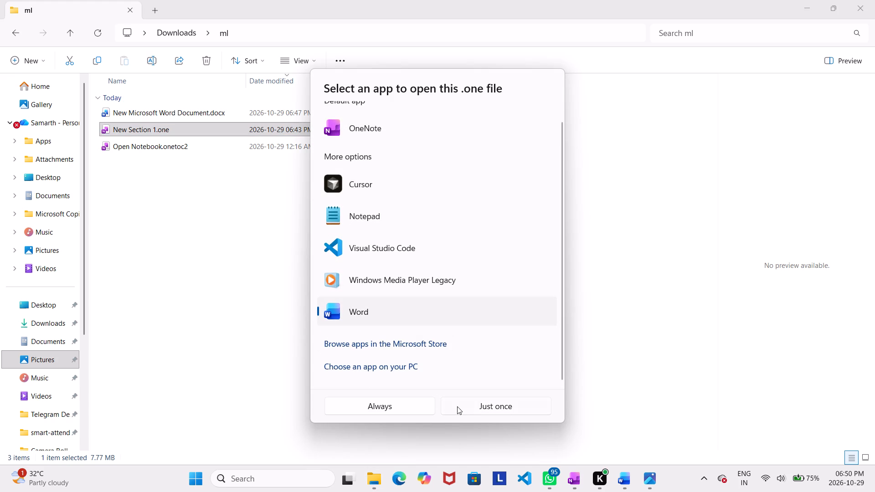
click(467, 406)
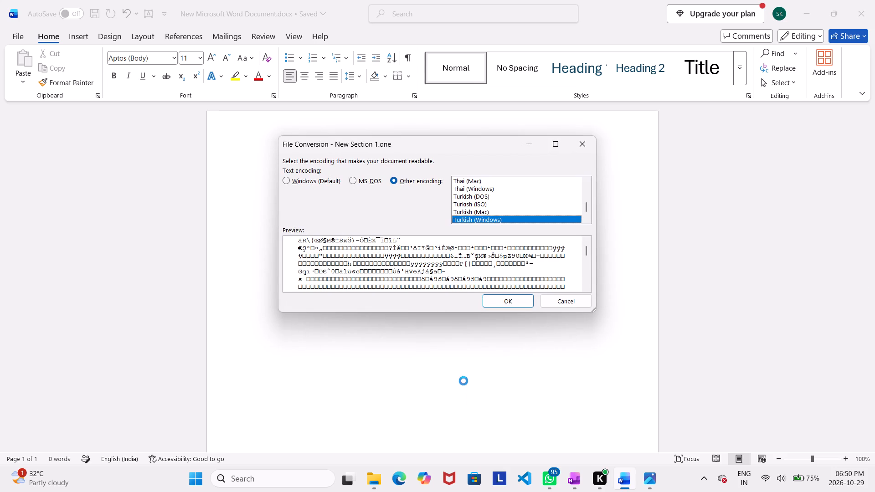
click(508, 300)
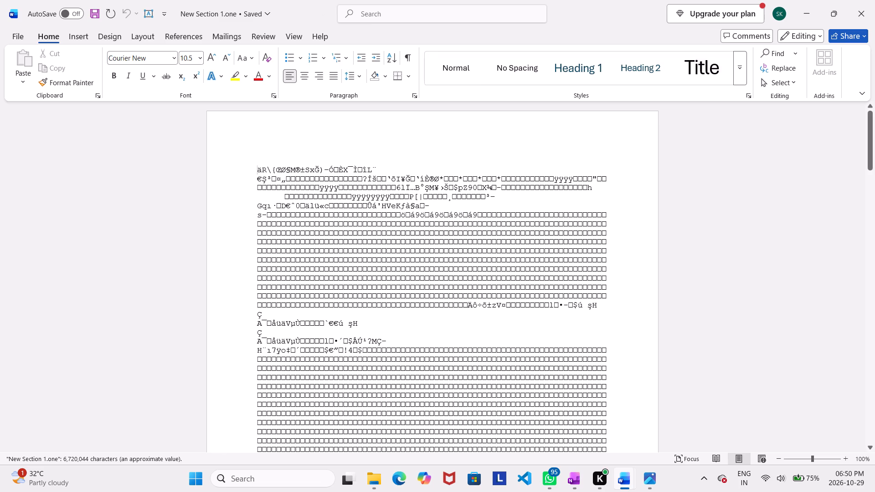
Look through the pages of the converted New Section 1.one, from the first page towards the end, for readable note content.
scroll(508, 300, down, 6)
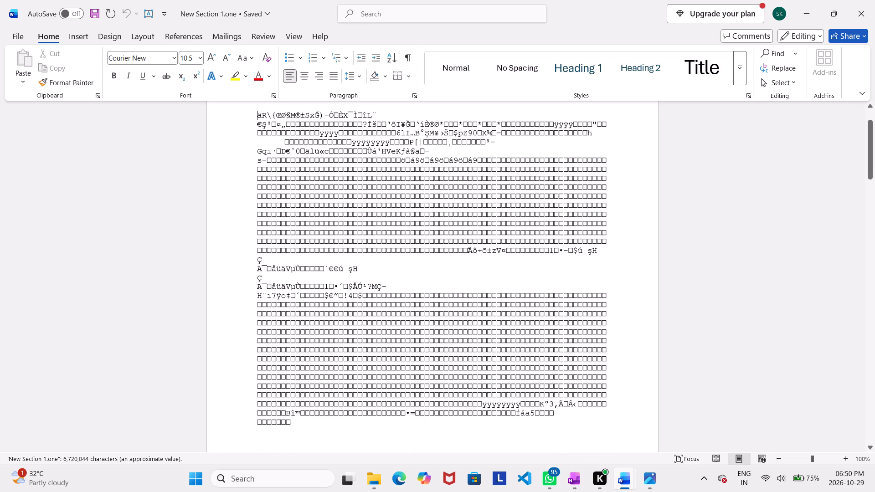
drag(866, 151, 874, 310)
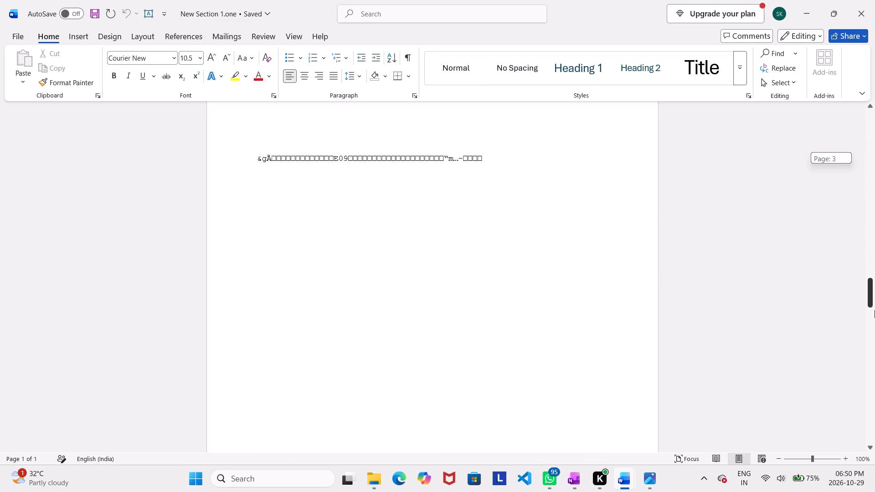
drag(874, 310, 872, 457)
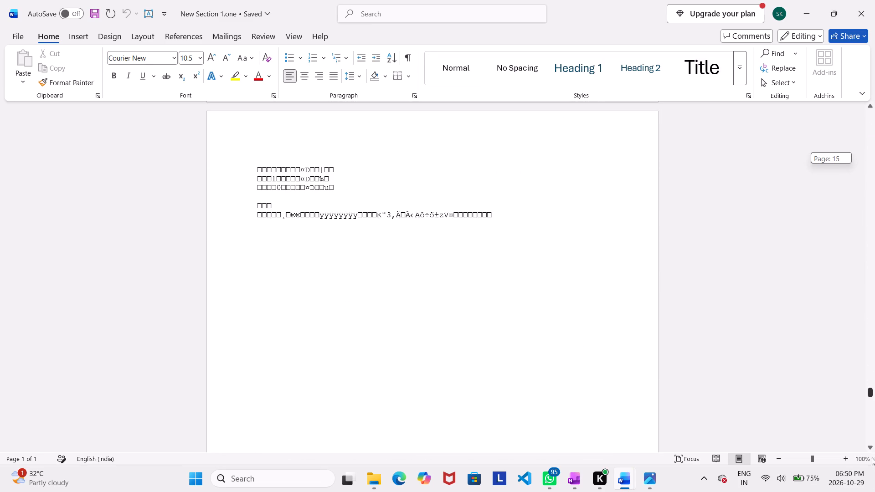
drag(872, 457, 866, 314)
drag(867, 429, 871, 400)
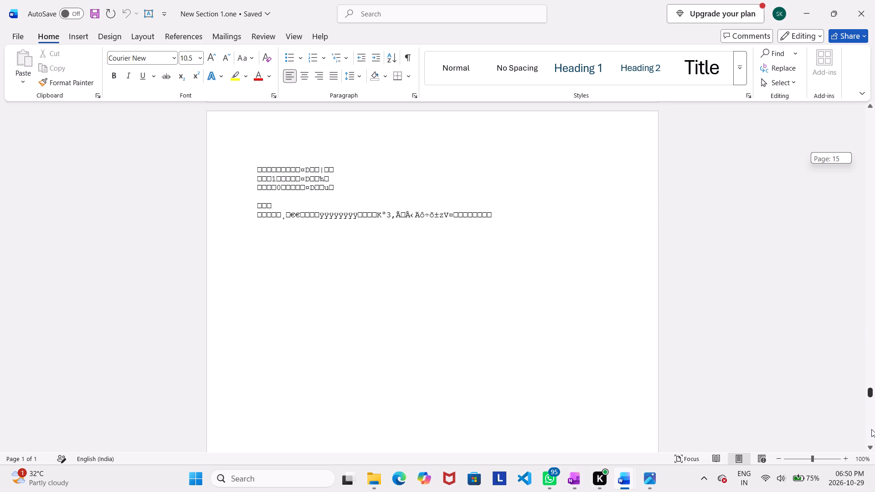
click(871, 429)
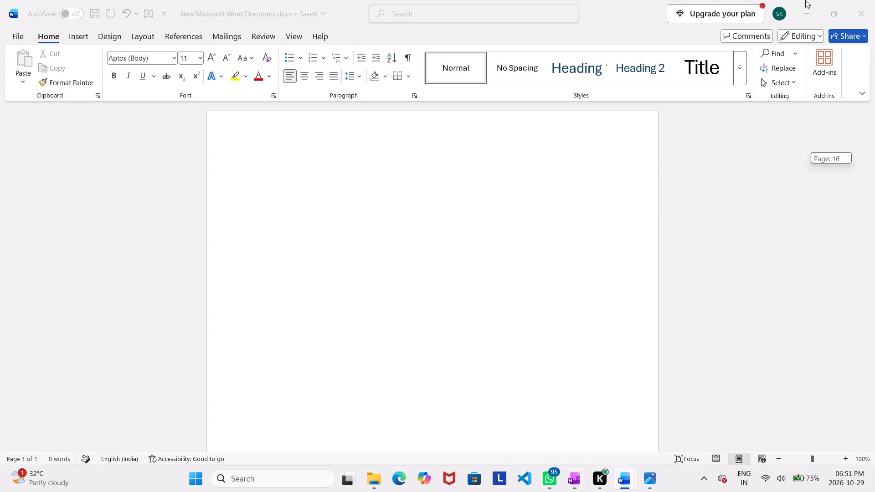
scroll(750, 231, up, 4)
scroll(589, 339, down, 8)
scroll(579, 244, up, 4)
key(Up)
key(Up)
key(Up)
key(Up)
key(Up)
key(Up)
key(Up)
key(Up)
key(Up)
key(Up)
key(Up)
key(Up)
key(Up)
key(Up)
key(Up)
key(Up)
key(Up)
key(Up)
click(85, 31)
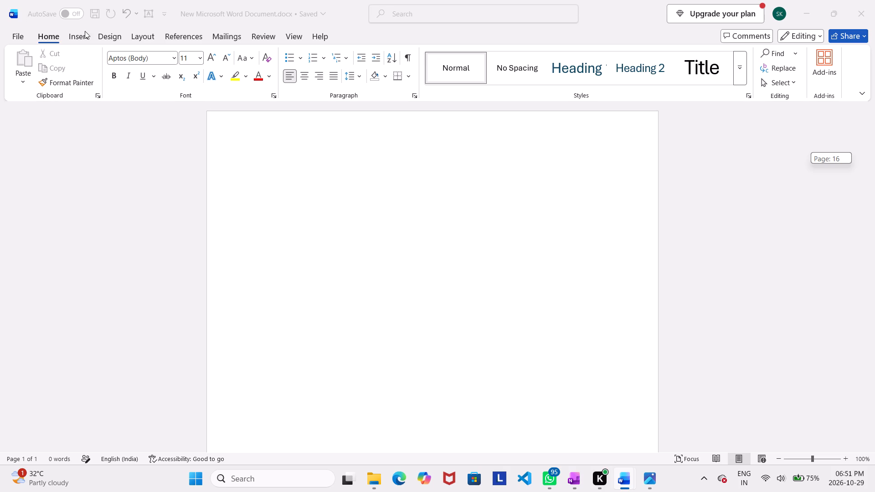
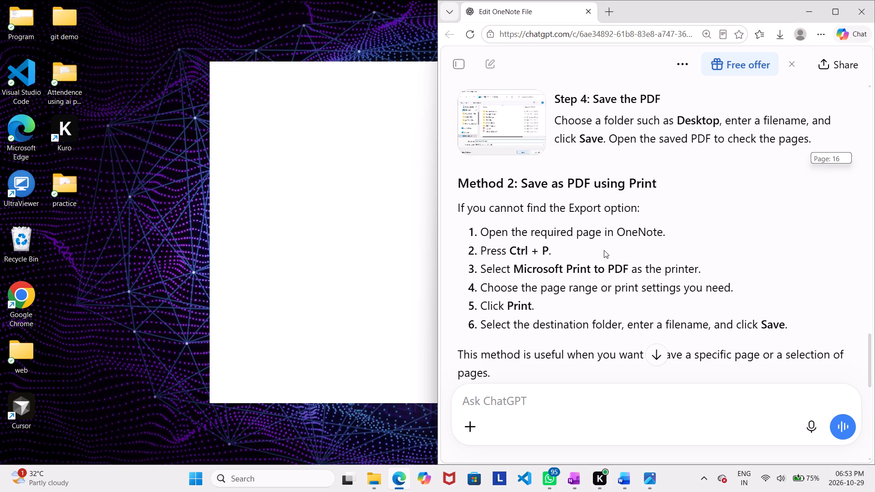
scroll(604, 250, down, 14)
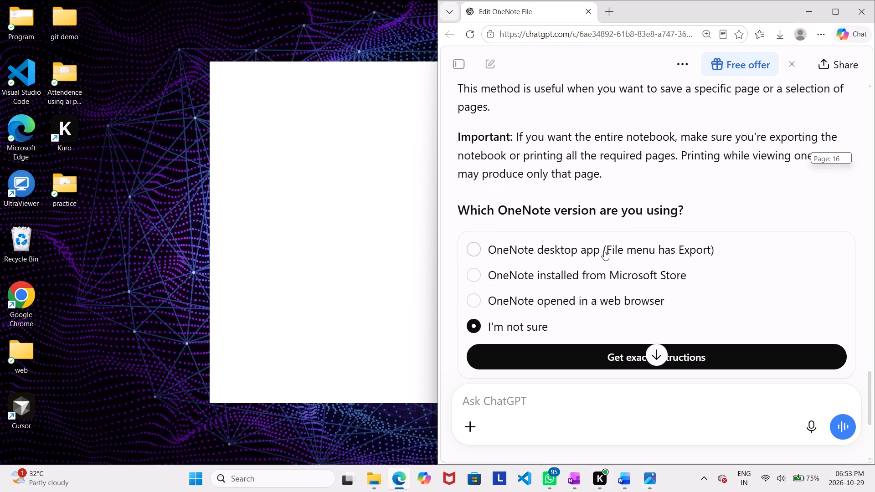
scroll(604, 250, up, 14)
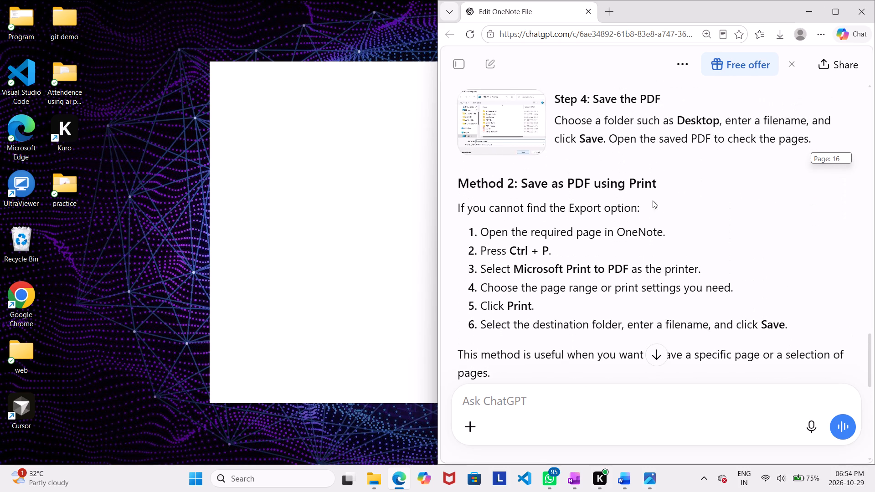
Arrange the ChatGPT window and the OneNote notes window side by side in a two-window split.
click(838, 16)
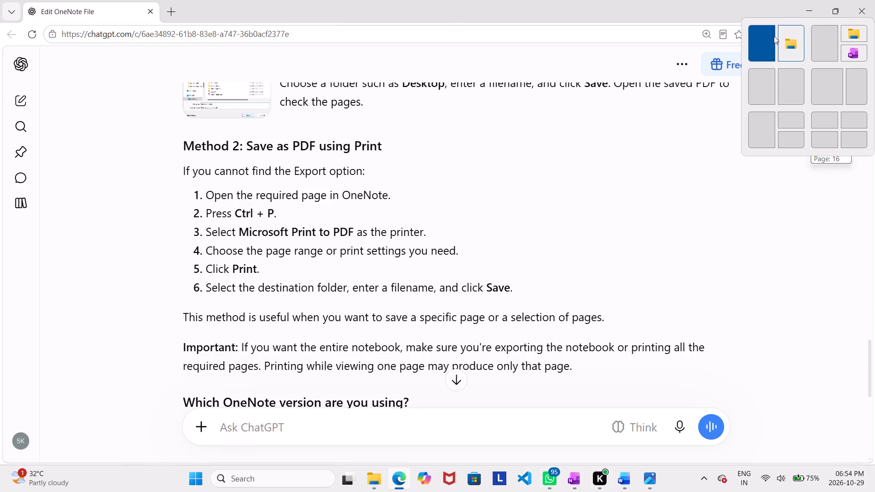
click(754, 90)
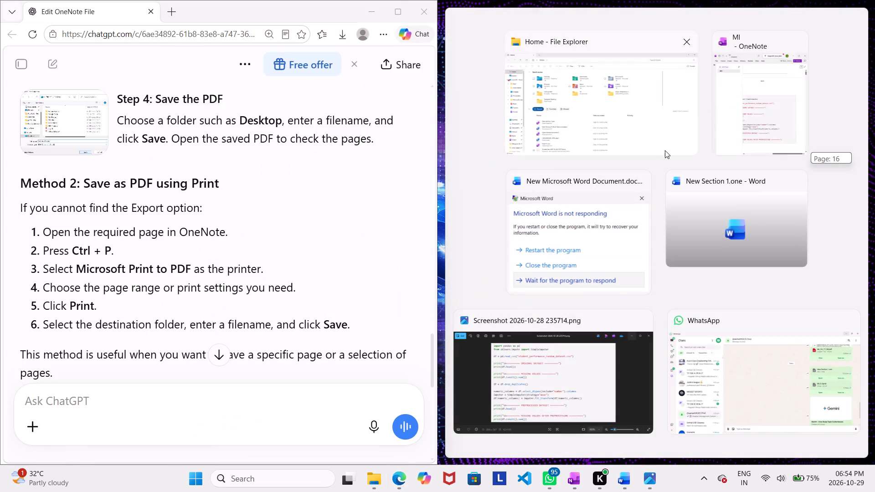
click(743, 124)
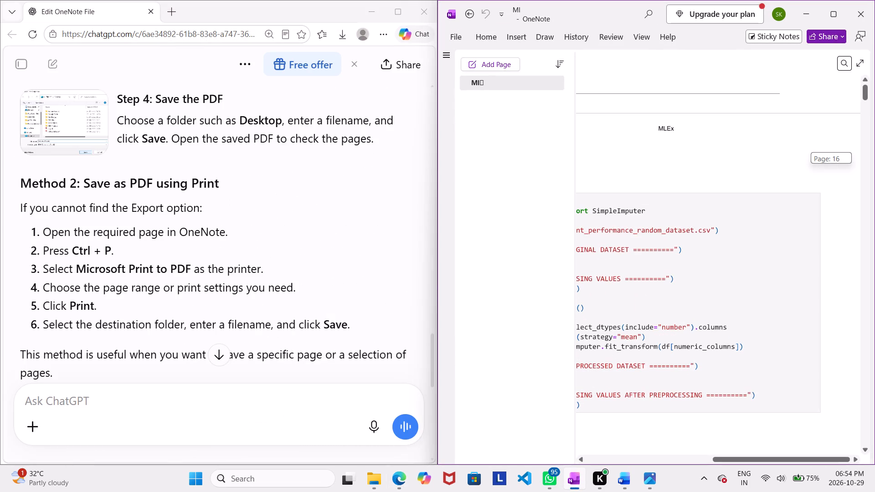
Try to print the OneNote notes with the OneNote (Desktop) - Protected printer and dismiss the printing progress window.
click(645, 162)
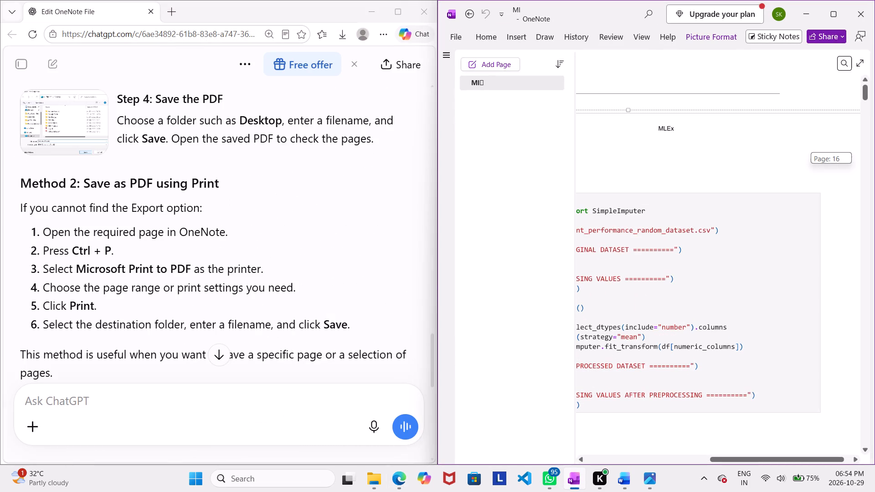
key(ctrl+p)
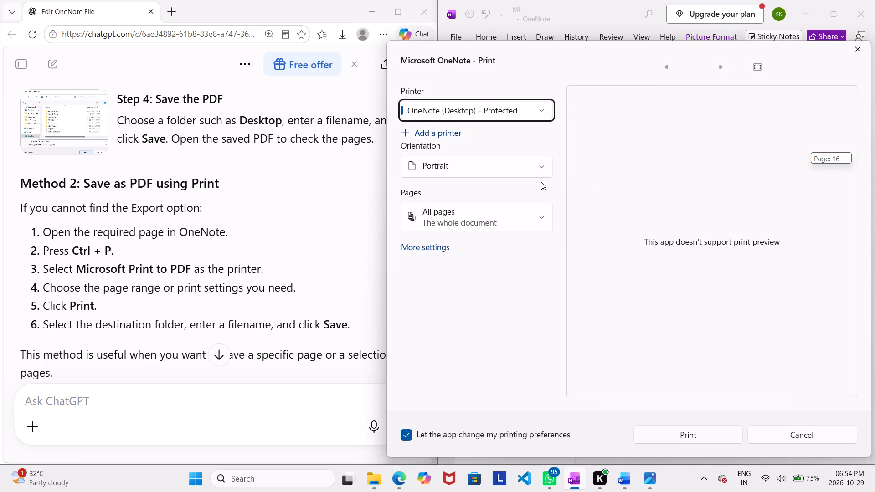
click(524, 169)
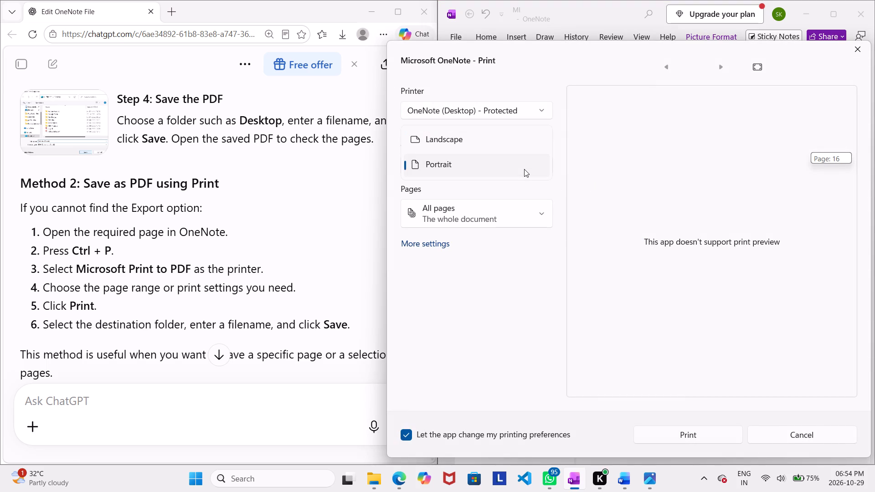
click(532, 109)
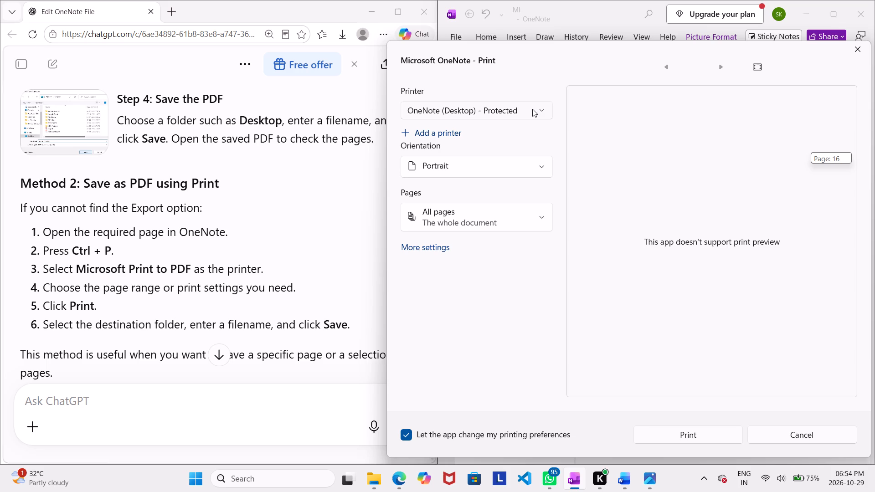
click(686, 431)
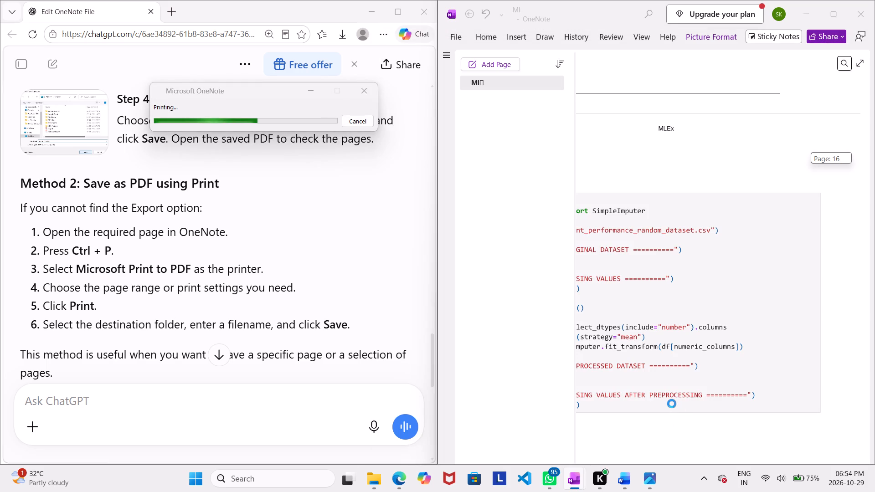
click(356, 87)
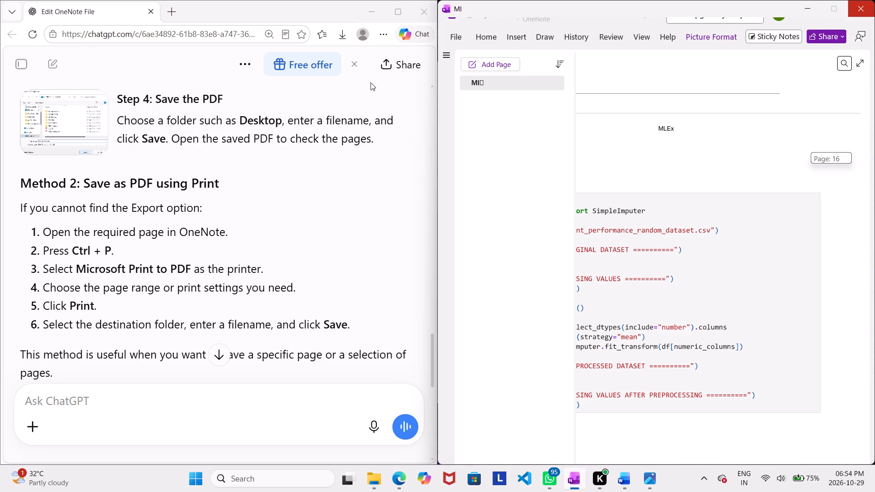
Reopen the print dialog for the notes and review its page range, printing preferences and add-printer options.
click(646, 176)
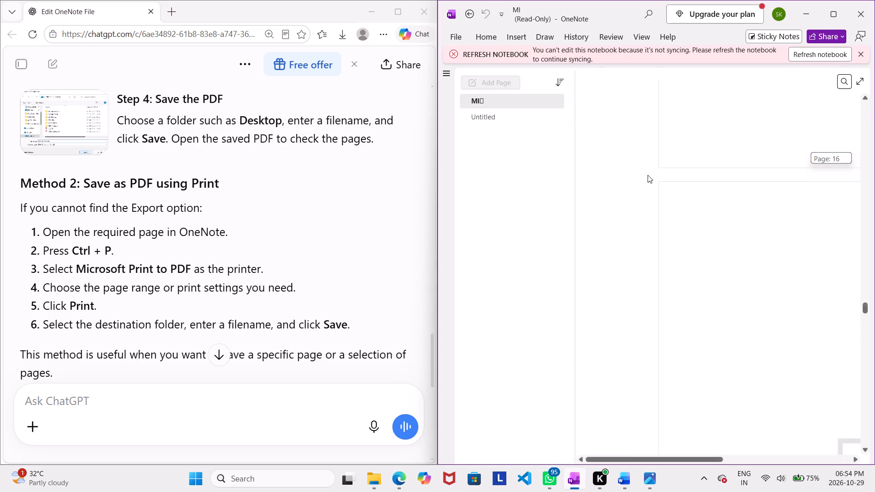
key(ctrl+p)
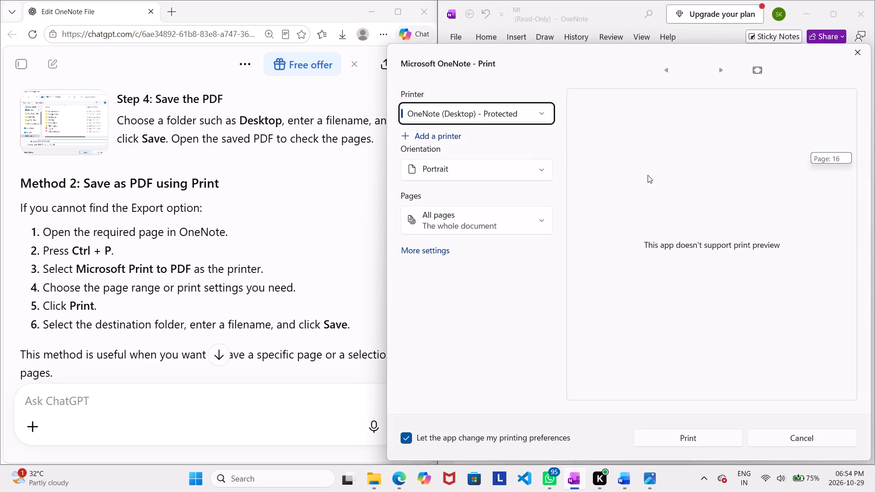
click(535, 220)
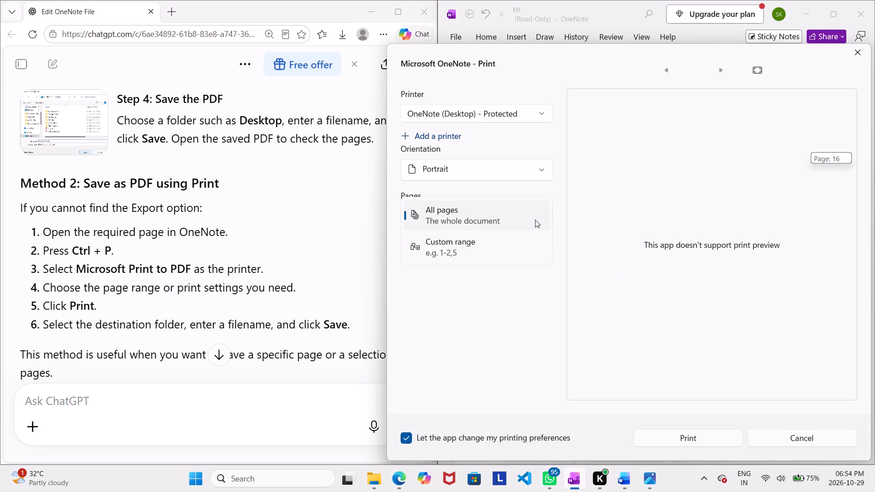
click(535, 220)
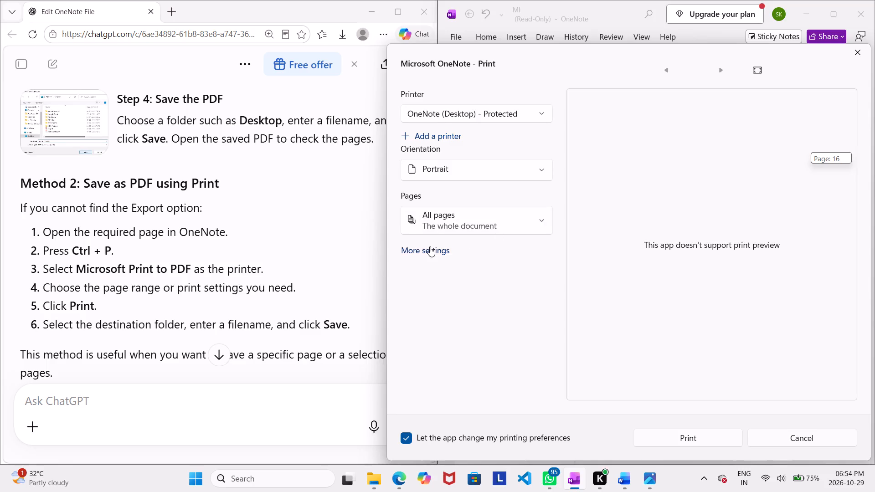
click(428, 246)
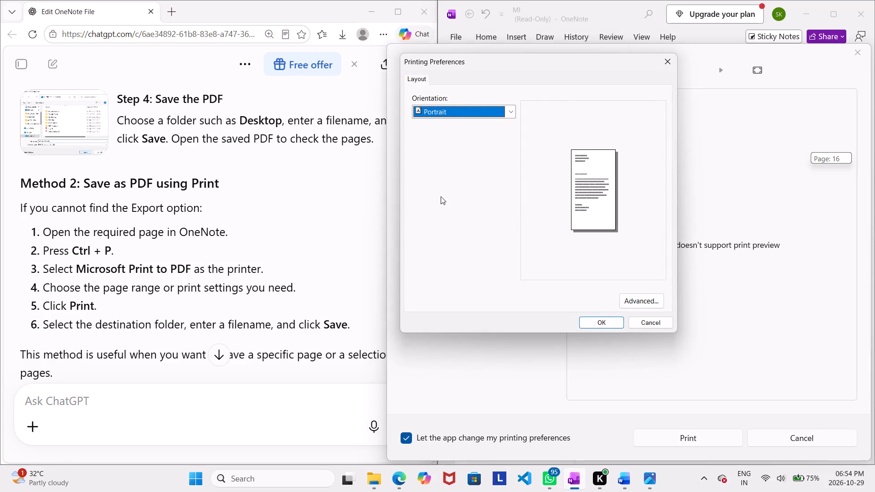
click(660, 59)
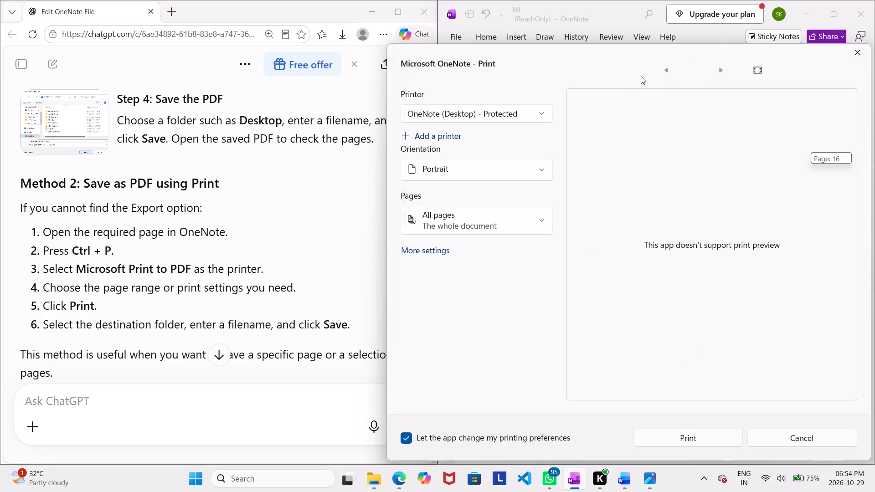
click(436, 135)
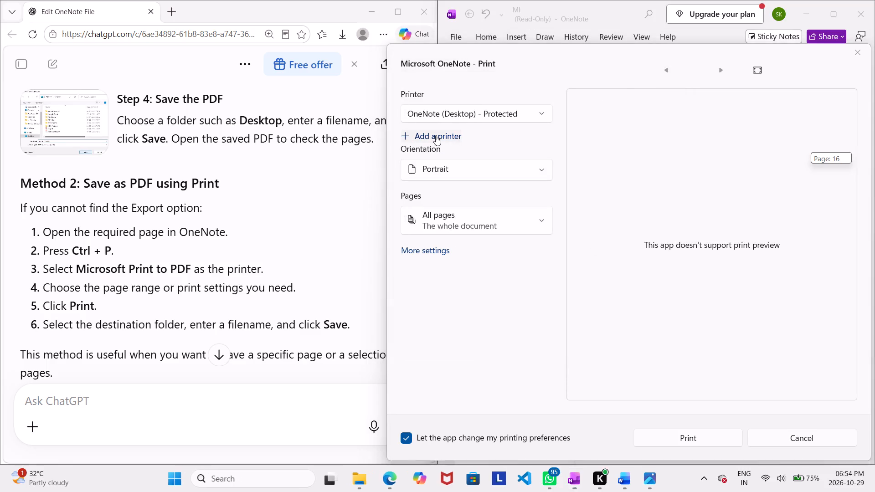
click(599, 5)
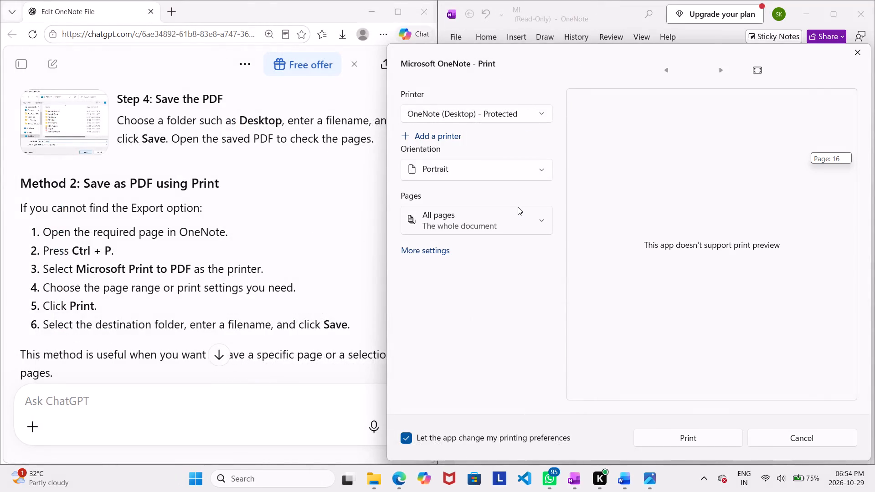
Choose Microsoft Print to PDF as the printer and print the notes.
scroll(517, 208, down, 1)
click(523, 108)
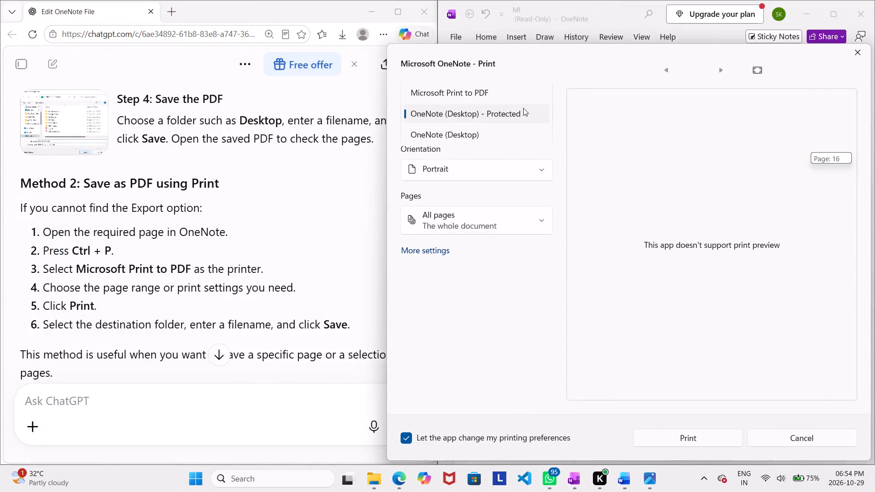
scroll(521, 109, down, 1)
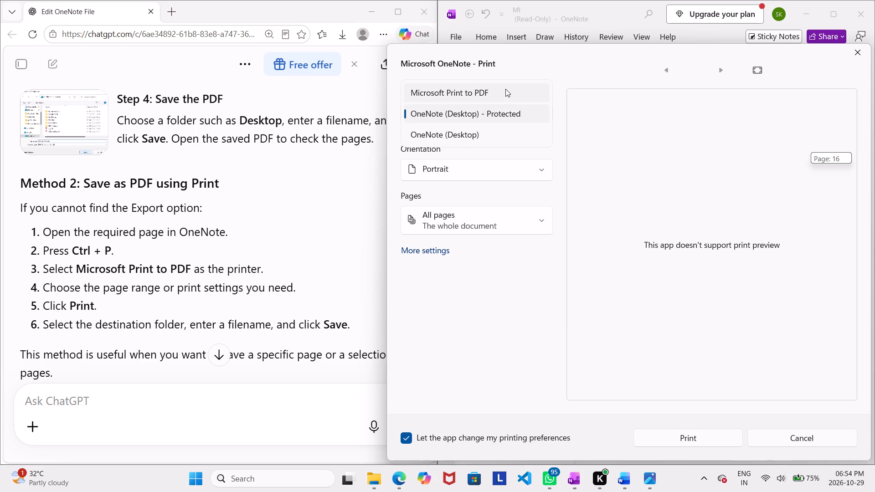
click(505, 89)
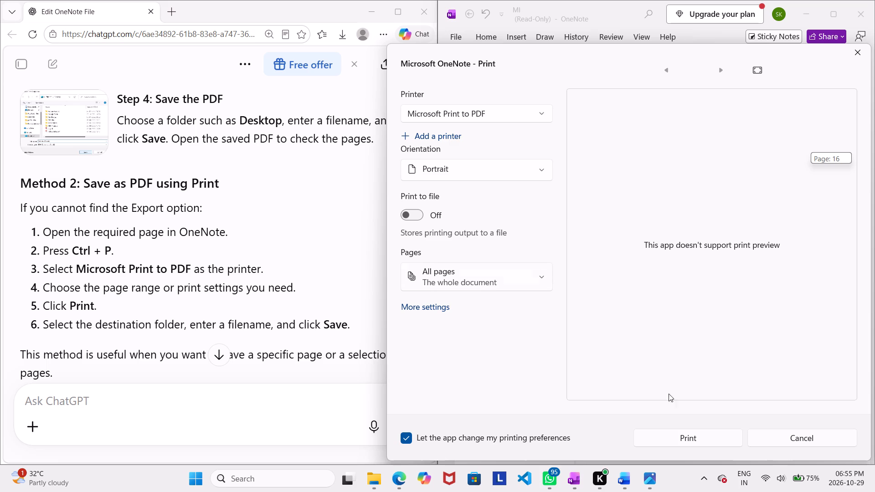
click(683, 436)
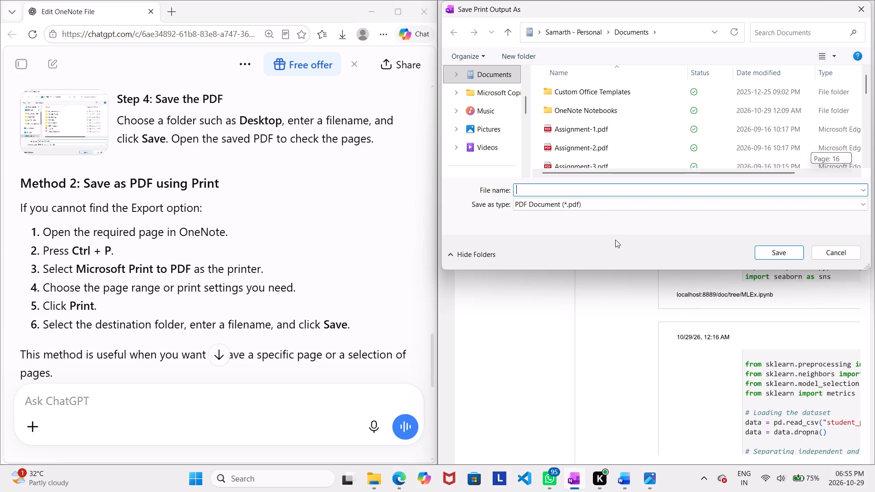
Save the print output as a PDF named mll in the Downloads folder.
scroll(502, 145, up, 3)
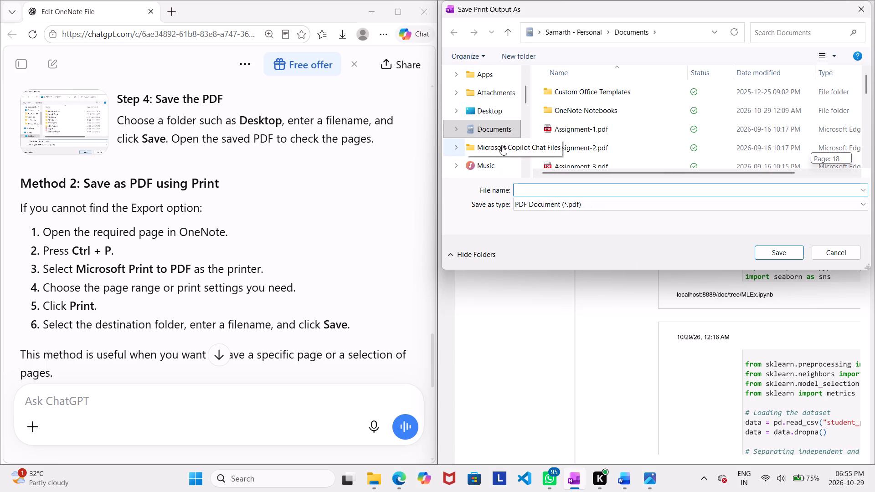
scroll(495, 116, down, 6)
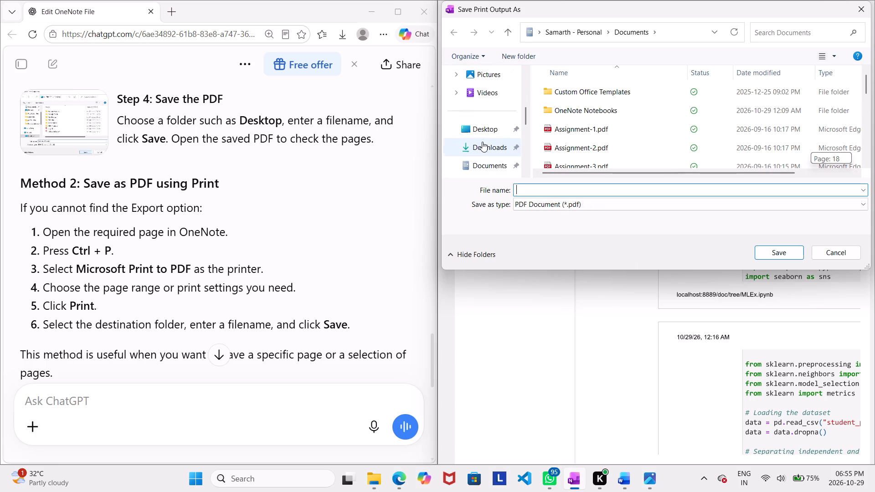
click(482, 142)
click(532, 189)
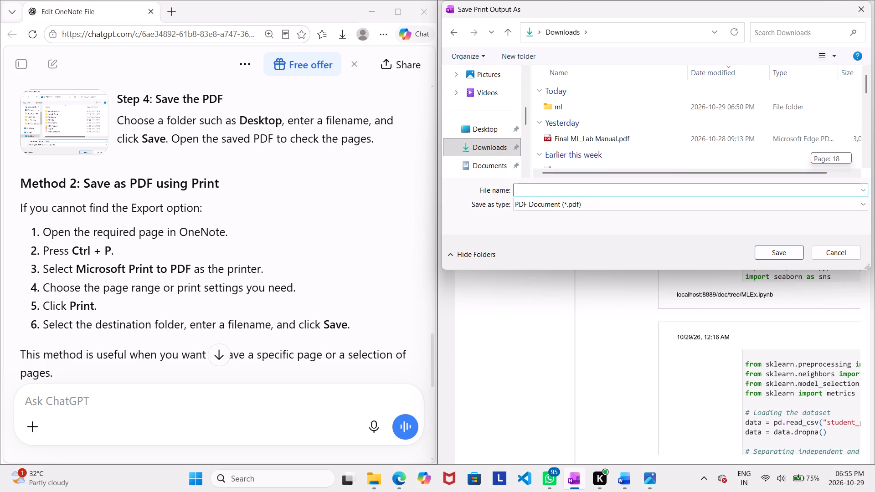
text(mll)
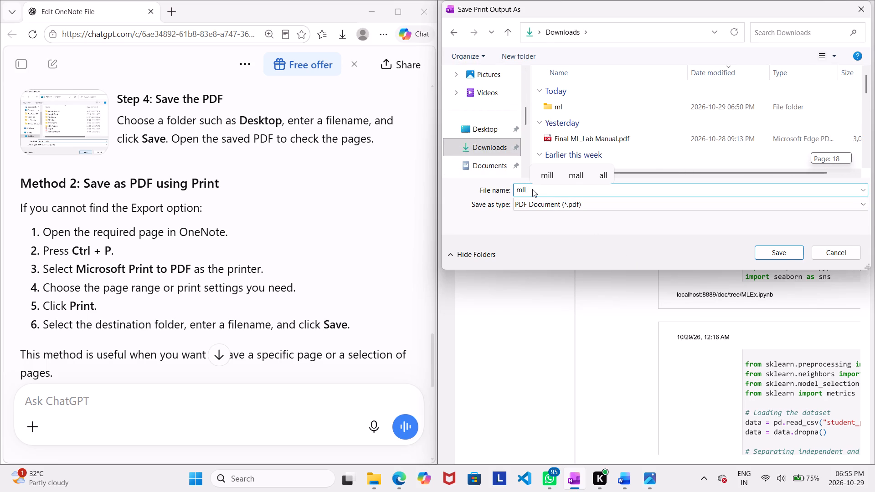
key(Return)
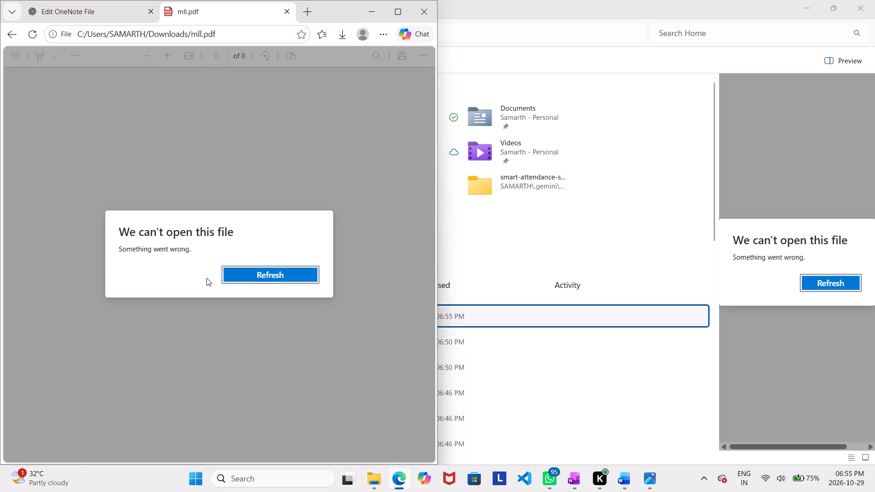
Reload the mll.pdf file in the browser so that its pages load.
click(247, 272)
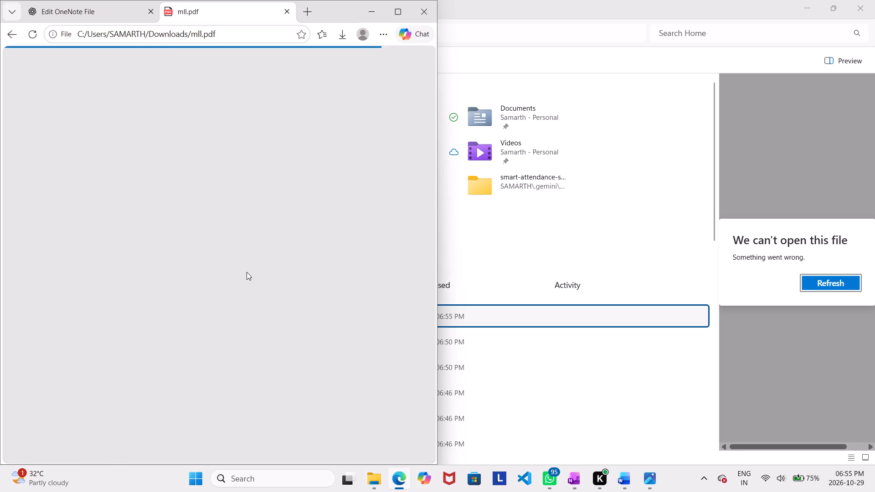
click(247, 272)
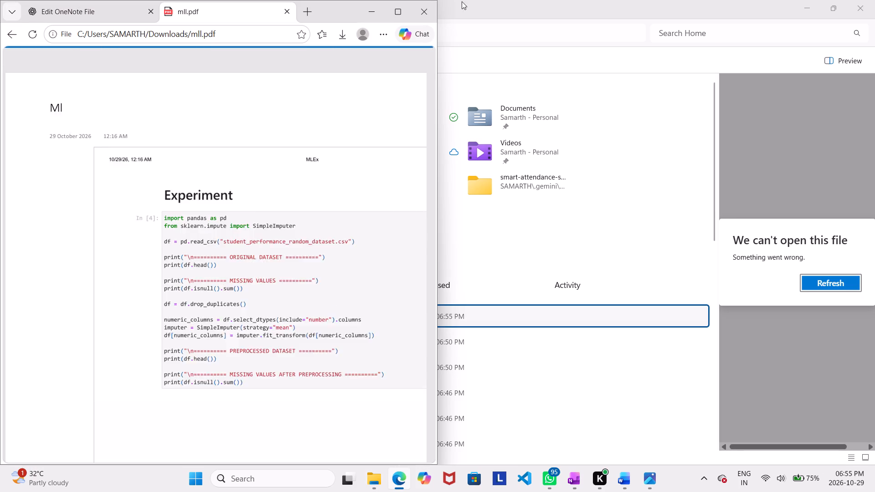
Look through mll.pdf from the first page to the last in a maximized window, examining the final page's content closely.
drag(432, 83, 432, 92)
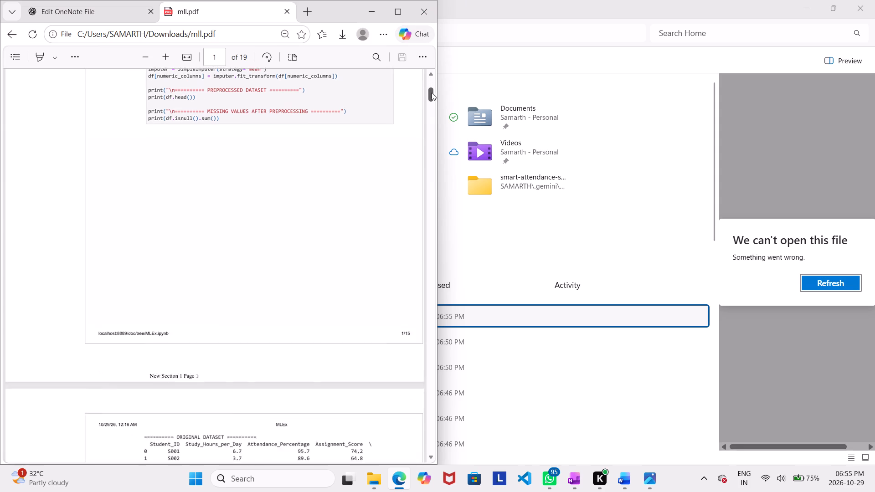
drag(432, 92, 432, 159)
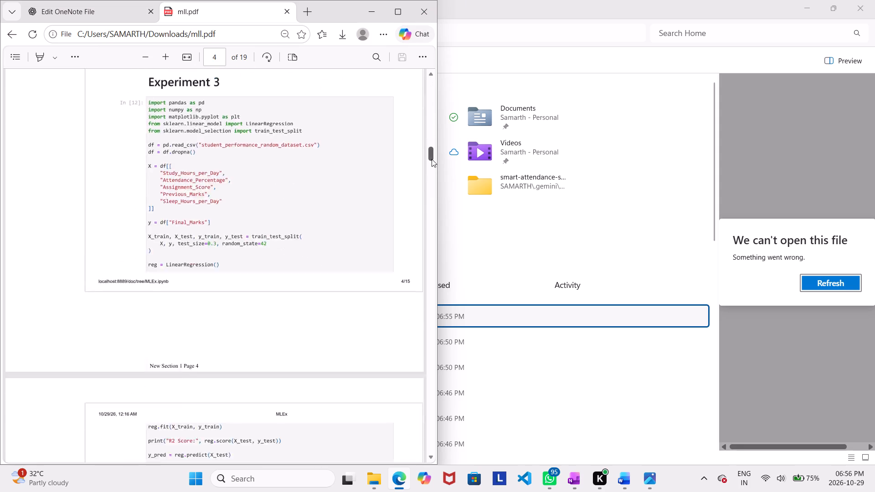
drag(432, 159, 457, 453)
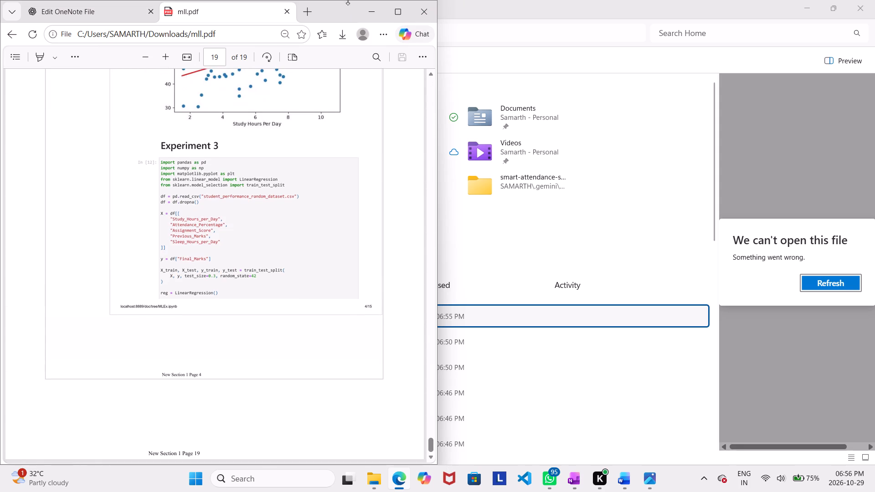
click(396, 7)
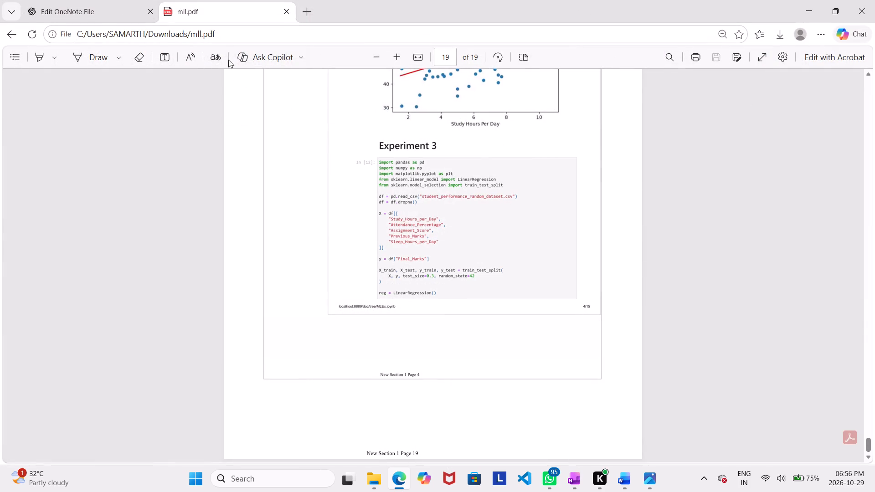
scroll(329, 162, up, 3)
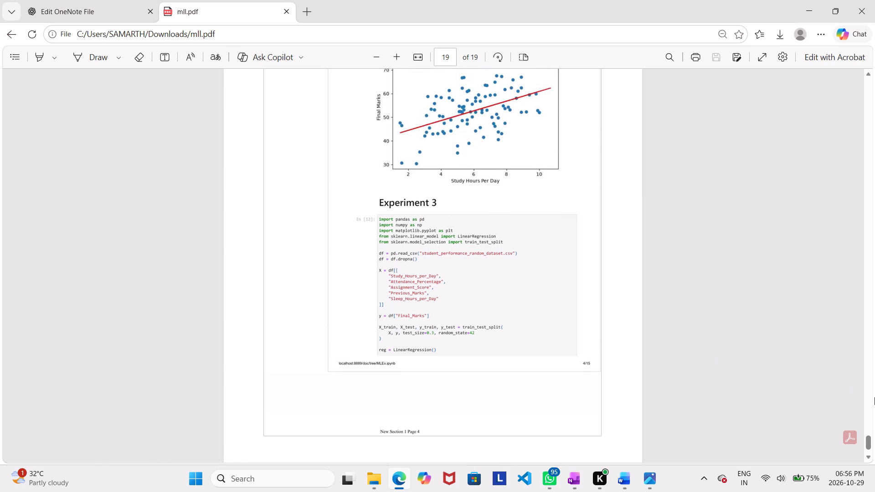
scroll(518, 340, down, 5)
scroll(483, 328, up, 5)
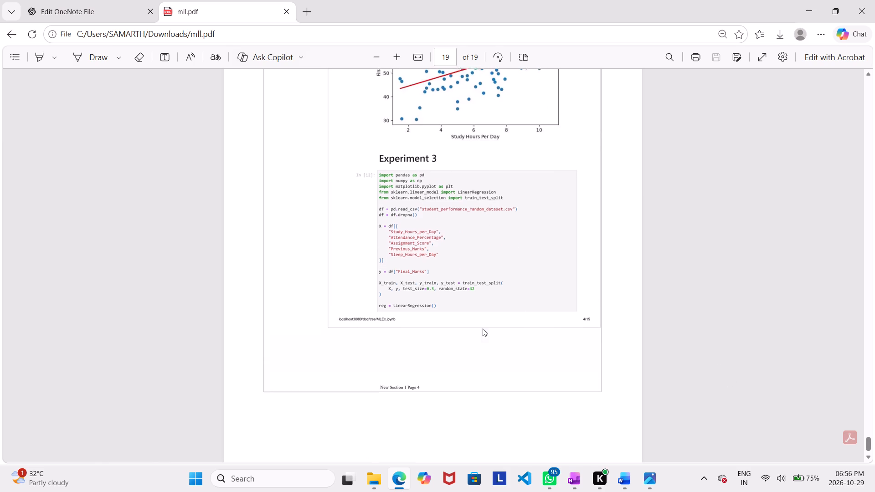
scroll(483, 328, up, 4)
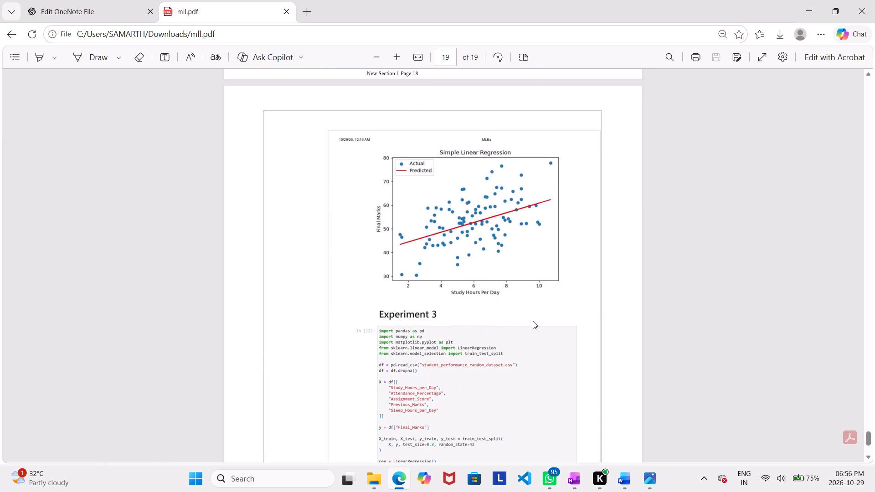
scroll(687, 329, down, 5)
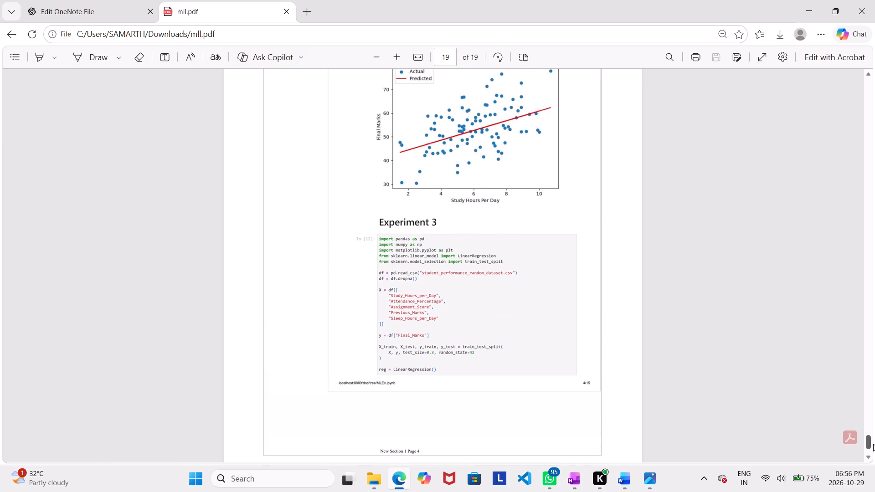
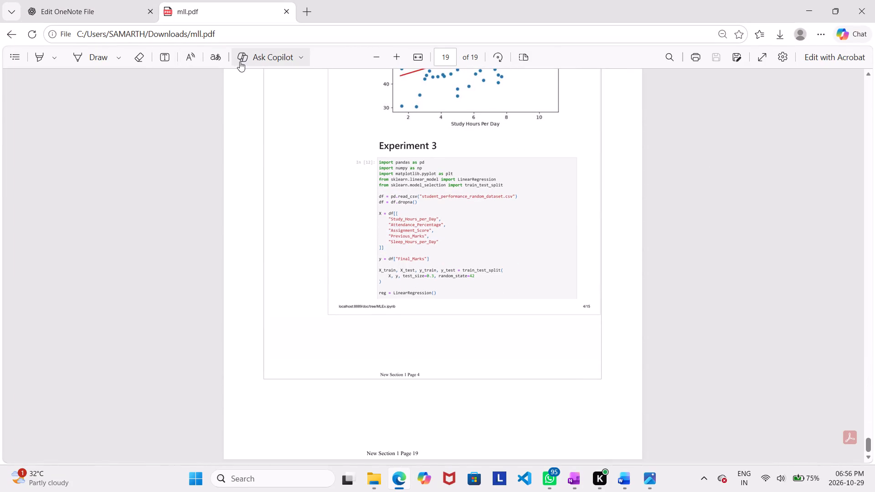
Examine the last page of mll.pdf and check the viewer's page thumbnails, drawing, settings and Acrobat editing options.
click(10, 58)
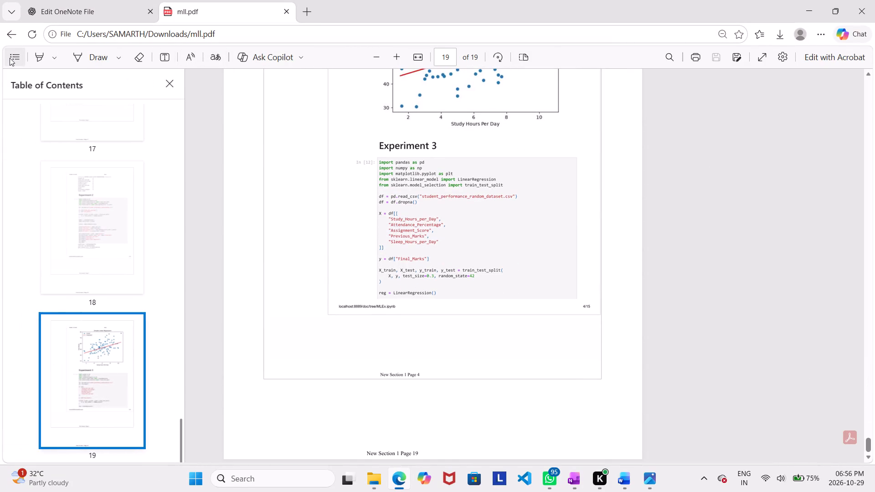
scroll(66, 185, down, 4)
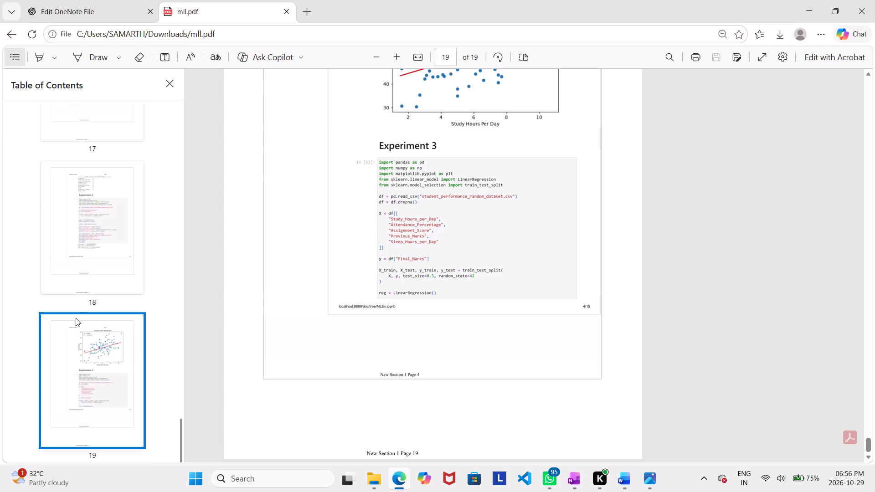
drag(73, 339, 125, 372)
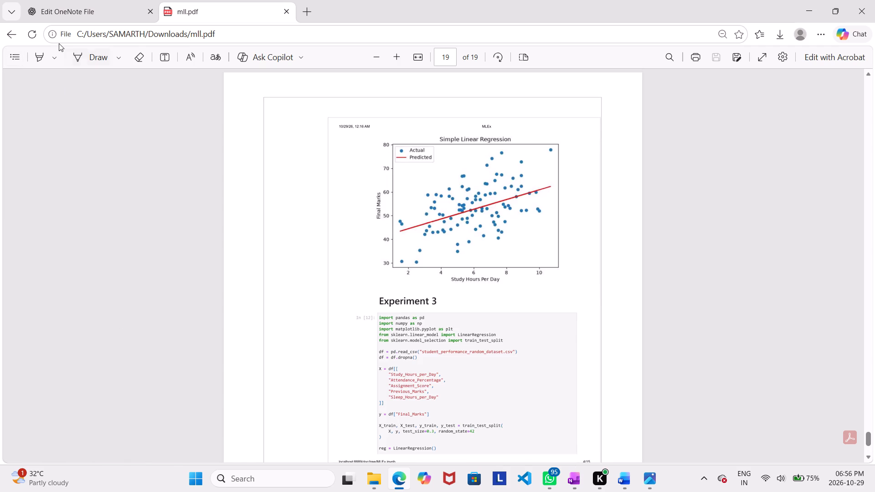
click(124, 60)
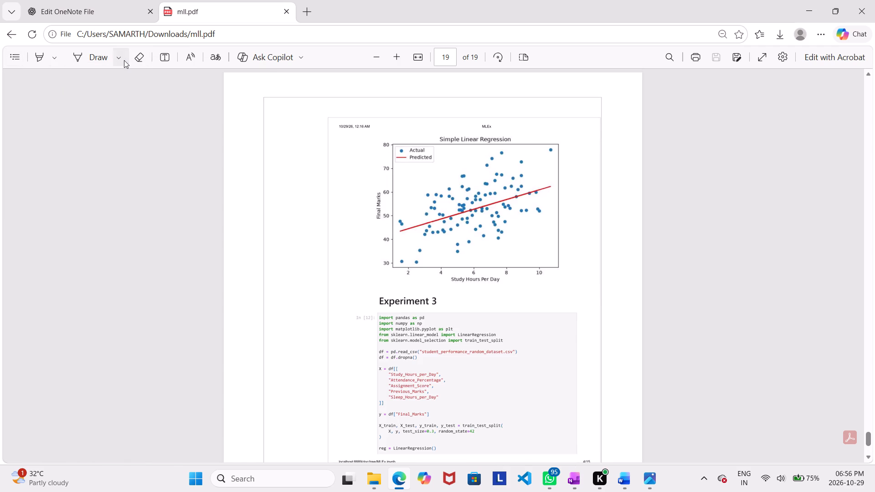
click(124, 60)
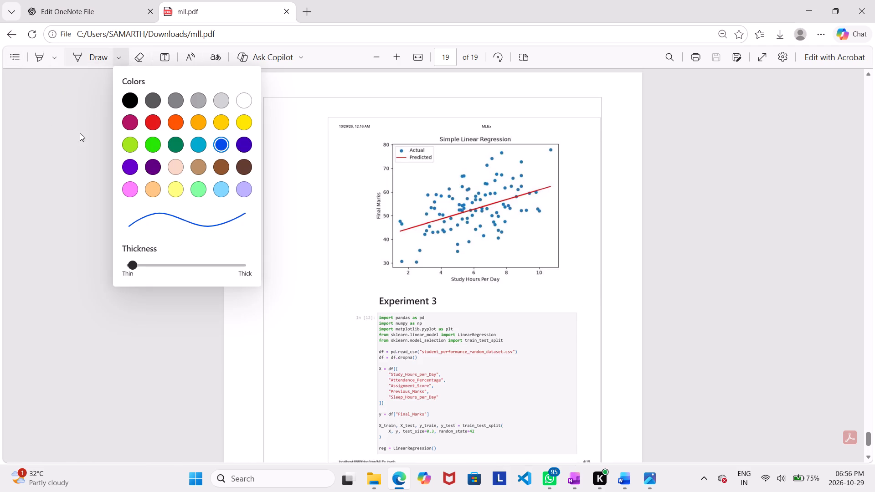
click(77, 143)
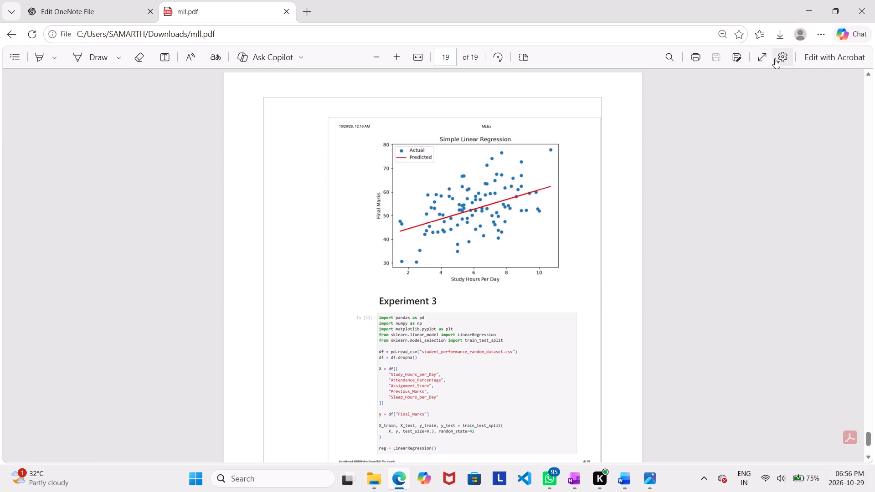
click(776, 58)
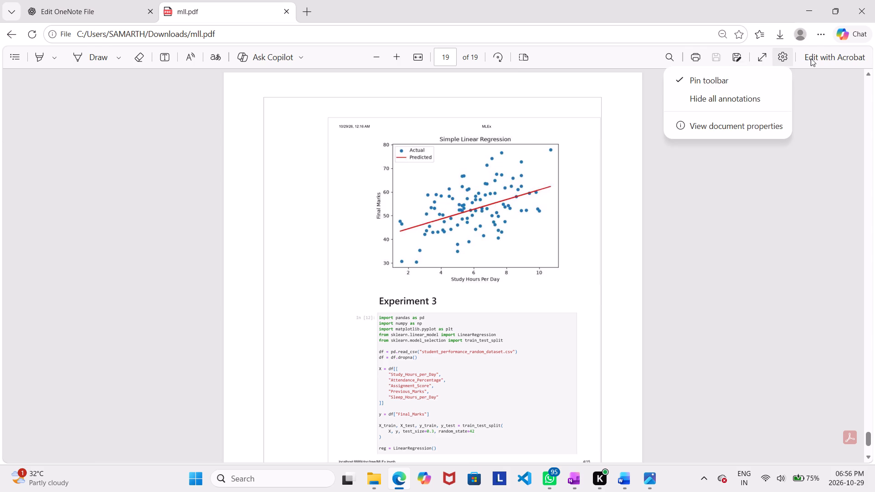
click(811, 58)
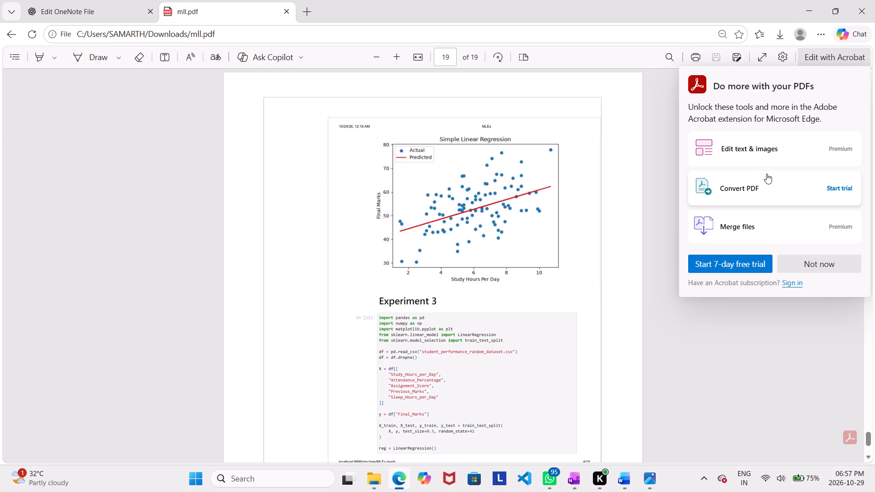
click(661, 164)
scroll(661, 164, down, 11)
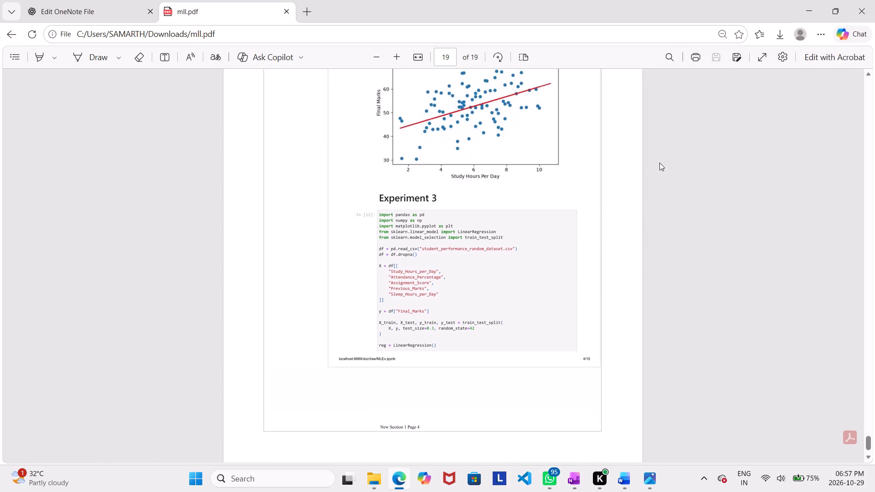
scroll(649, 159, down, 11)
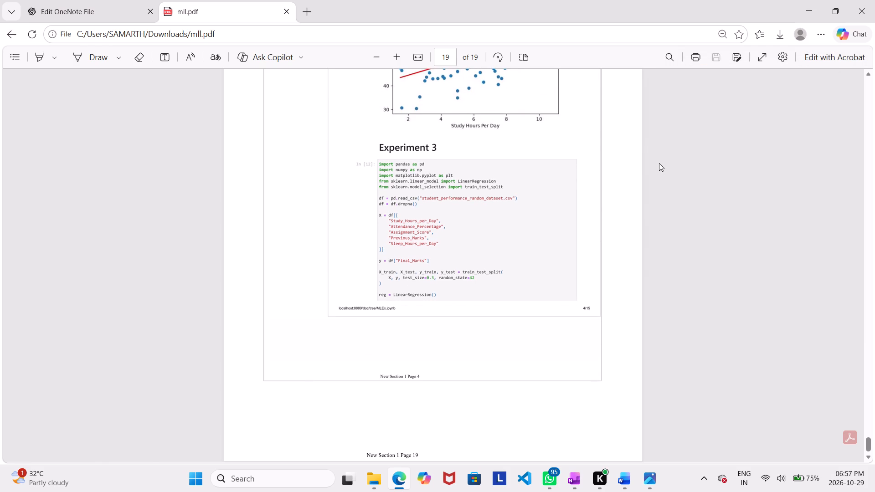
drag(327, 301, 327, 301)
drag(327, 301, 290, 314)
Leave the PDF, open New Section 1.one from File Explorer's recent files, and maximize the OneNote window.
click(819, 11)
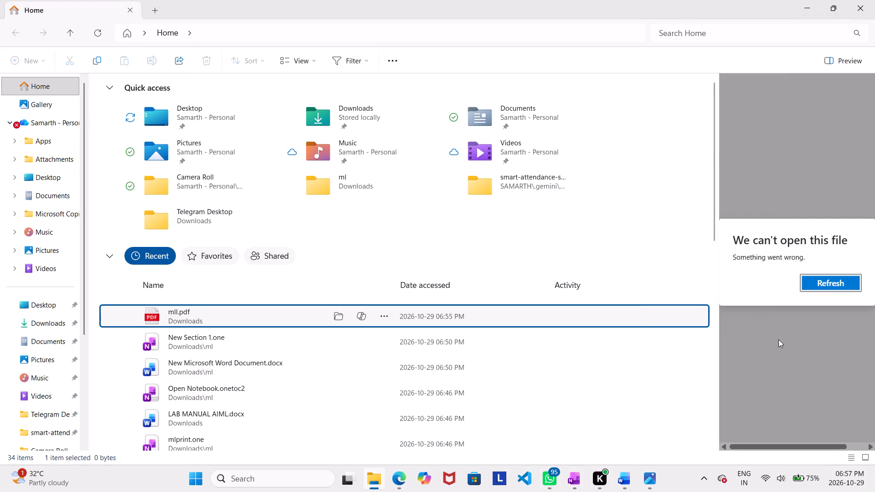
click(778, 339)
double_click(470, 340)
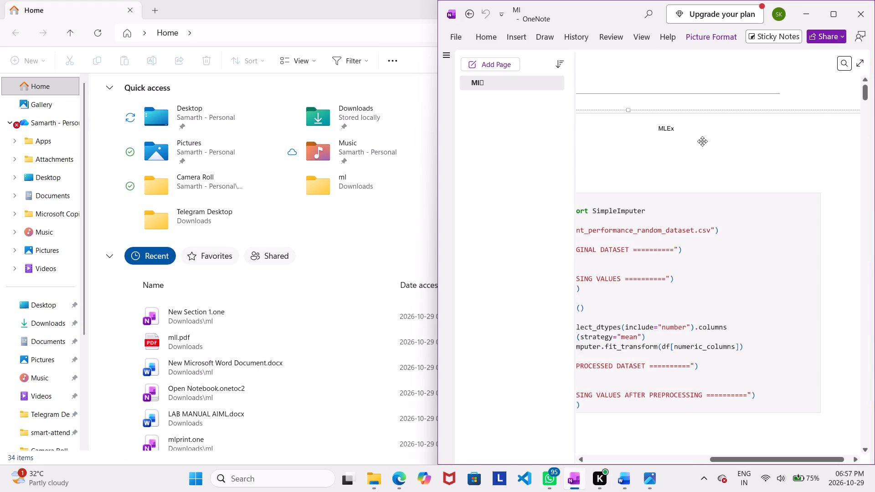
click(702, 141)
click(826, 8)
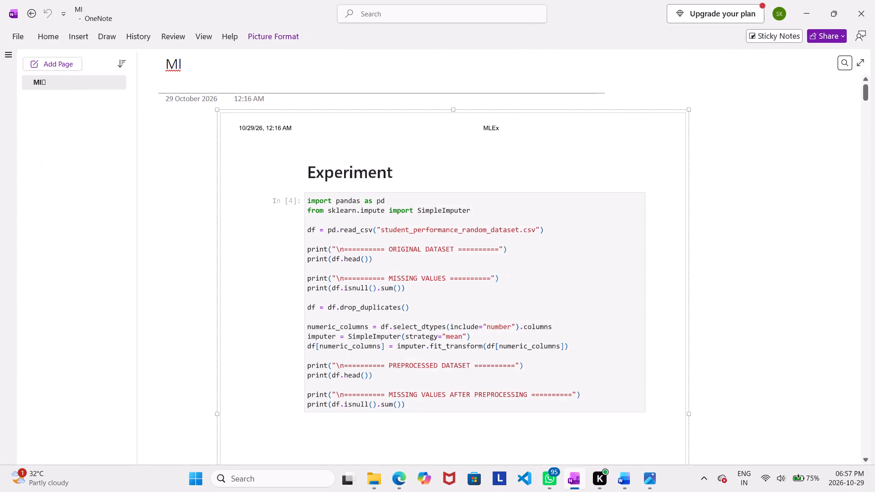
Reduce the height of the first notebook printout image, page 1/15, by moving its bottom edge upward.
scroll(602, 209, down, 6)
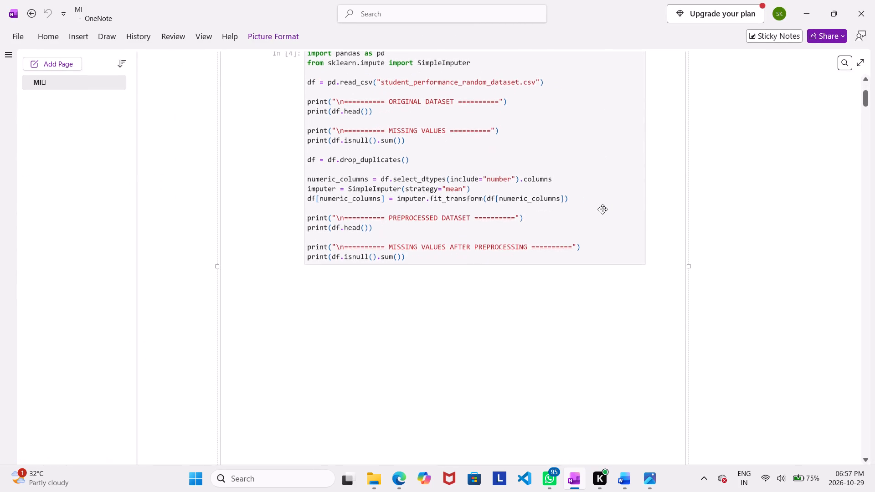
scroll(602, 209, down, 11)
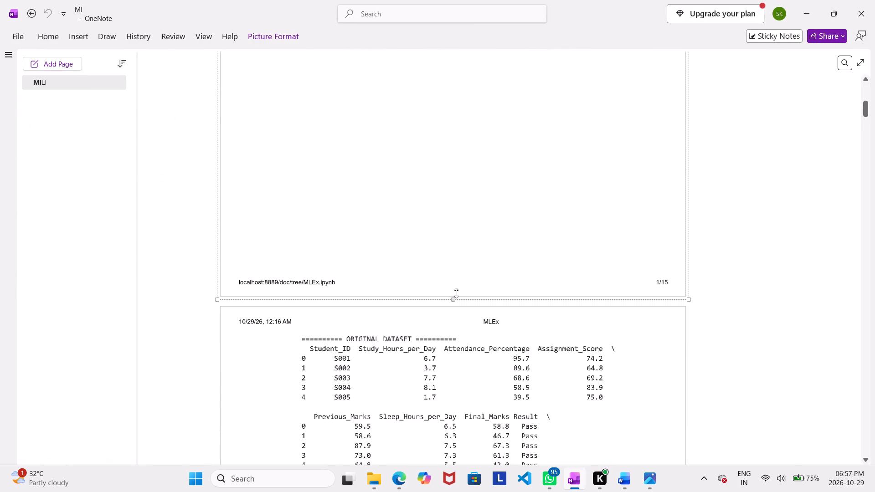
drag(450, 297, 452, 182)
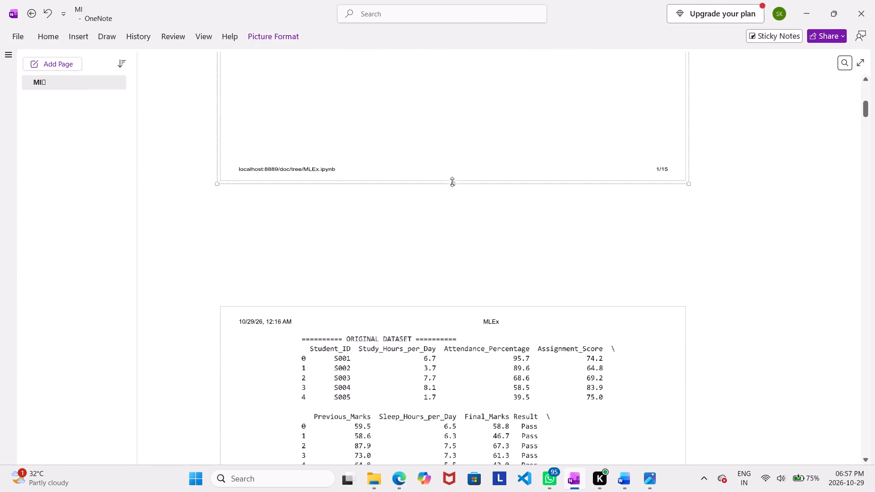
scroll(447, 233, up, 16)
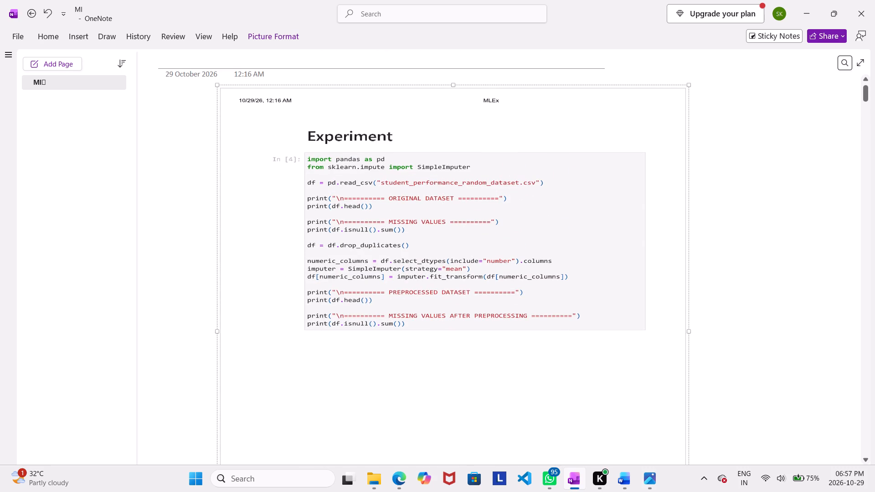
scroll(447, 233, up, 3)
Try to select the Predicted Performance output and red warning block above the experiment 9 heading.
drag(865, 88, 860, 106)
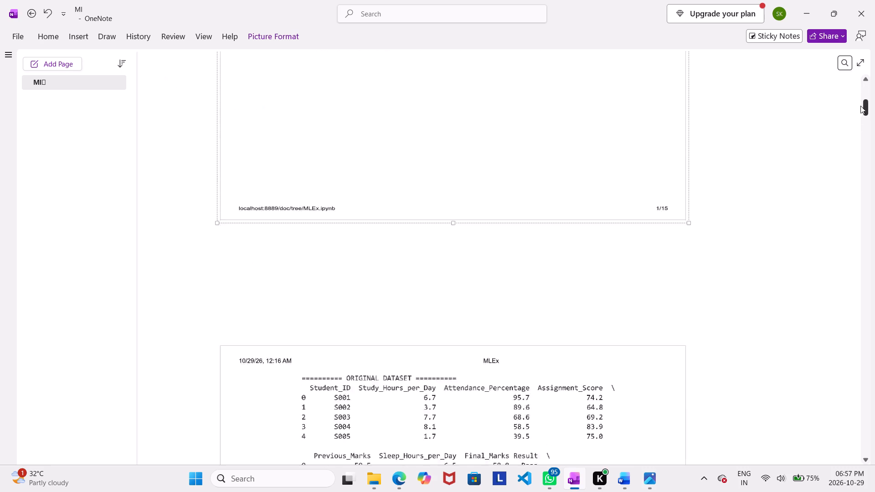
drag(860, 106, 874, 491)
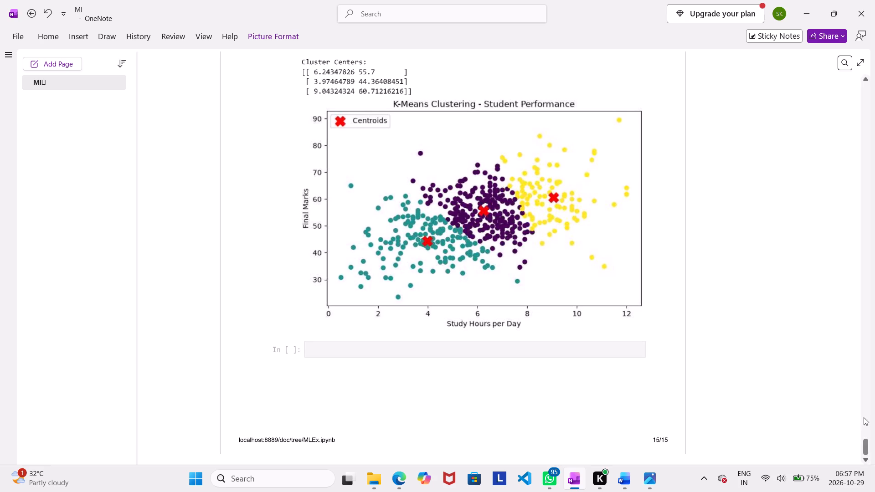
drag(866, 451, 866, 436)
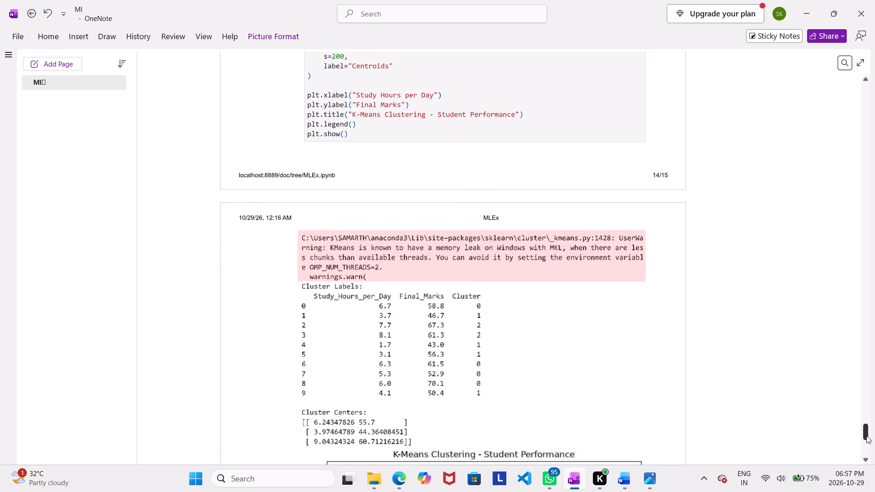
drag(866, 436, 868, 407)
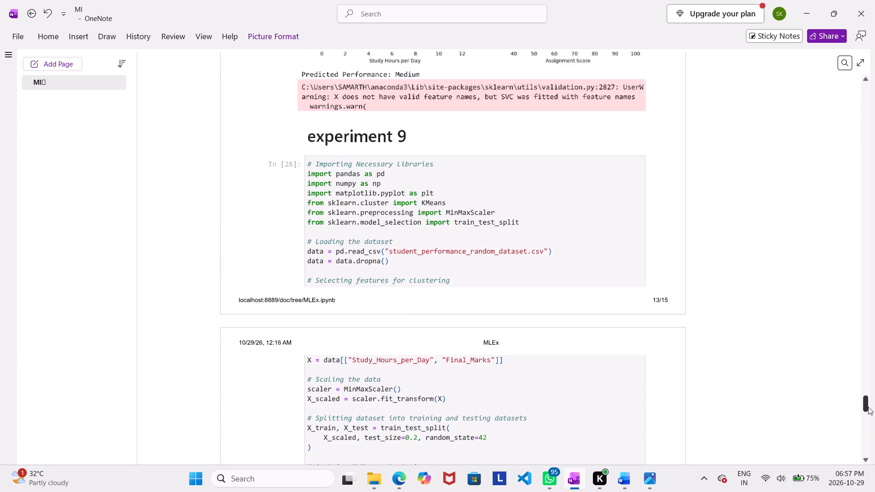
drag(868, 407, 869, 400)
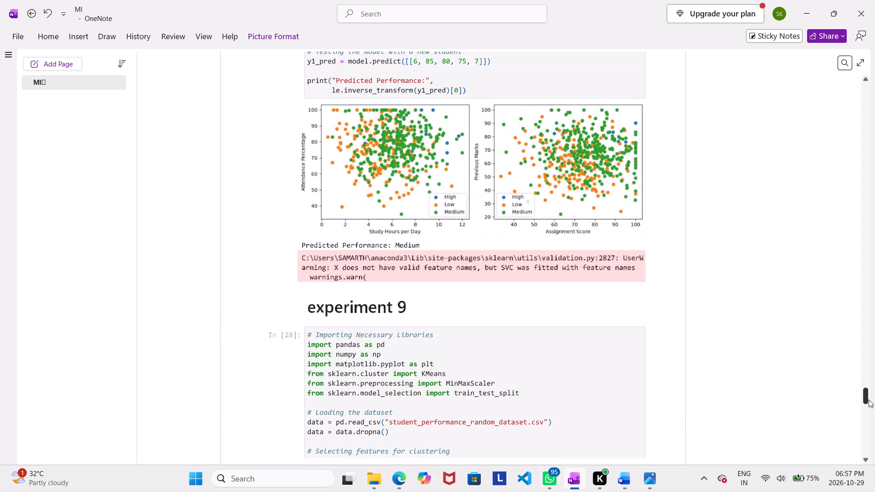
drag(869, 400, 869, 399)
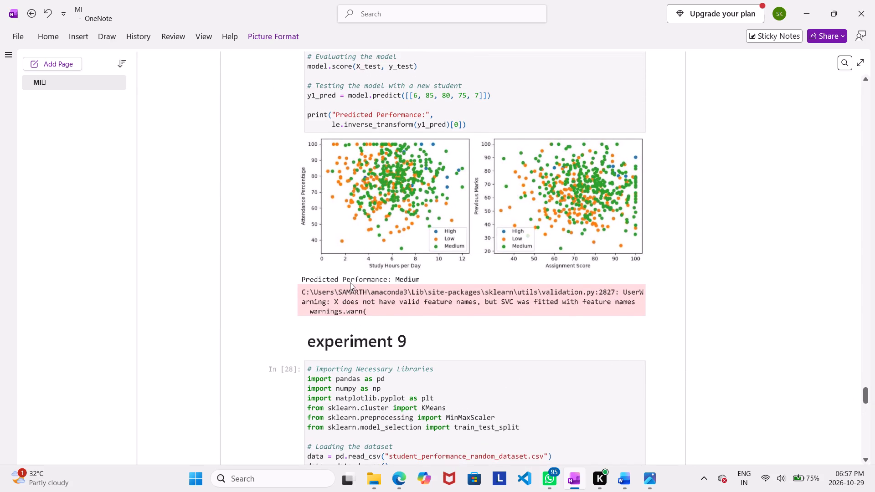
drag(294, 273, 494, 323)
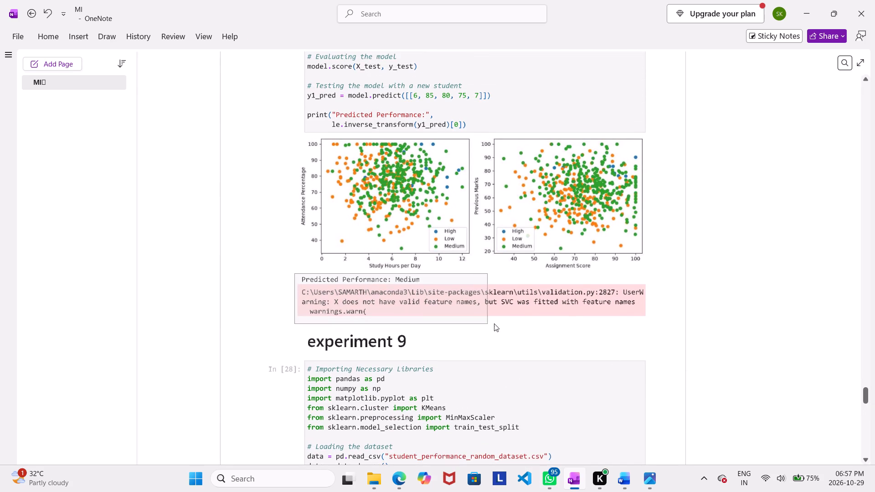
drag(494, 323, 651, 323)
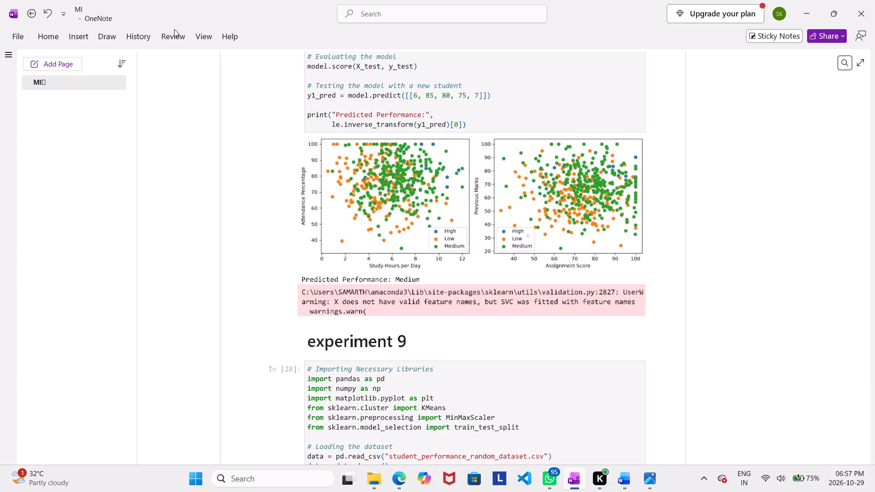
Try to insert space on the page over the red validation warning above the experiment 9 heading.
click(210, 41)
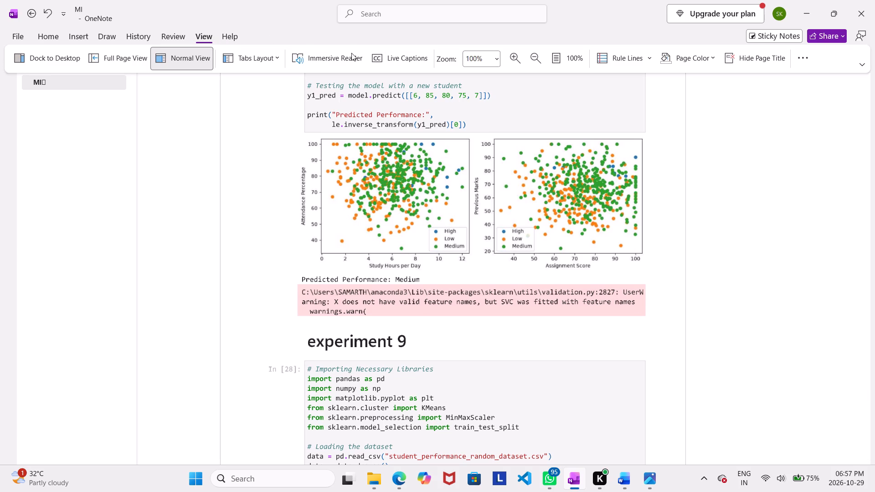
click(74, 32)
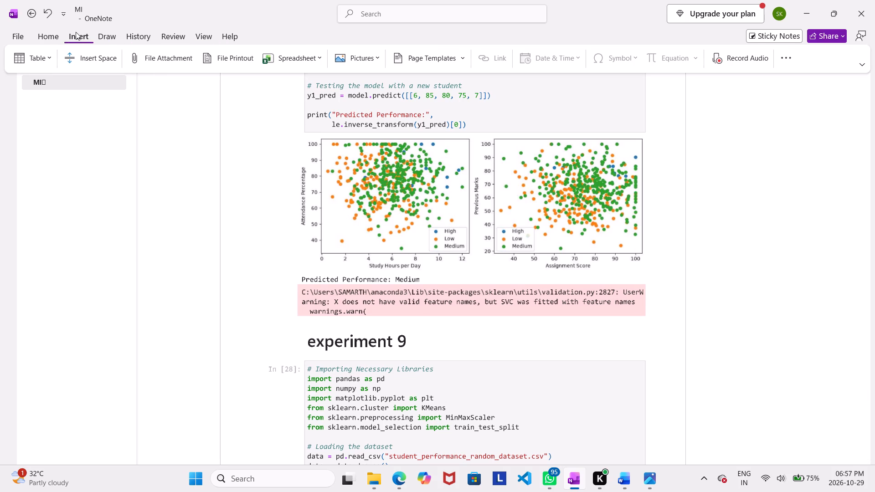
click(103, 54)
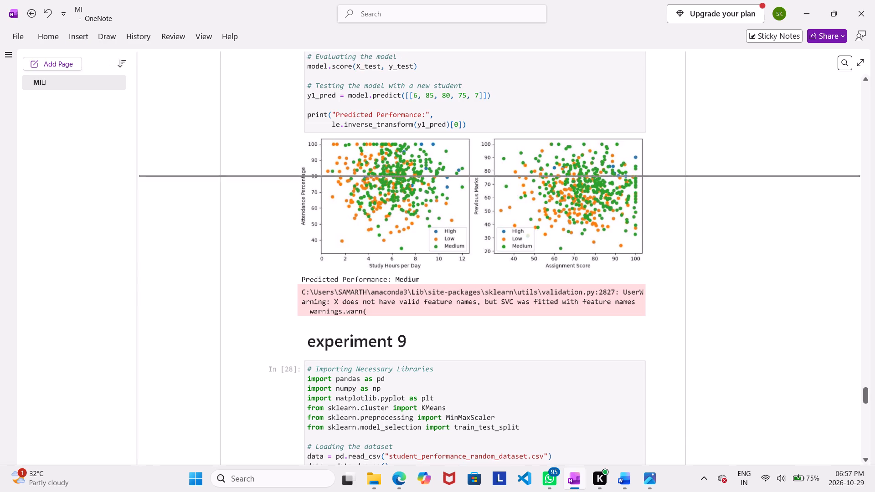
drag(313, 283, 308, 307)
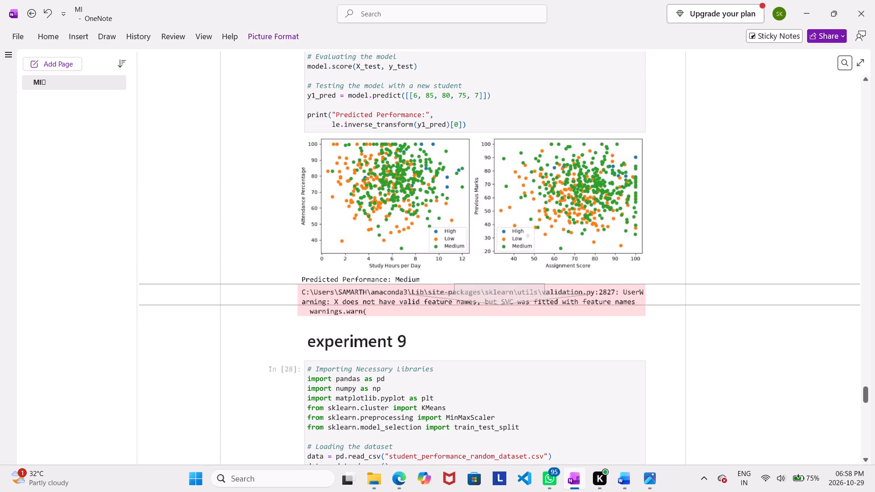
drag(308, 307, 308, 318)
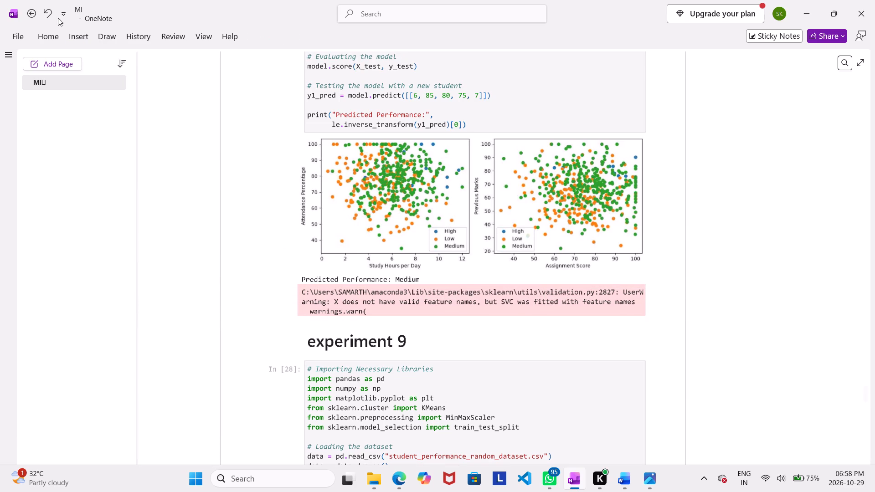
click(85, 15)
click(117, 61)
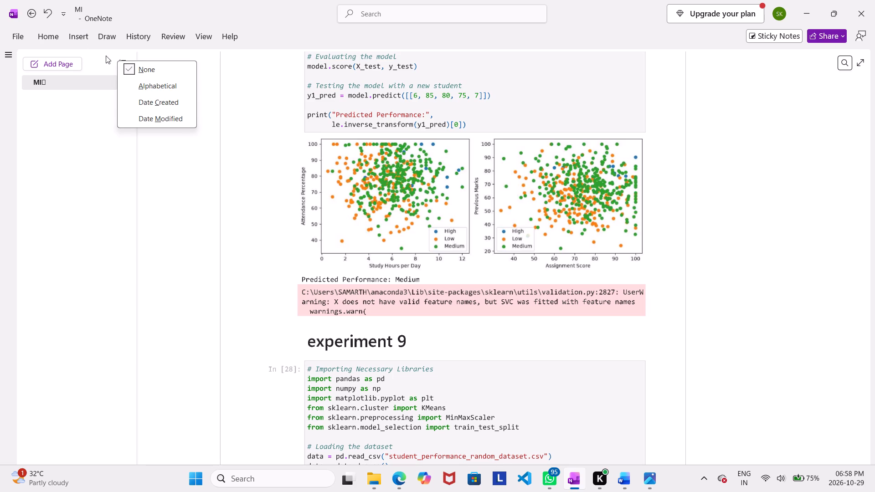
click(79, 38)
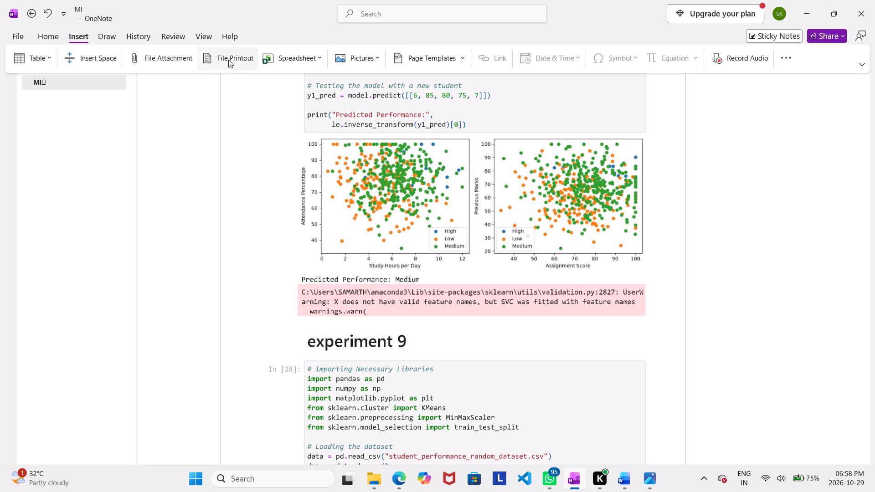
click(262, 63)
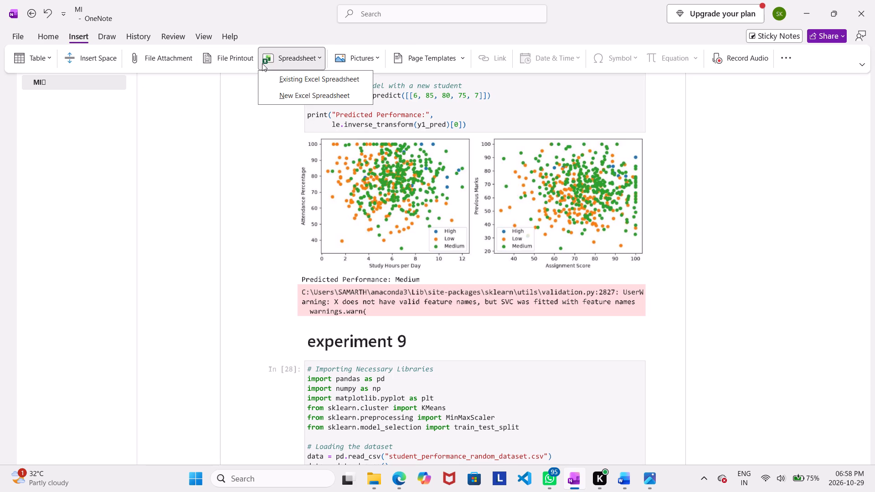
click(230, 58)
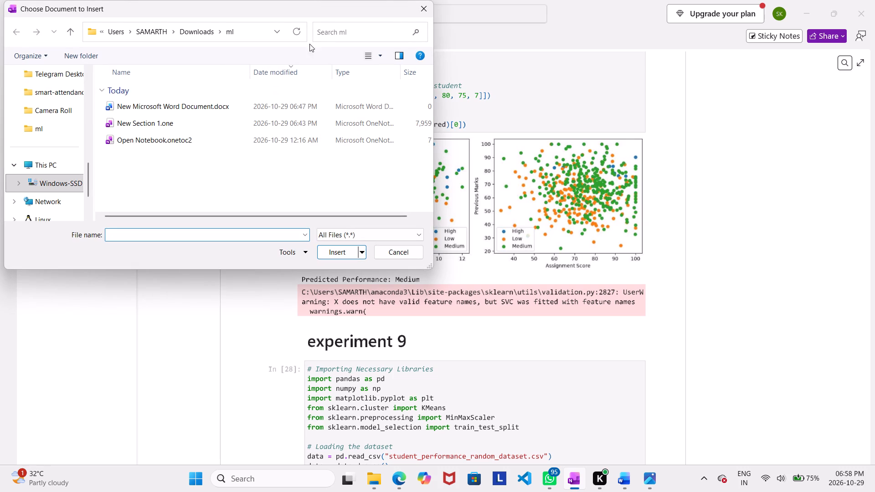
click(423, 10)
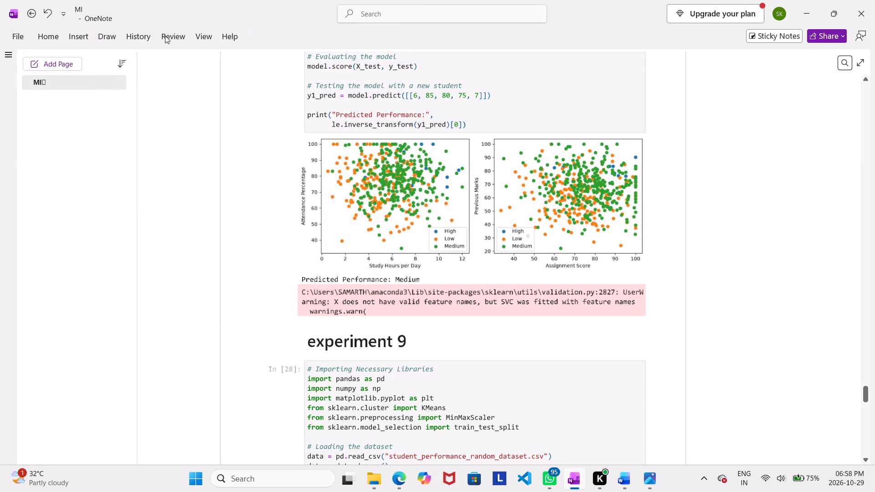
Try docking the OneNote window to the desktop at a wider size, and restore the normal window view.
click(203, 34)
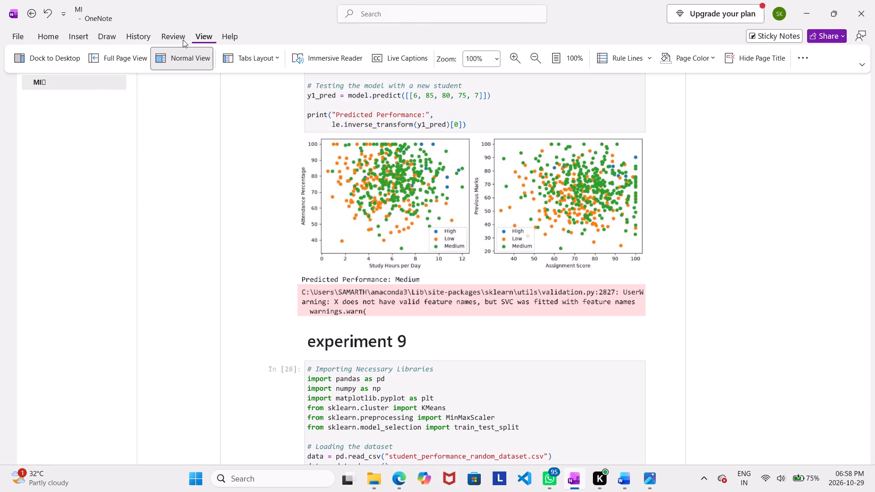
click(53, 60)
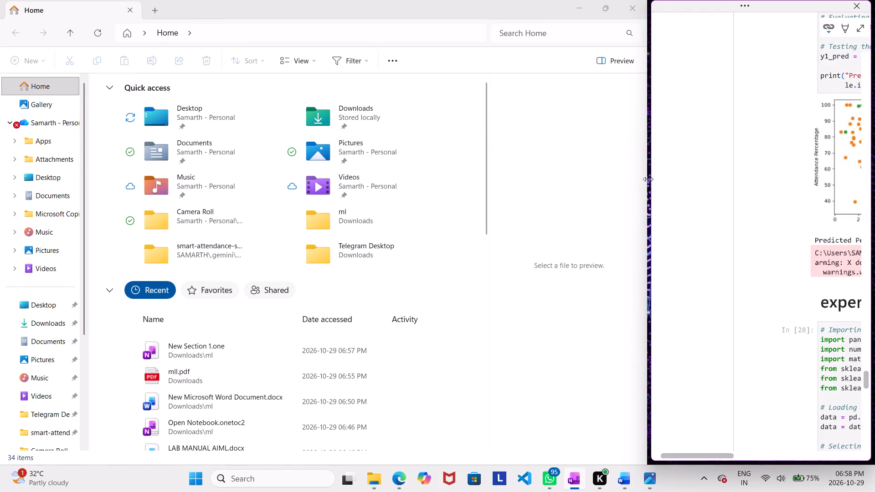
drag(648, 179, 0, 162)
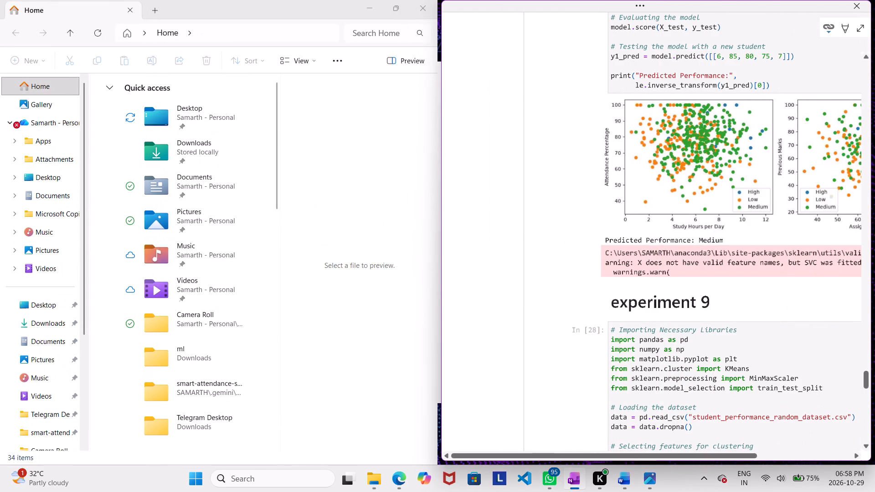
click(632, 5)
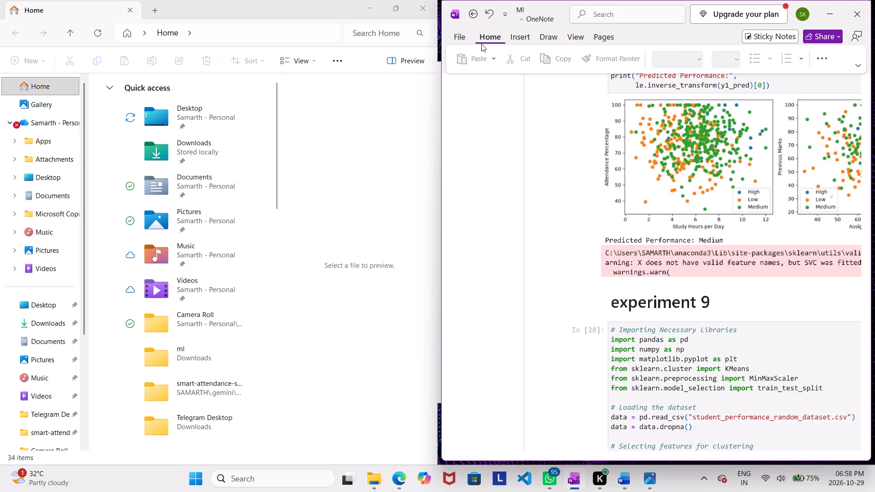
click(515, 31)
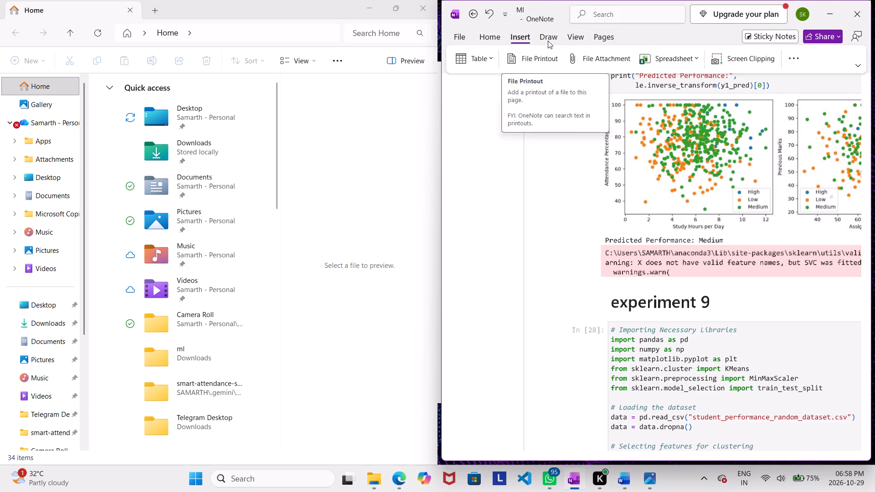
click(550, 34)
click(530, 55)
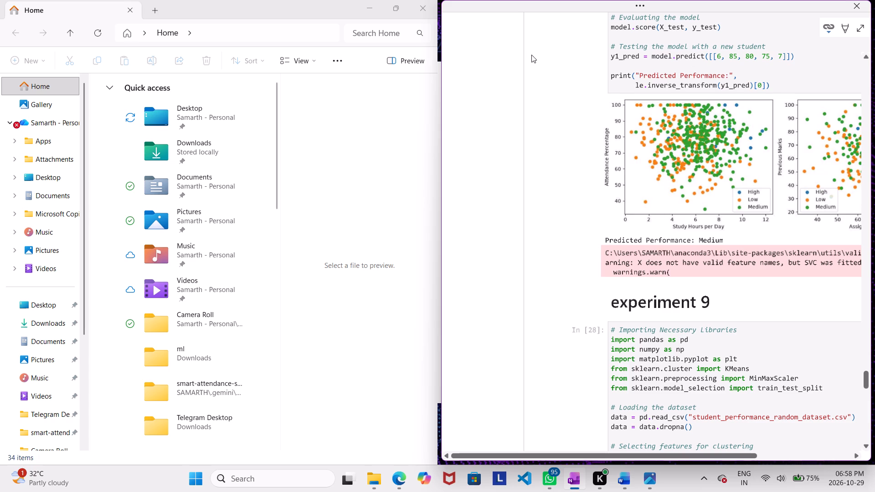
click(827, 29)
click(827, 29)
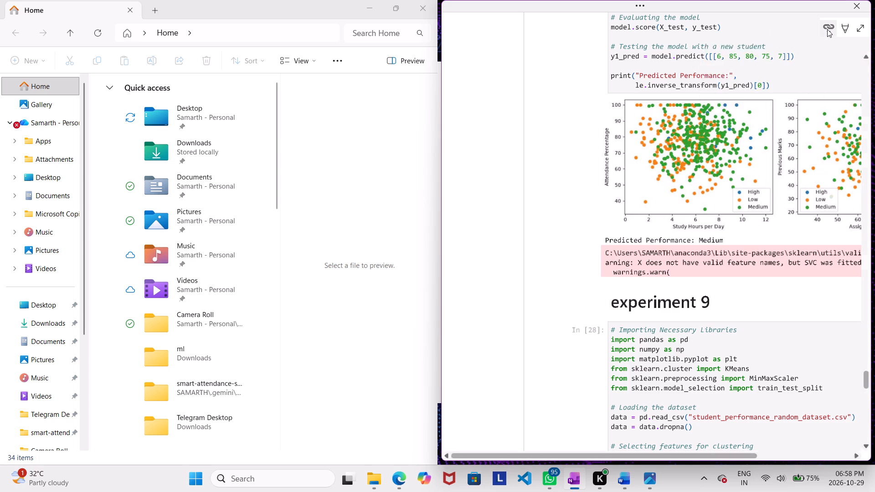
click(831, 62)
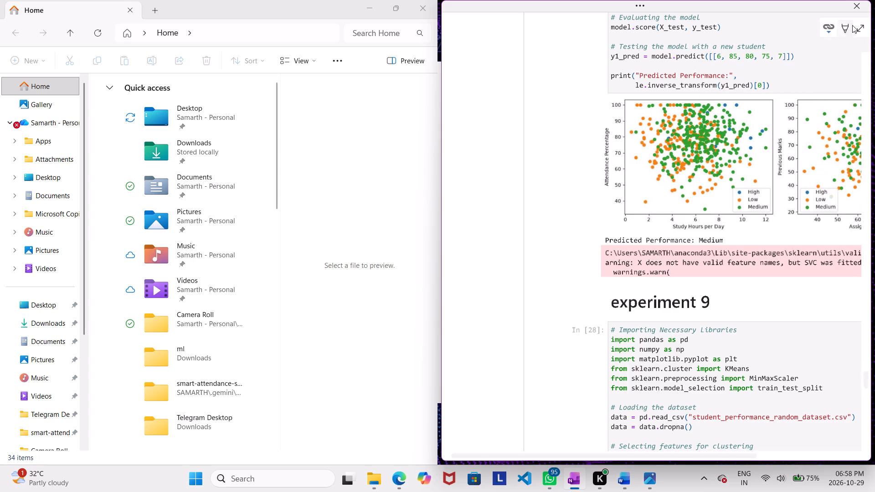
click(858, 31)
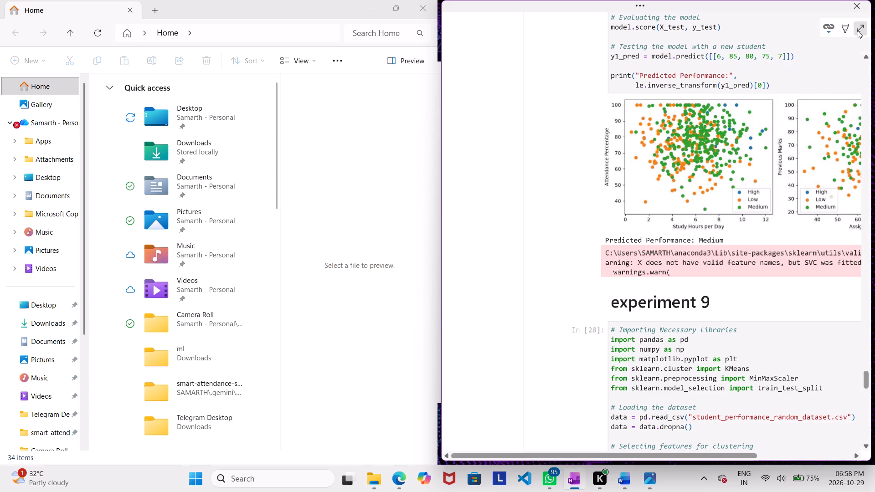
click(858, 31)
Examine the notebook printout pages from the first experiment through the K-Means clustering plot on page 15/15.
scroll(628, 222, up, 4)
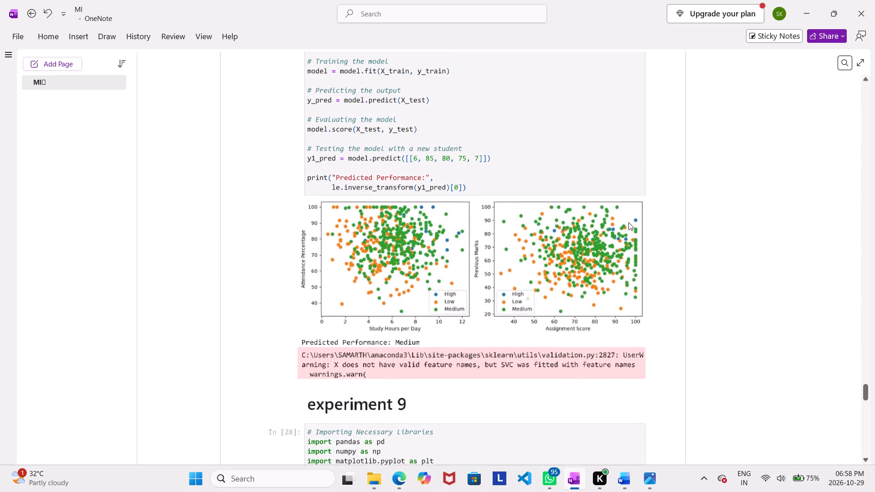
drag(870, 391, 861, 328)
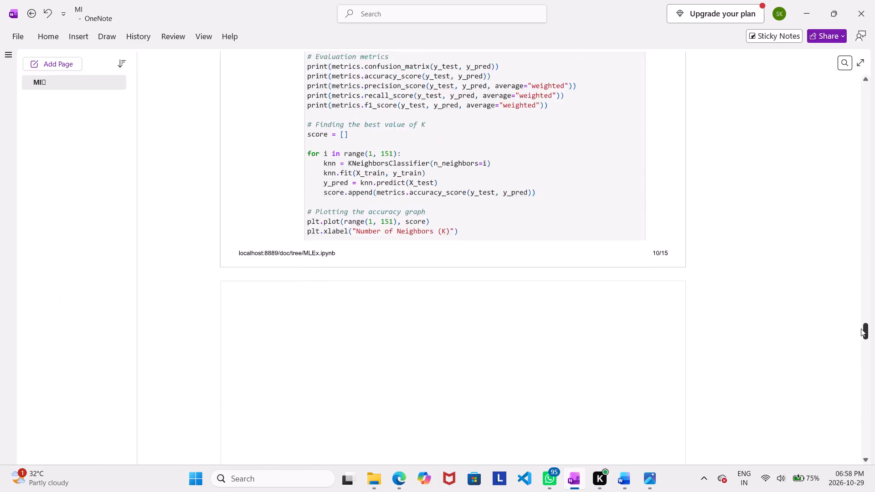
drag(861, 328, 869, 231)
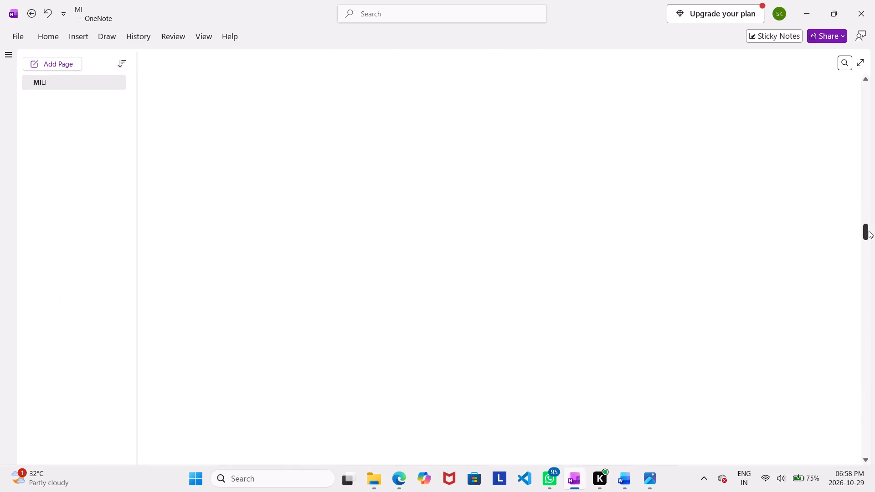
drag(869, 231, 850, 110)
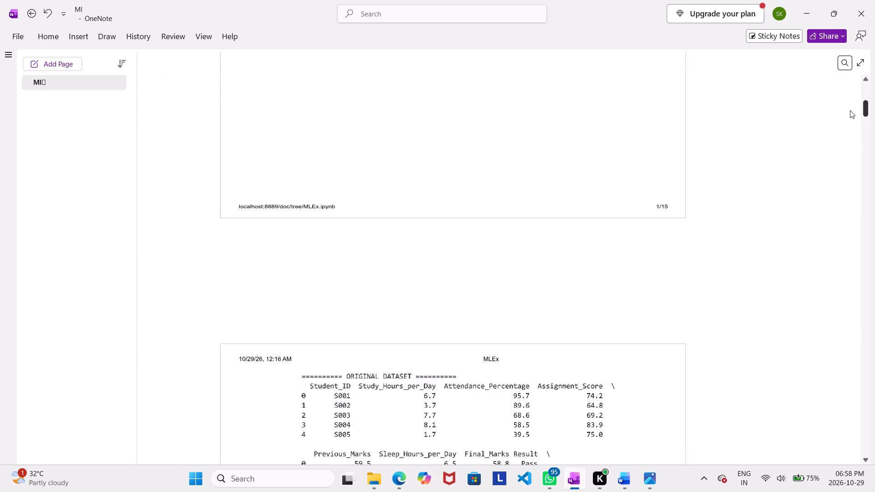
drag(850, 110, 850, 144)
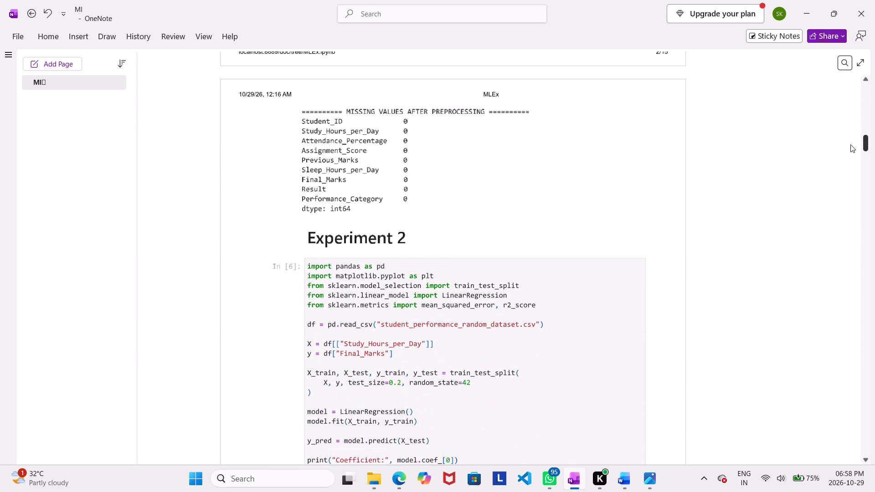
drag(850, 144, 847, 167)
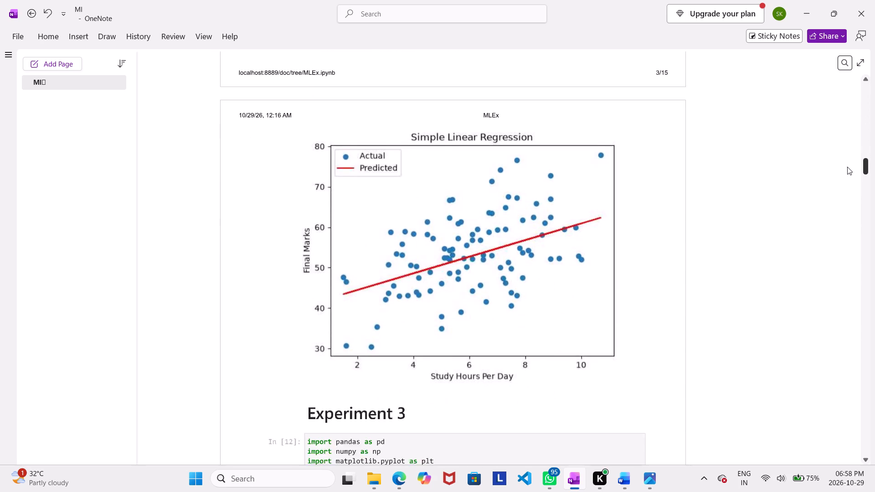
drag(847, 167, 845, 178)
drag(866, 177, 867, 184)
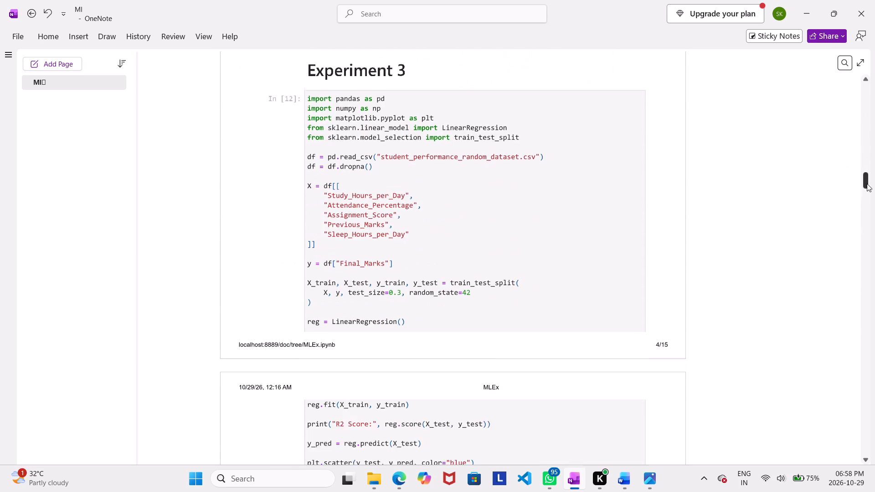
drag(867, 184, 867, 212)
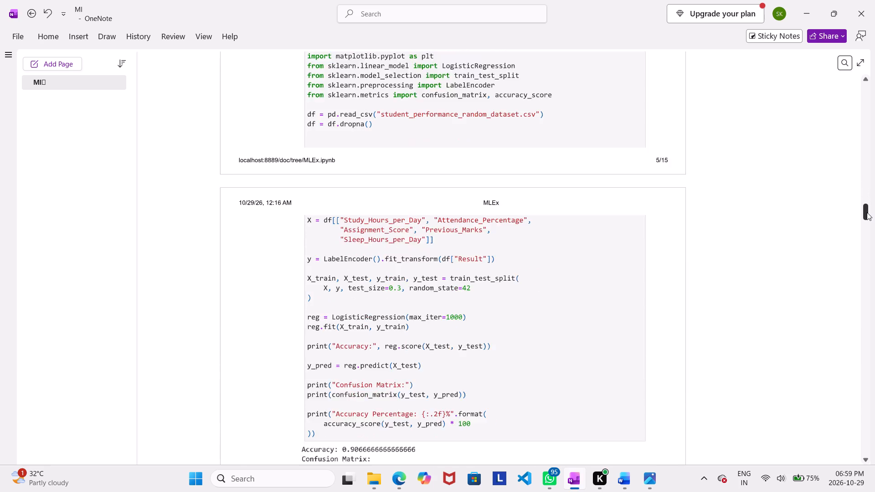
drag(867, 212, 864, 362)
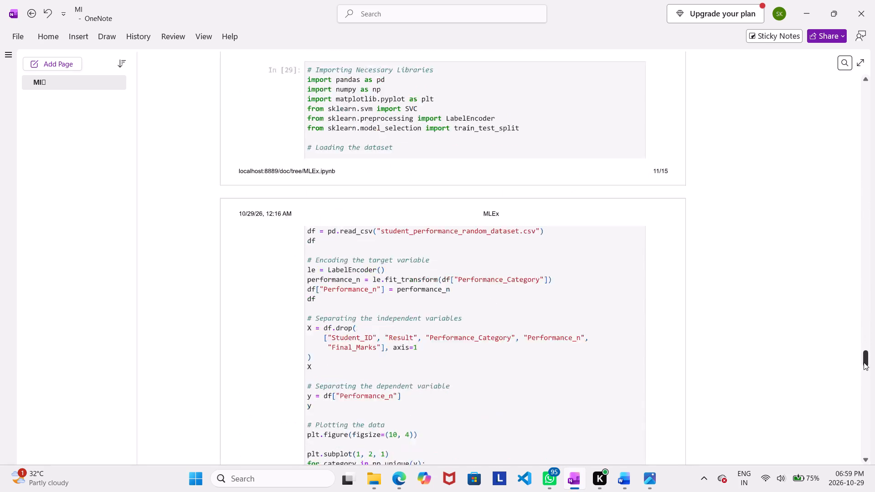
drag(864, 362, 874, 449)
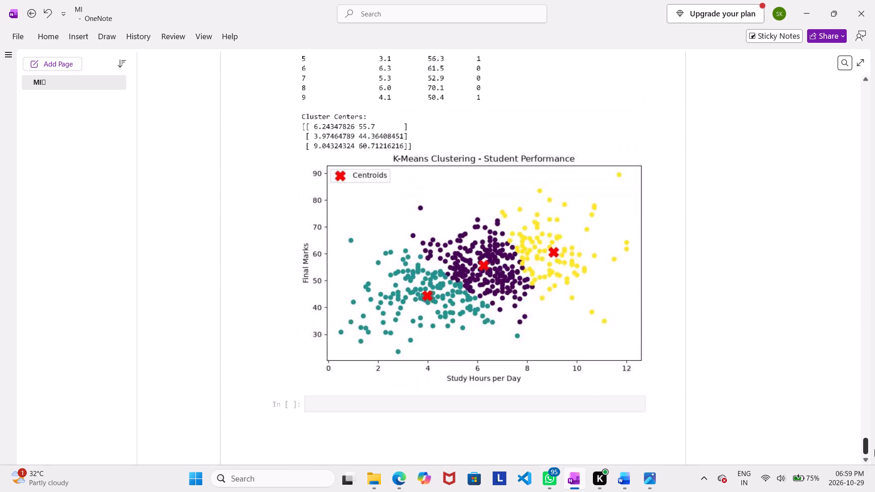
drag(874, 449, 874, 447)
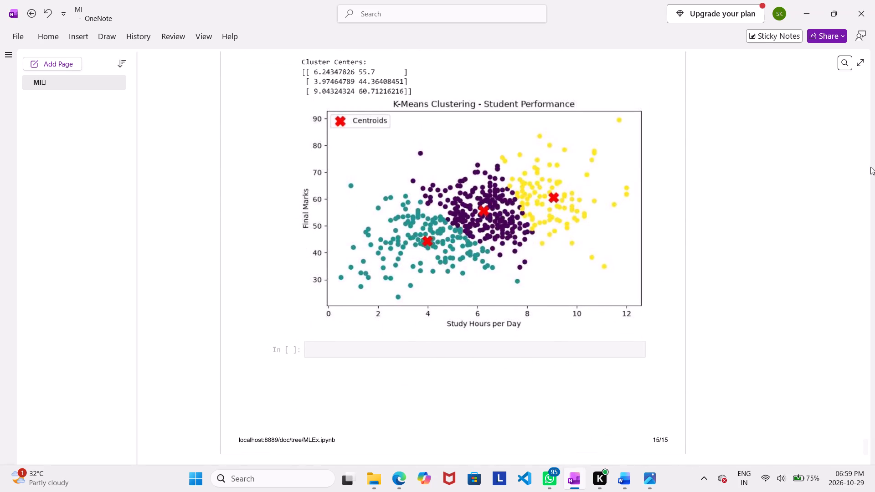
click(849, 58)
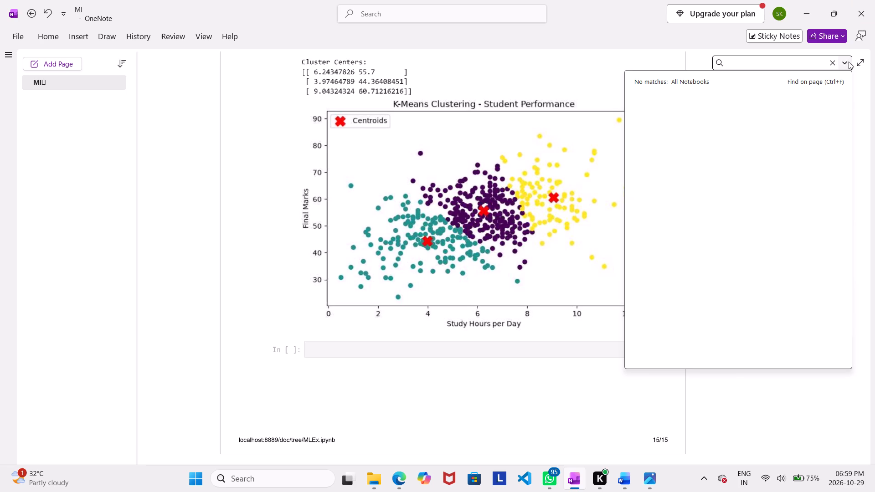
click(829, 61)
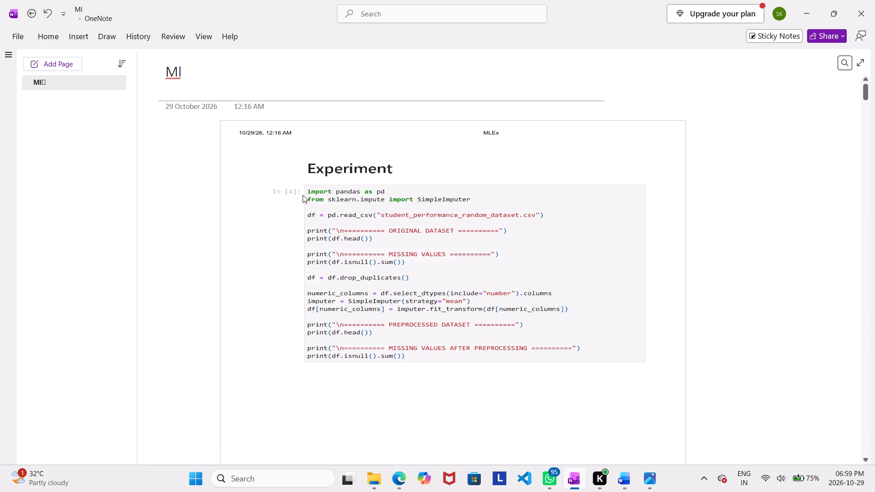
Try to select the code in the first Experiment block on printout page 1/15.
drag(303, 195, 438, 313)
Send a copy of the current page's content to a new Word document.
click(22, 36)
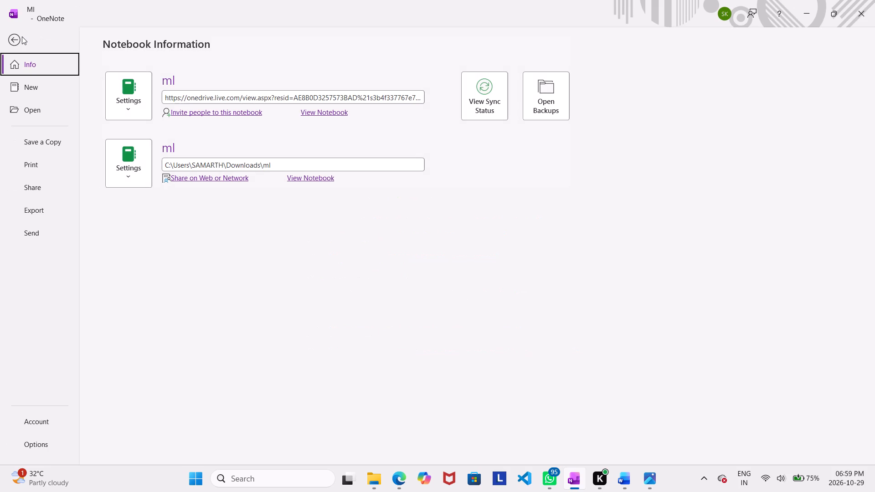
click(49, 206)
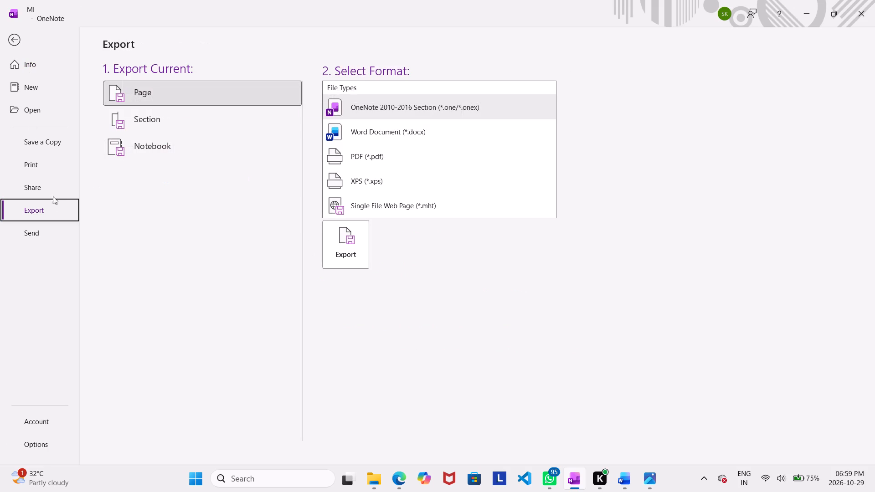
click(154, 117)
click(154, 138)
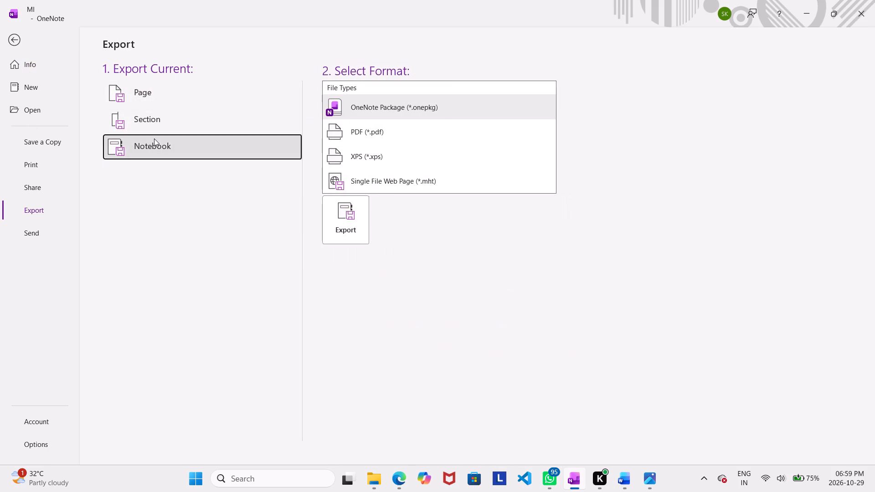
click(161, 89)
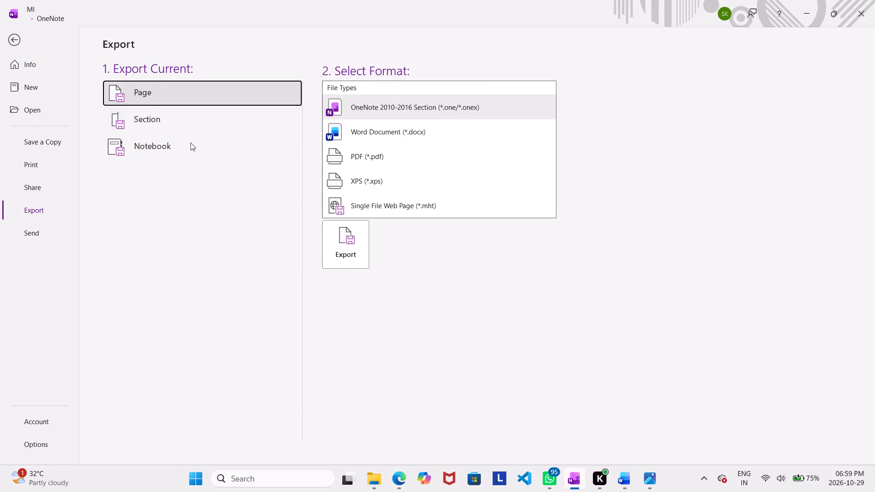
click(36, 231)
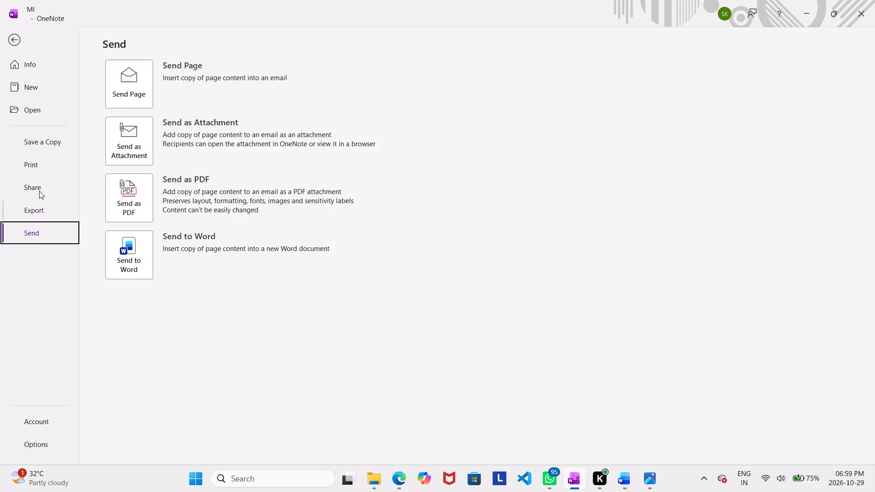
click(141, 255)
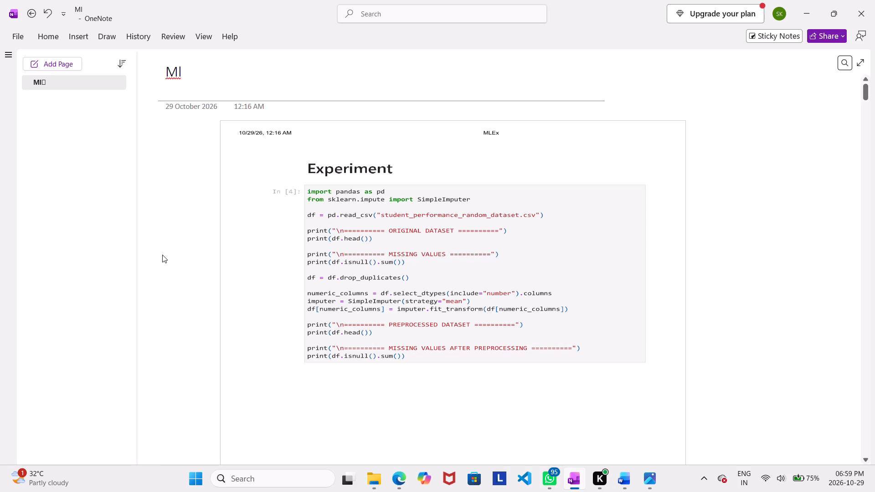
Show the notebook list and open the New Section 1 listed under Open Sections.
click(15, 56)
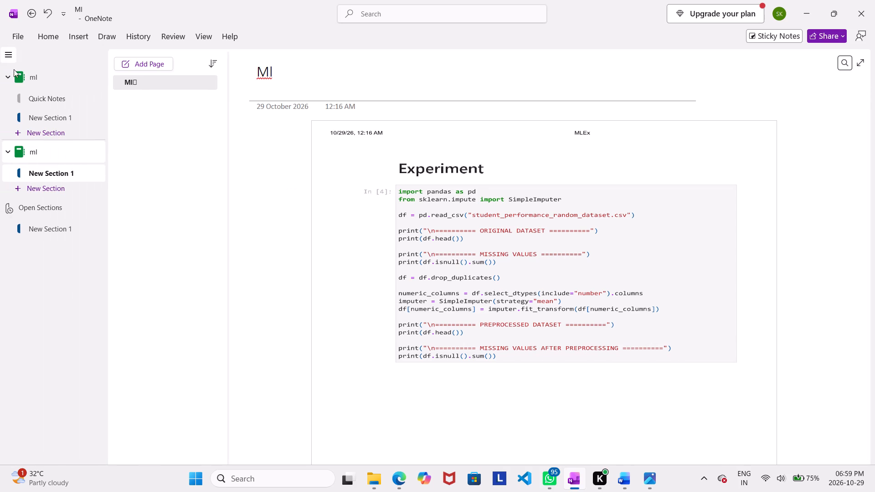
click(51, 225)
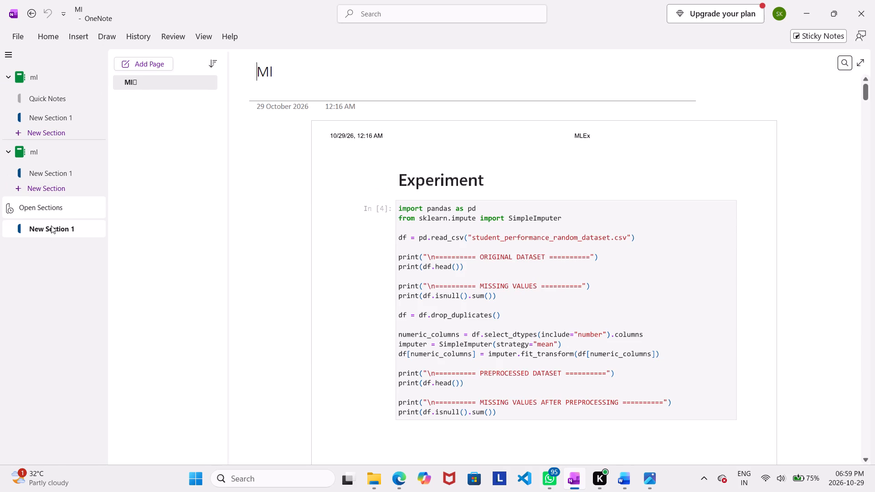
Add a new section to the second ml notebook, the one just above Open Sections.
click(45, 184)
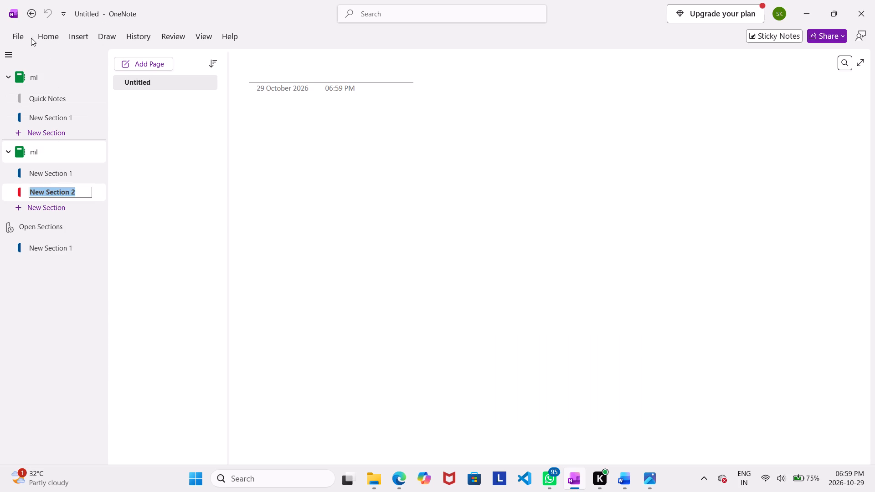
Export the current page of the new section as a Word document named s.docx in the Documents folder.
click(26, 37)
click(57, 210)
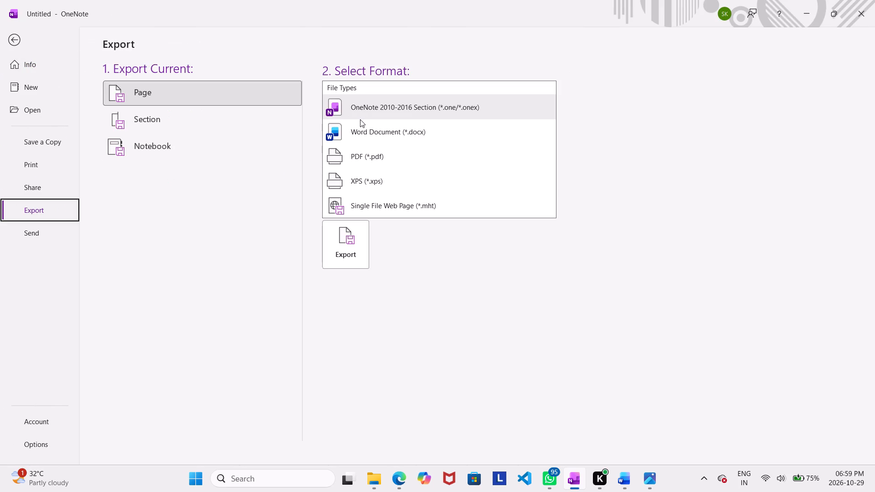
click(360, 119)
click(360, 126)
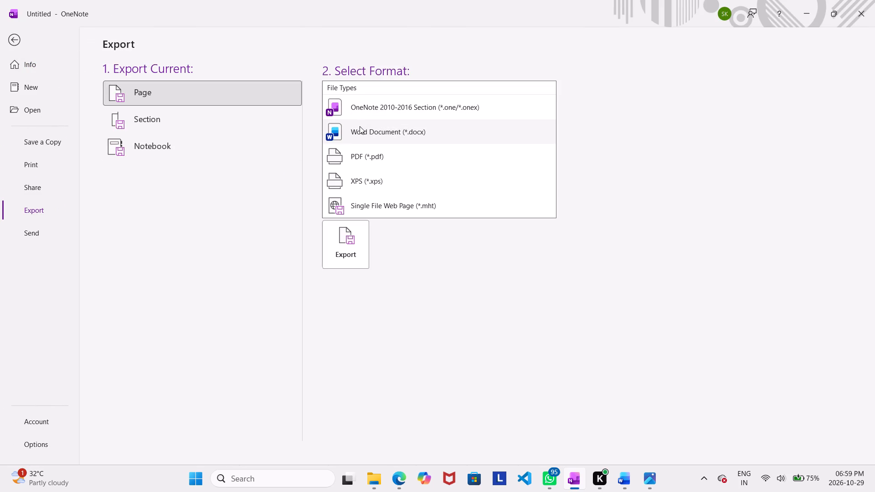
click(351, 249)
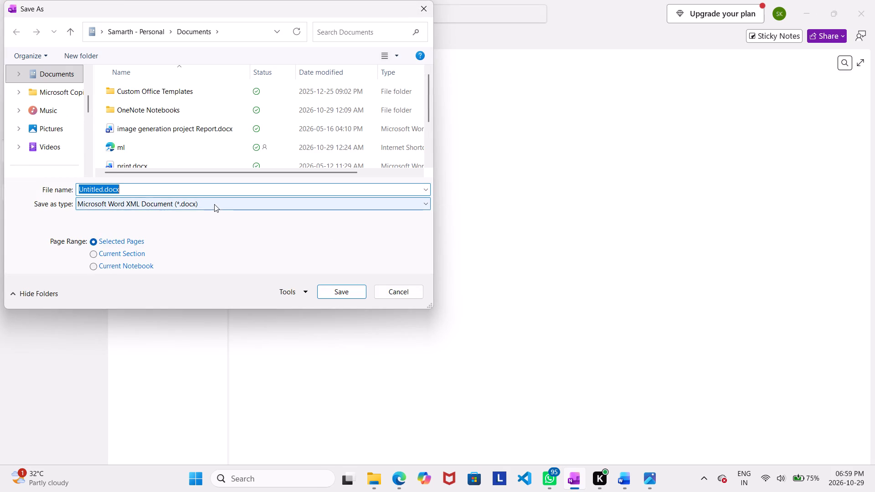
click(103, 187)
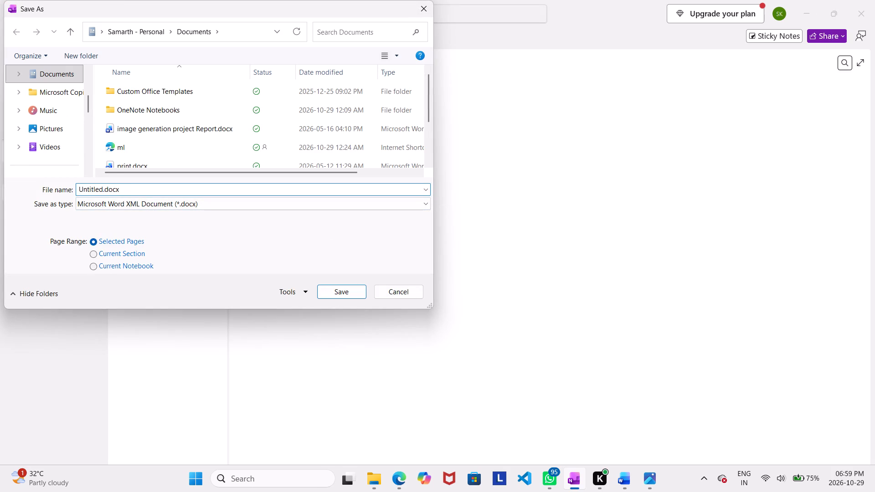
key(BackSpace)
key(BackSpace)
key(BackSpace)
key(BackSpace)
key(BackSpace)
key(BackSpace)
key(BackSpace)
key(BackSpace)
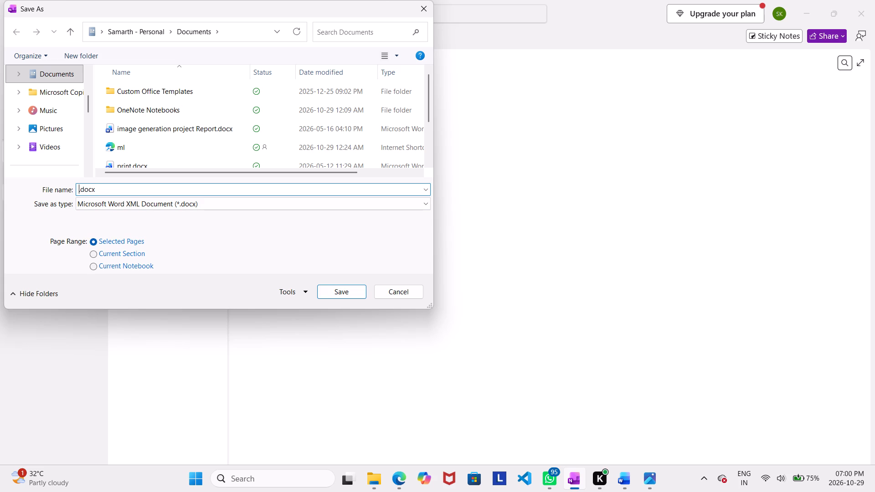
key(s)
click(327, 289)
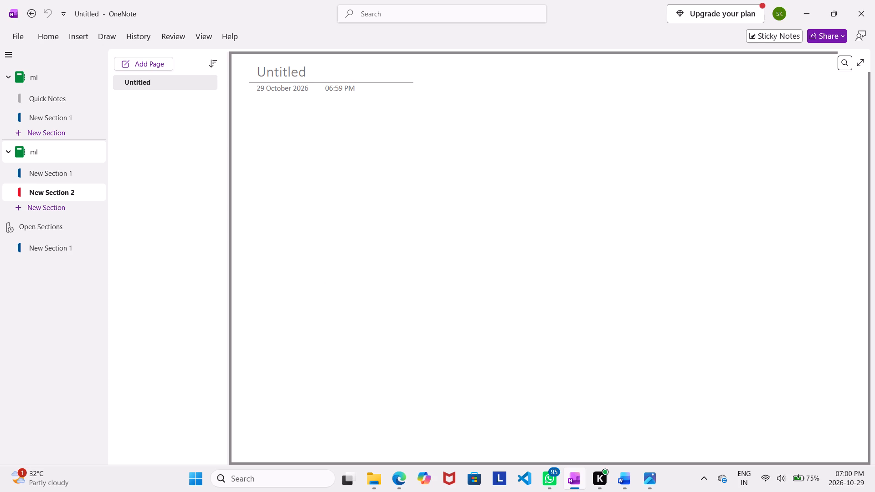
Switch to File Explorer and check the Custom Office Templates and OneNote Notebooks folders inside Documents.
click(798, 9)
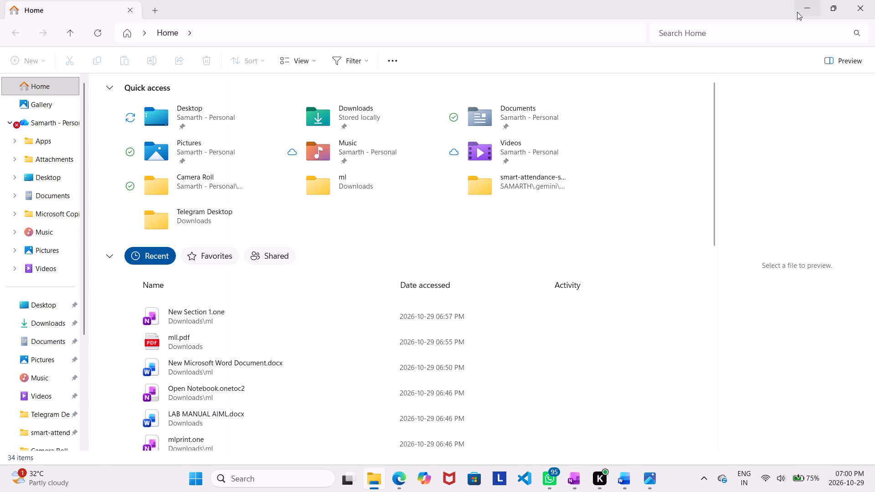
click(53, 194)
scroll(155, 223, up, 3)
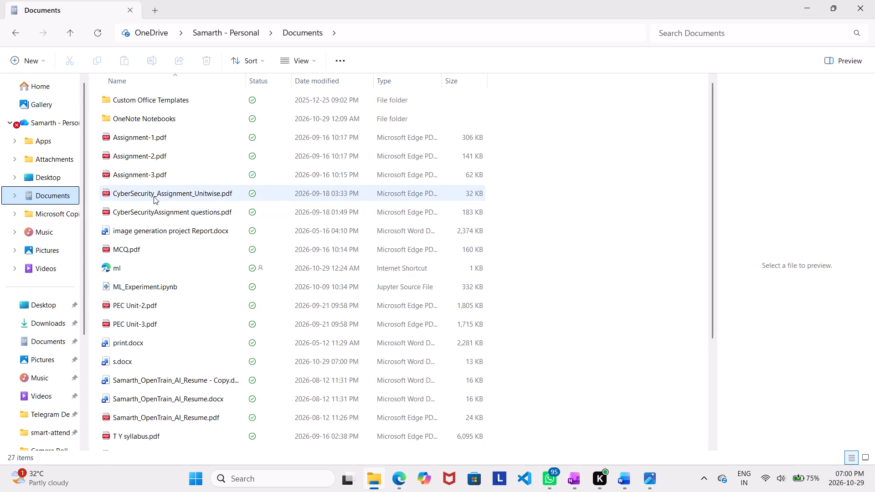
double_click(170, 102)
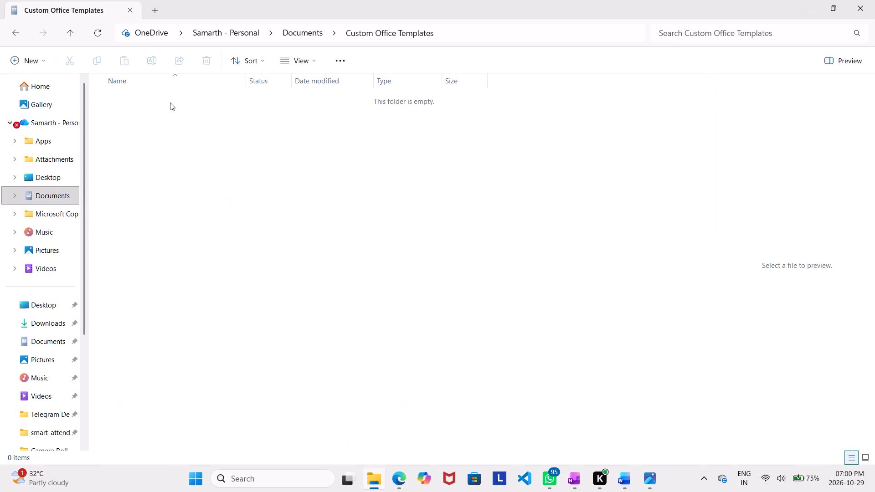
click(63, 191)
double_click(129, 119)
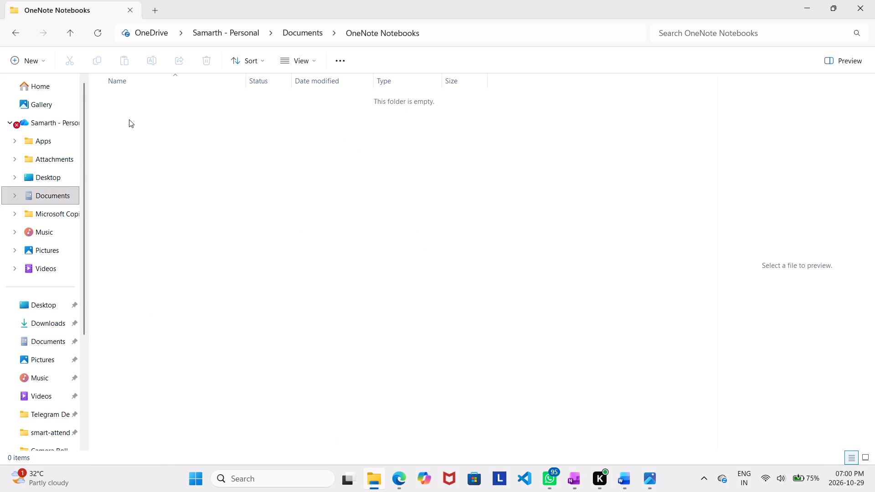
Open the ml internet shortcut from Documents, close its browser page, and return to File Explorer after viewing the Edit OneNote File chat.
click(48, 192)
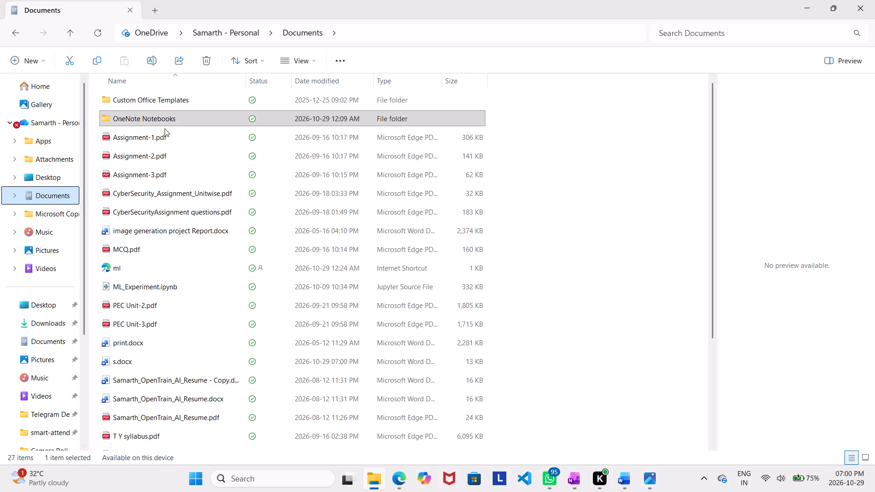
double_click(144, 267)
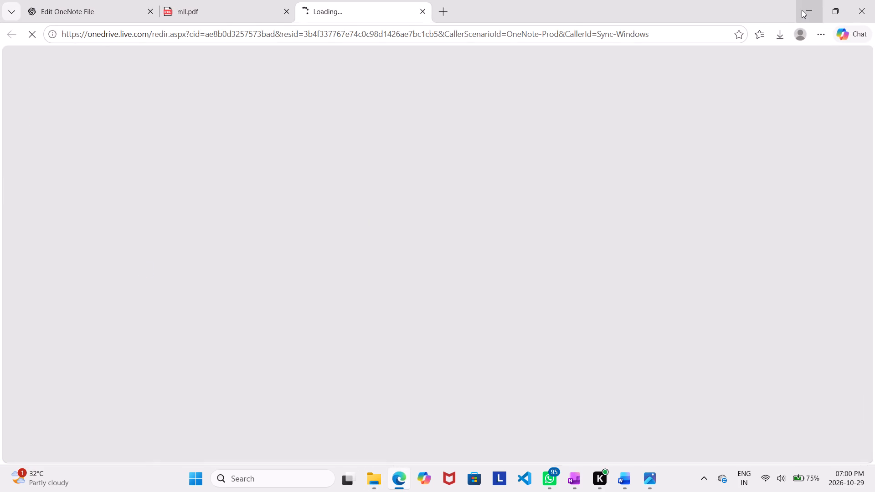
click(423, 13)
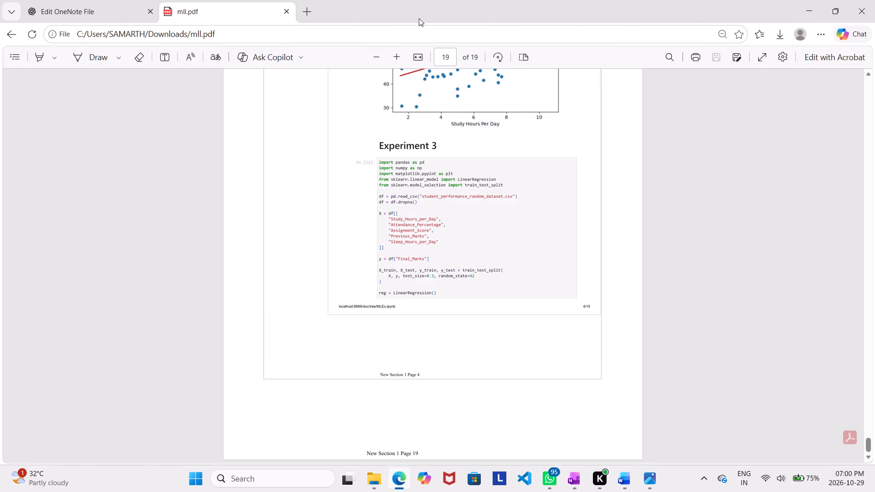
click(107, 12)
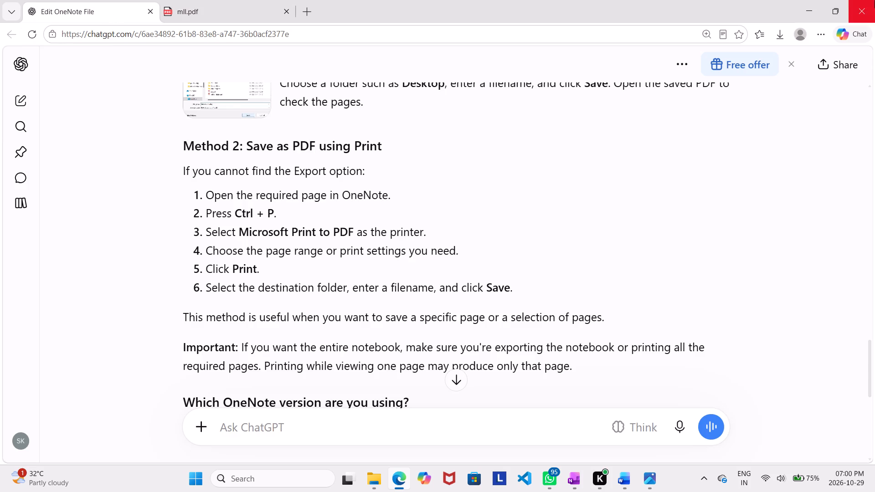
click(801, 1)
Check the OneNote Notebooks folder inside Documents again.
scroll(270, 194, up, 3)
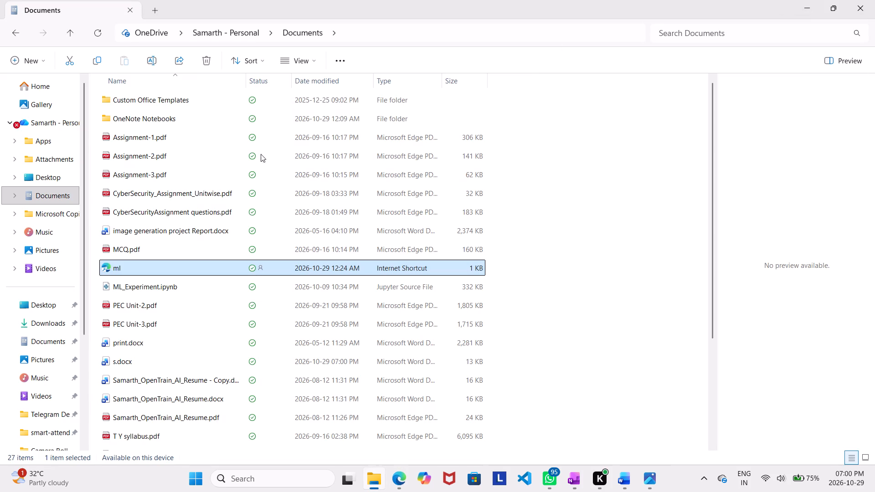
double_click(209, 117)
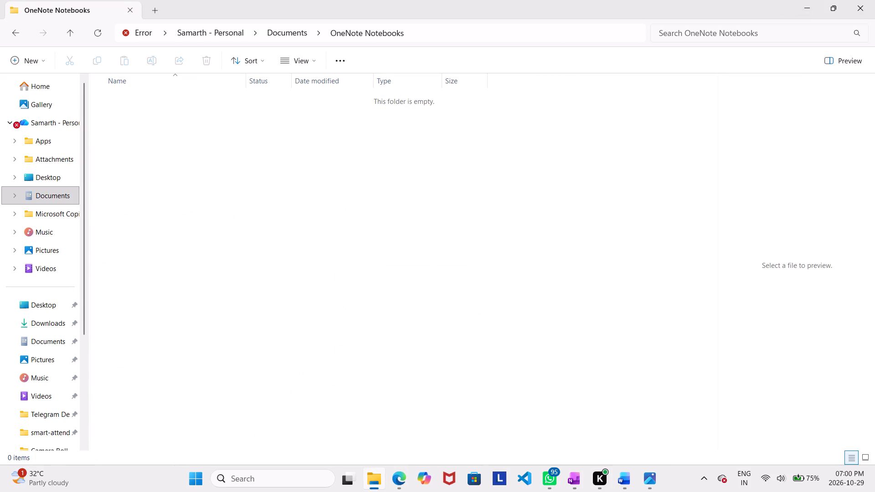
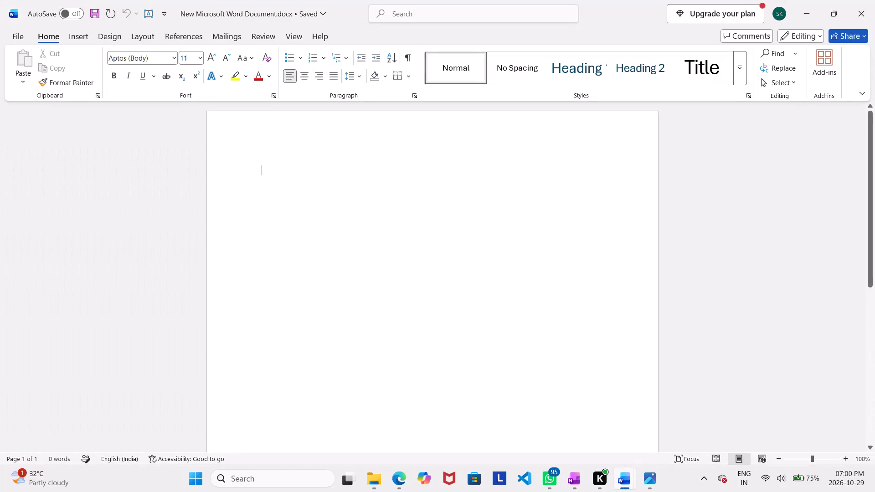
Apply the style set with numbered headings to the blank New Microsoft Word Document.docx.
scroll(571, 434, up, 2)
scroll(747, 210, down, 5)
click(106, 32)
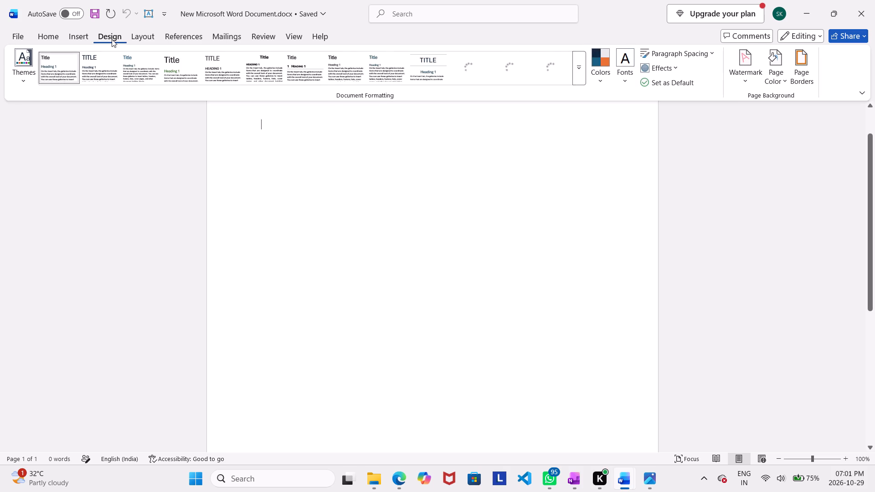
click(338, 67)
click(293, 69)
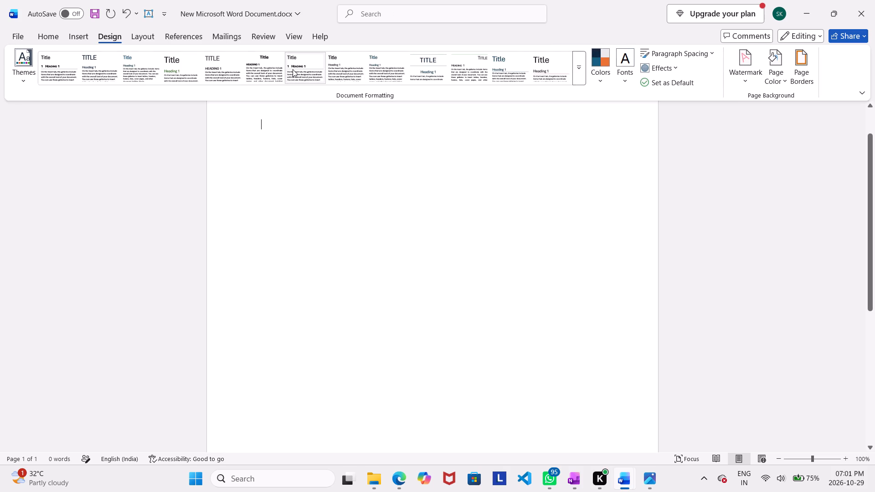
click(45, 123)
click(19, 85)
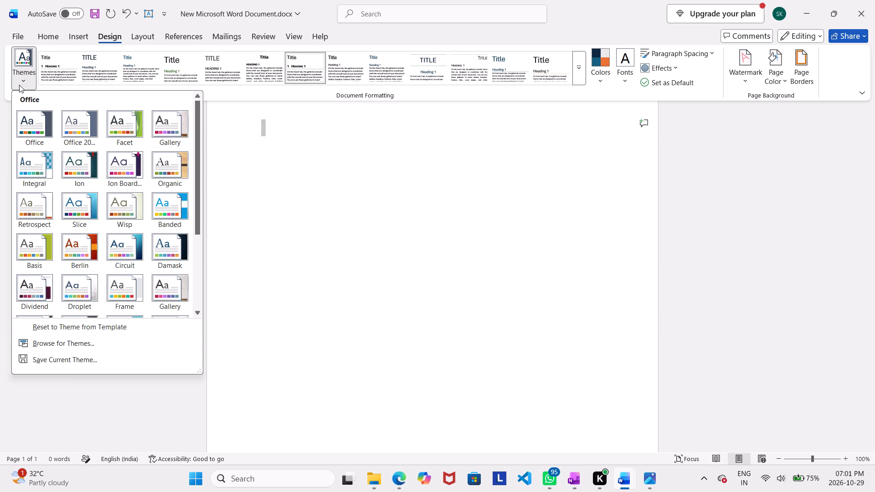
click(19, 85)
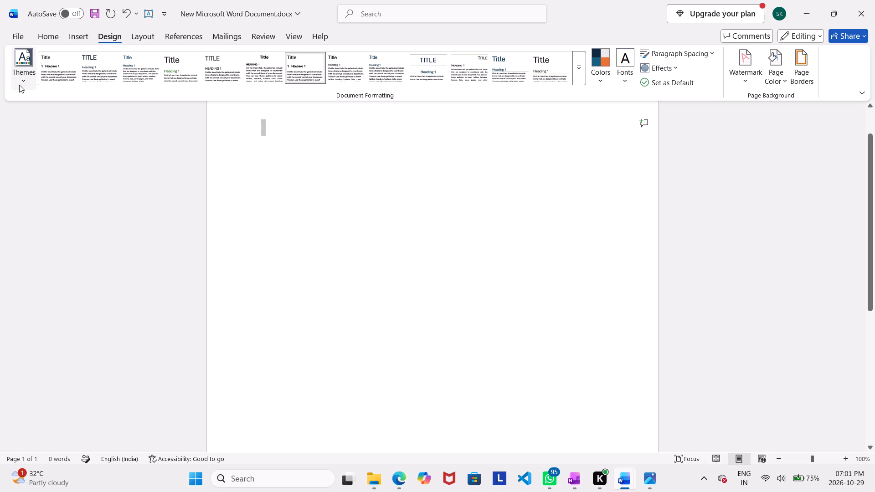
Browse the Downloads folder and its ml subfolder for a picture on this device to insert.
click(86, 35)
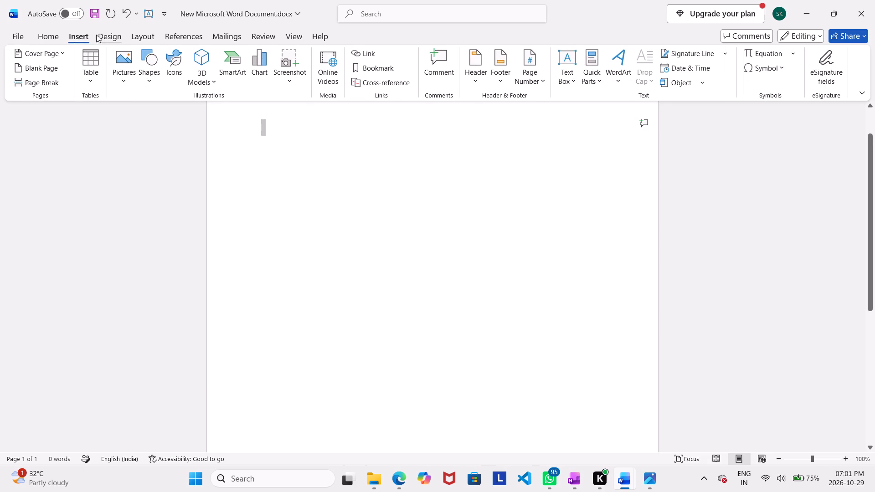
click(119, 63)
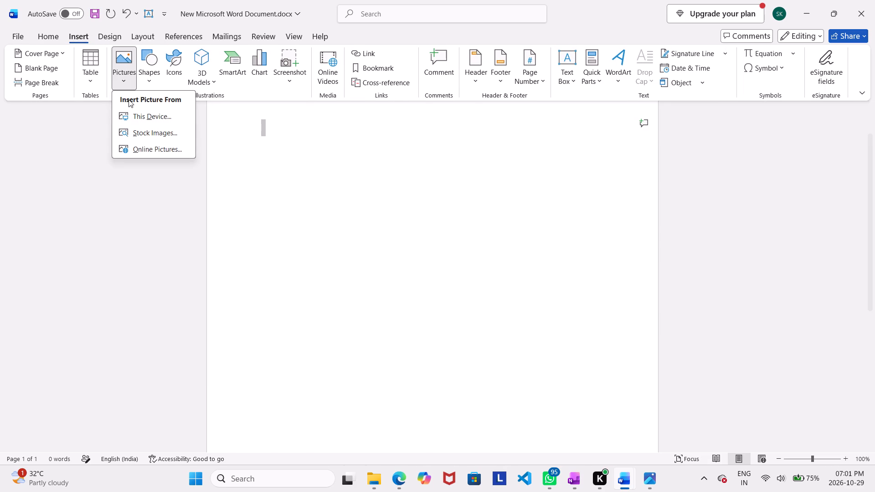
click(131, 116)
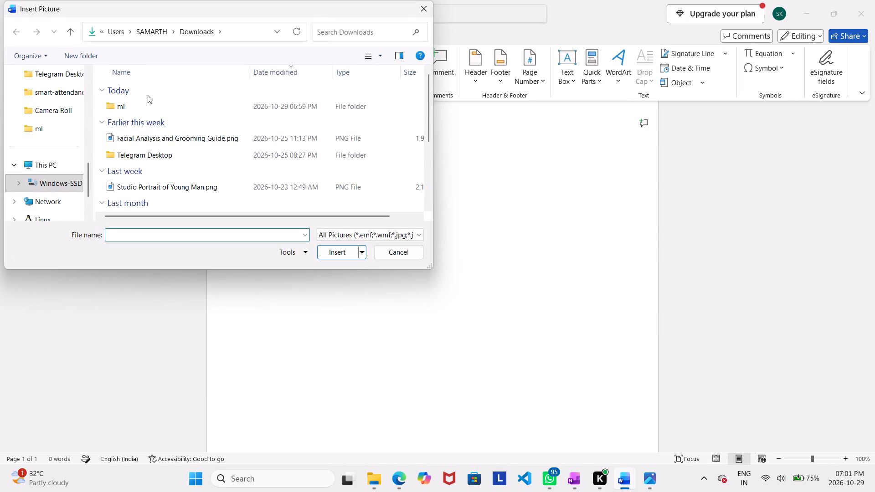
scroll(128, 131, down, 4)
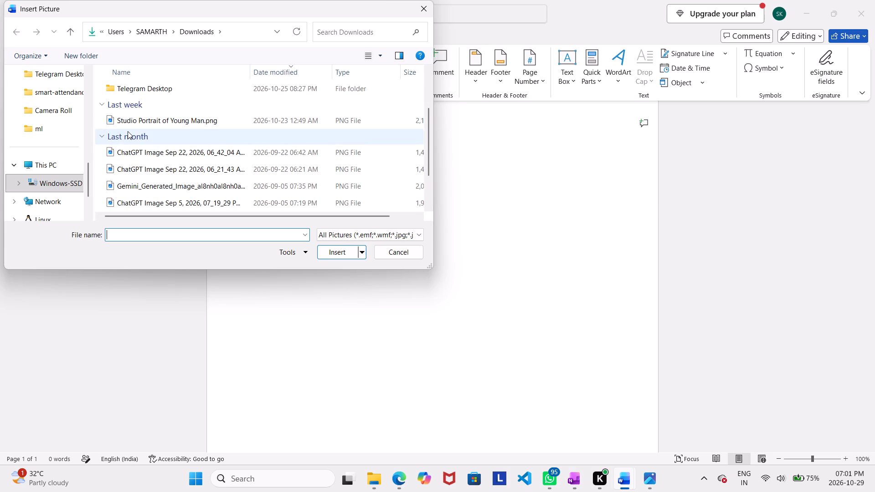
scroll(128, 131, down, 3)
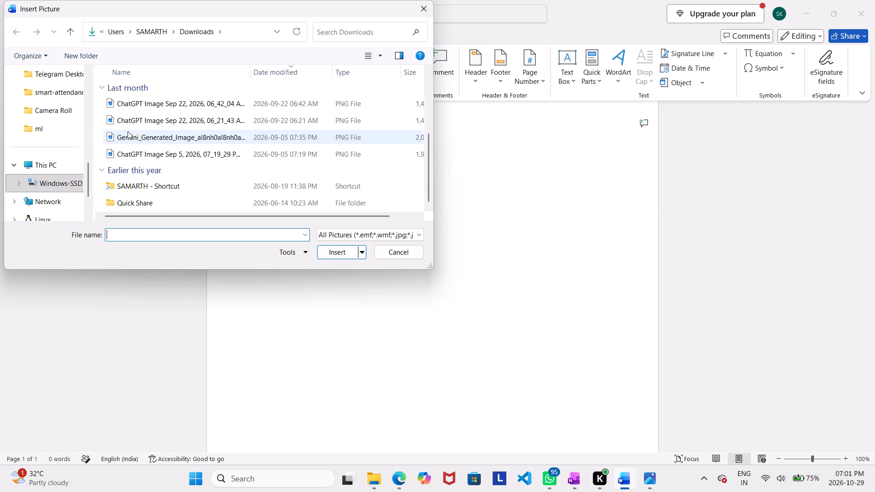
scroll(128, 131, down, 7)
scroll(128, 131, up, 10)
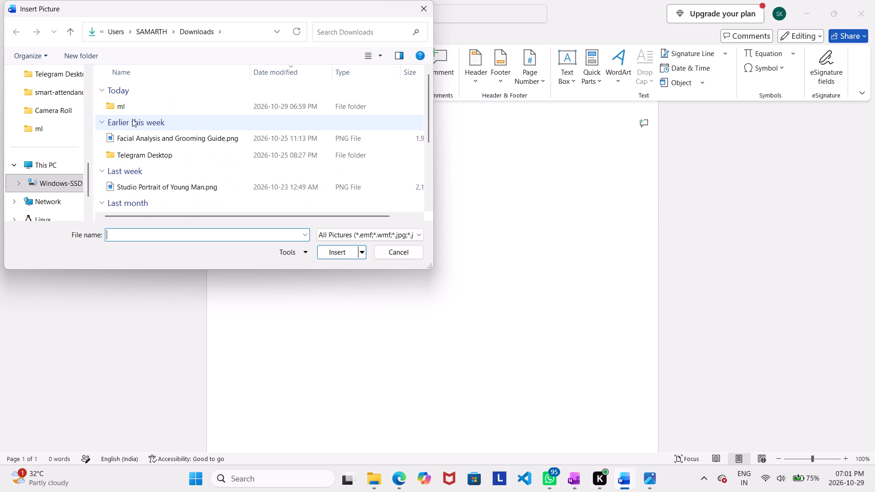
click(74, 126)
scroll(74, 126, up, 7)
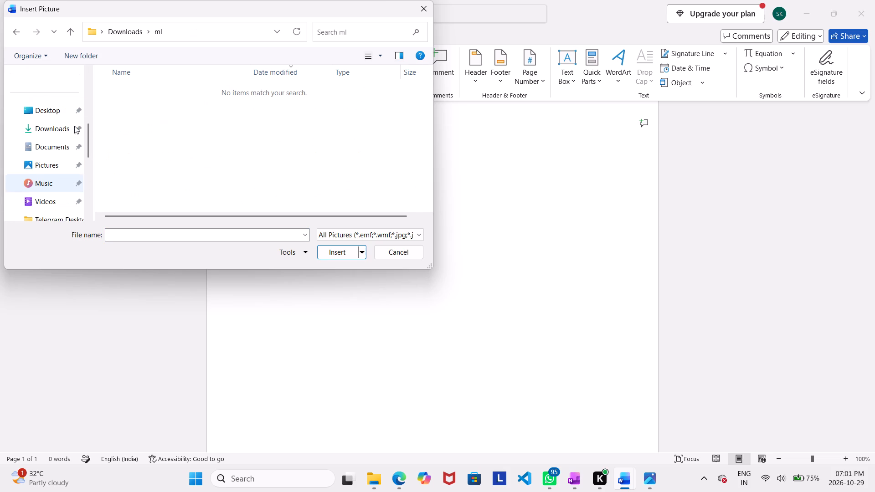
click(63, 131)
double_click(165, 107)
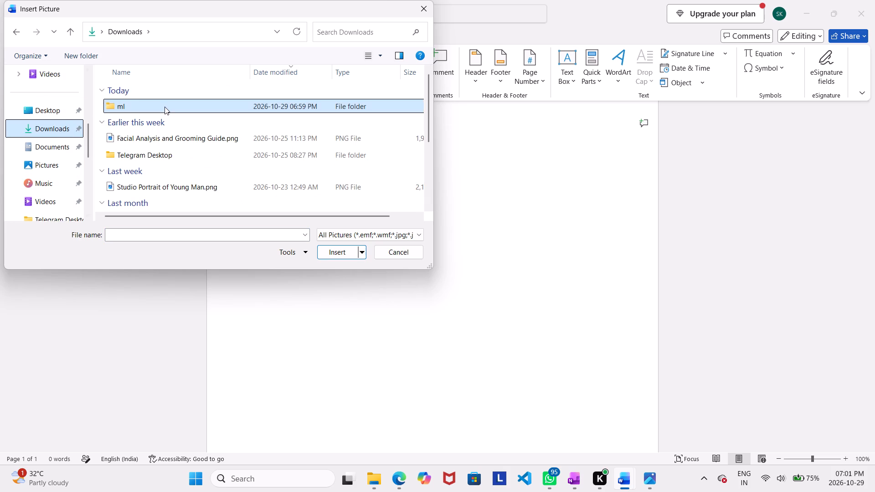
click(66, 126)
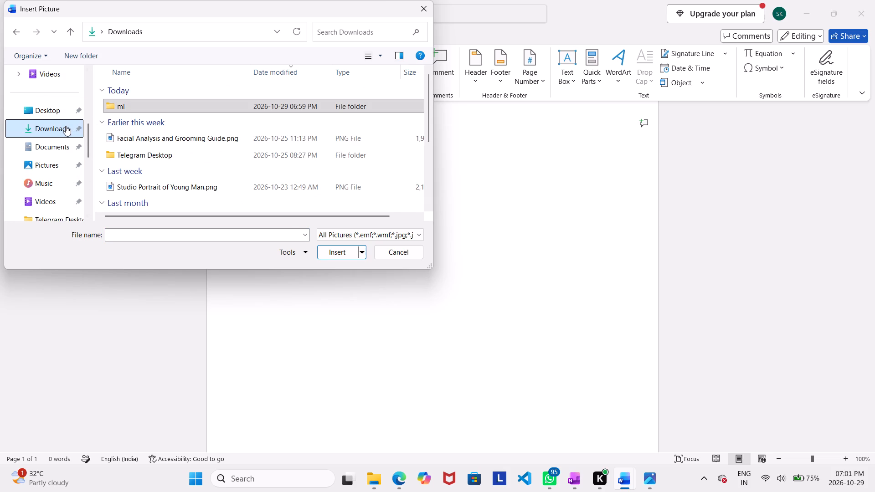
scroll(61, 133, up, 3)
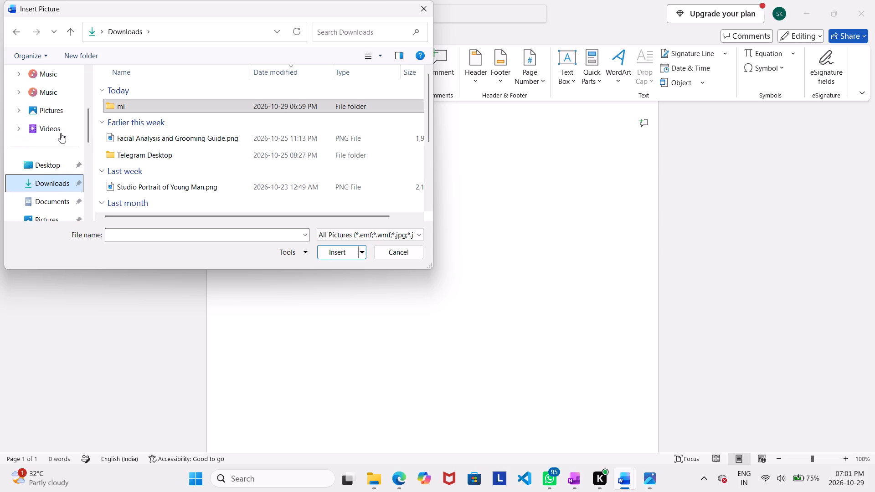
scroll(61, 133, up, 1)
Look through the Pictures, Music, Documents and OneNote Notebooks folders for a picture to insert.
click(61, 133)
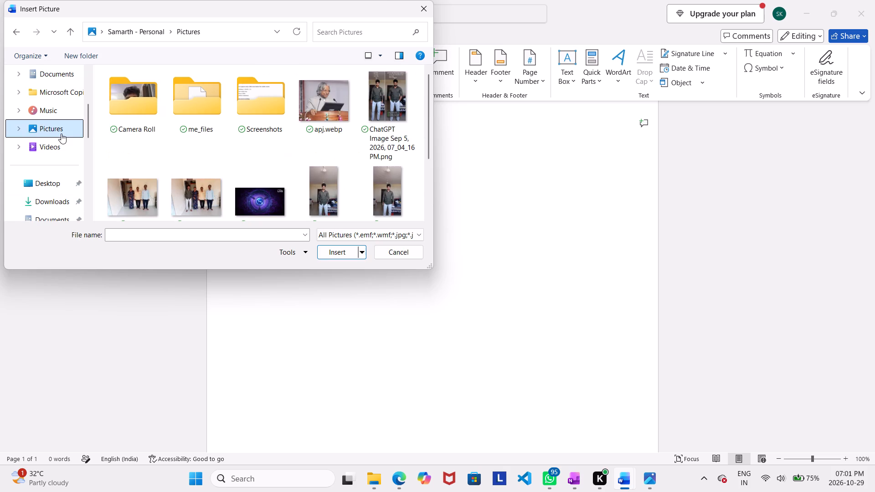
scroll(61, 133, up, 1)
click(57, 134)
scroll(57, 134, up, 1)
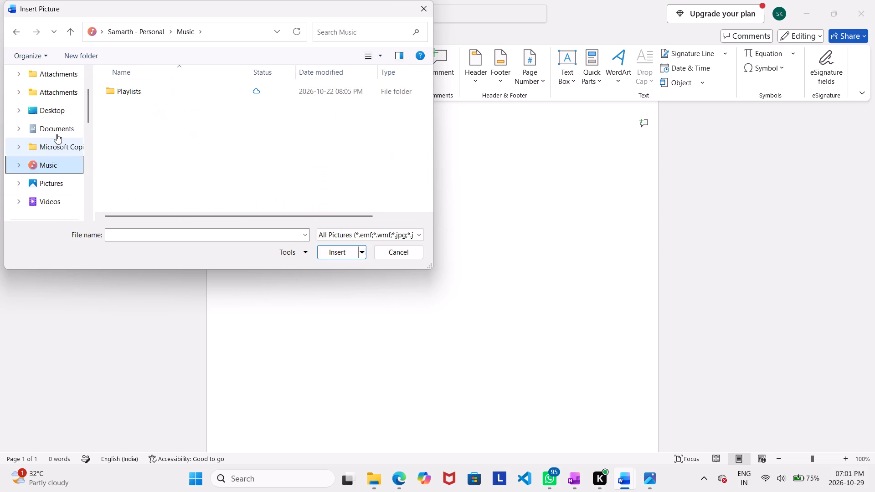
scroll(57, 134, up, 2)
click(57, 134)
click(55, 146)
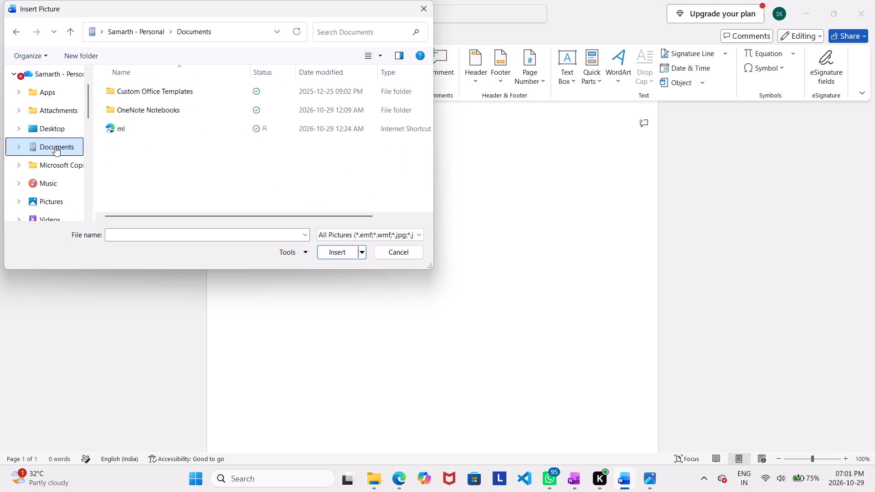
double_click(109, 113)
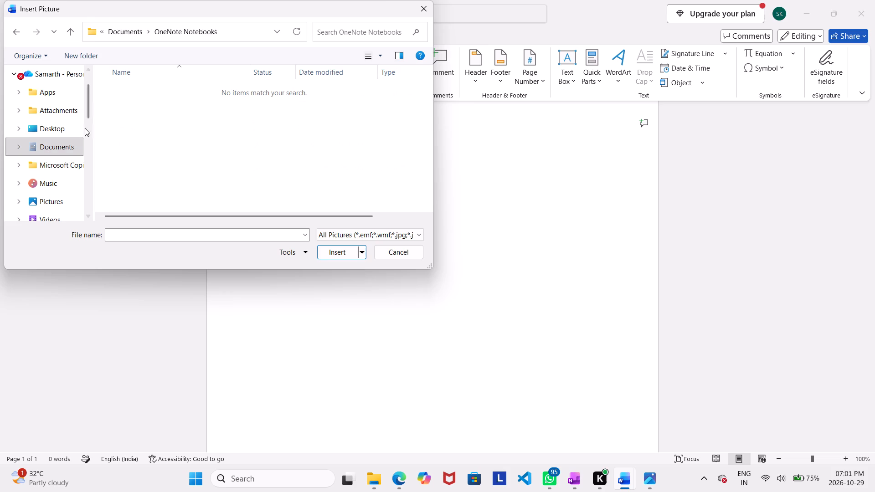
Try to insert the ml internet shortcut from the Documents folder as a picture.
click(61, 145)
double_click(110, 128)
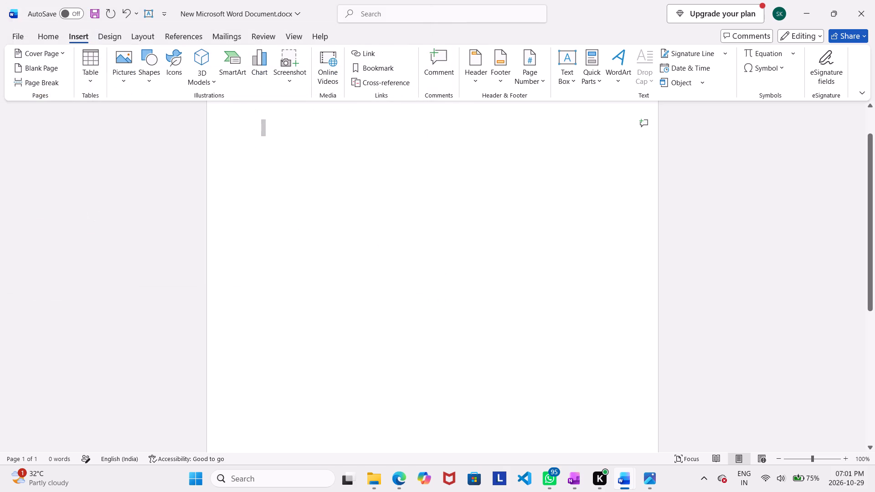
Insert a screenshot of the first available window at the start of the document.
drag(262, 135, 295, 173)
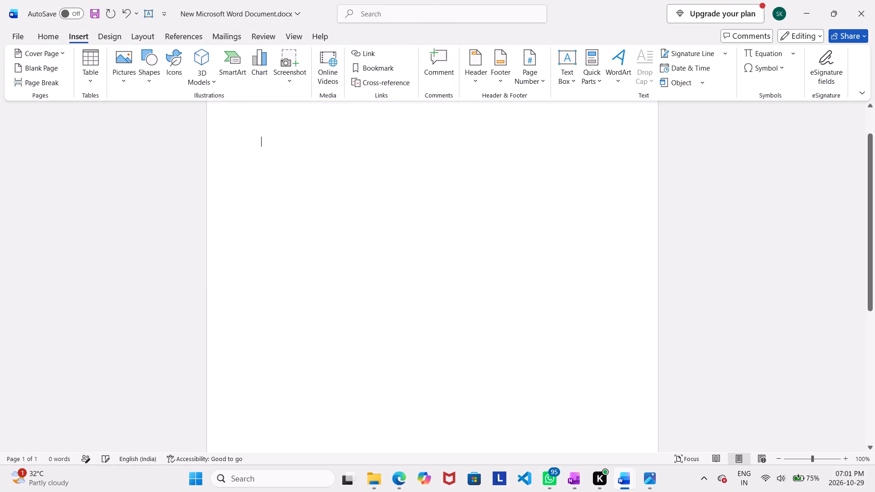
click(254, 116)
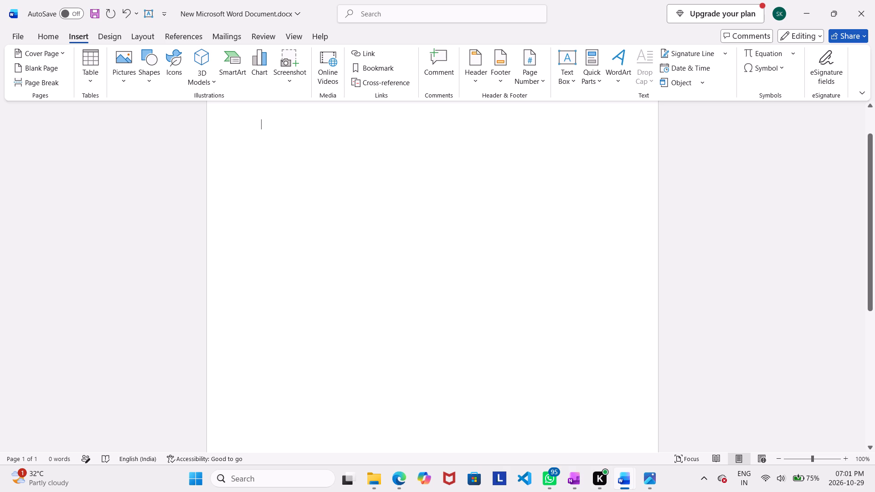
click(257, 114)
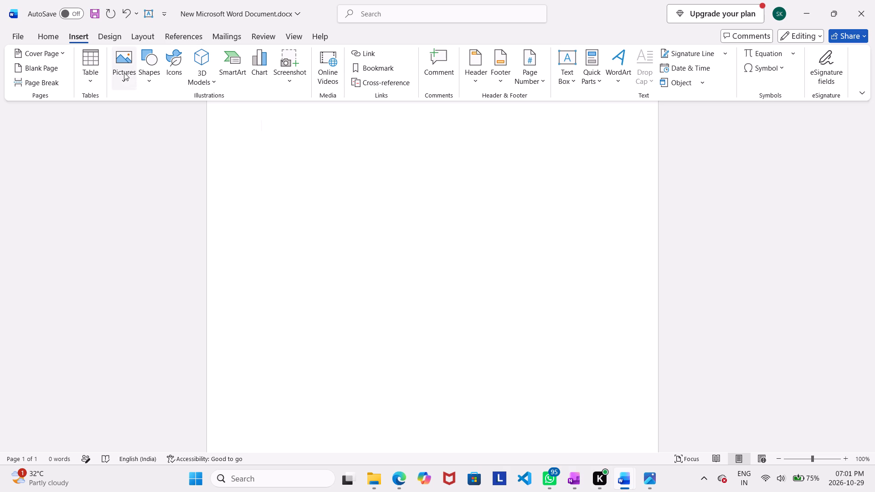
click(293, 67)
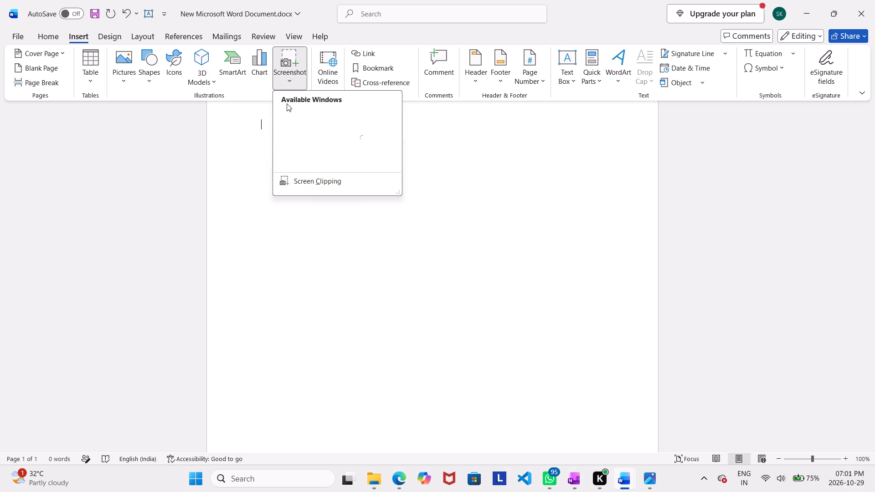
click(286, 155)
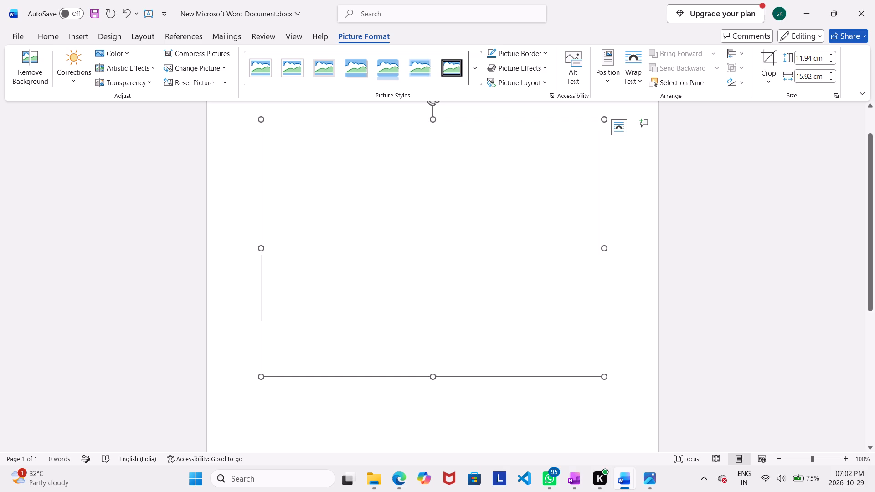
Stretch the inserted screenshot downward to a height of about 16.8 cm, keeping its width.
drag(430, 377, 442, 474)
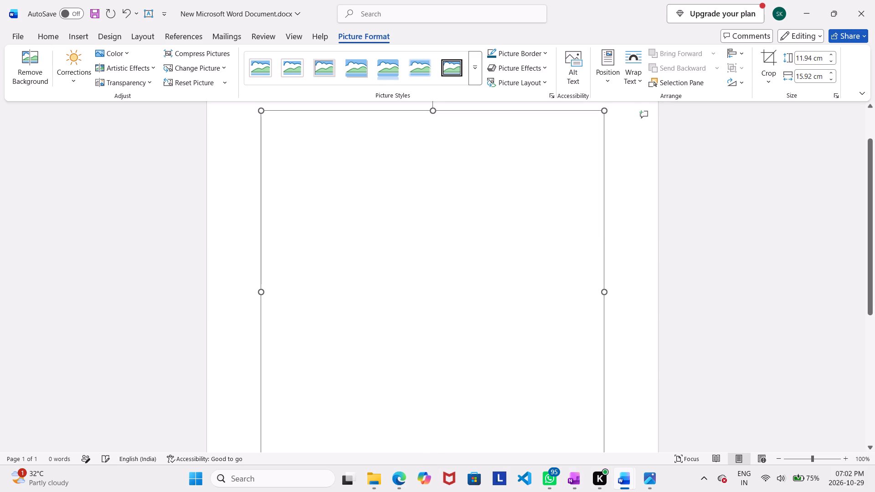
click(404, 299)
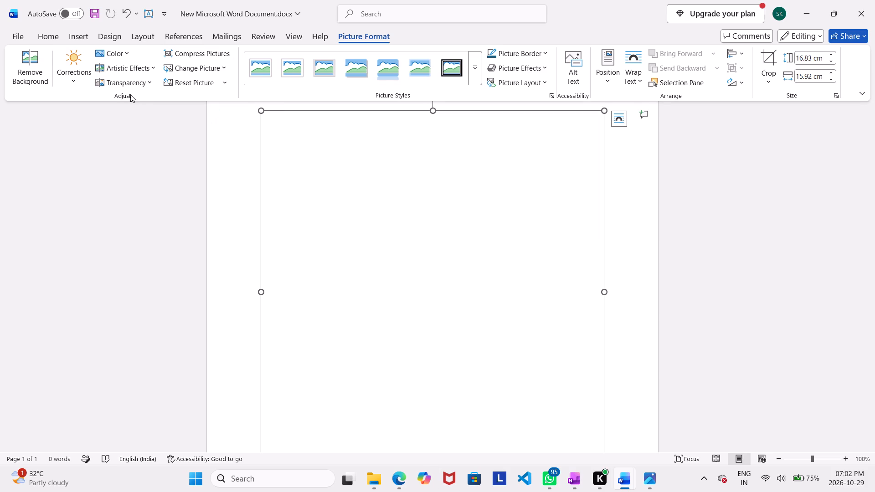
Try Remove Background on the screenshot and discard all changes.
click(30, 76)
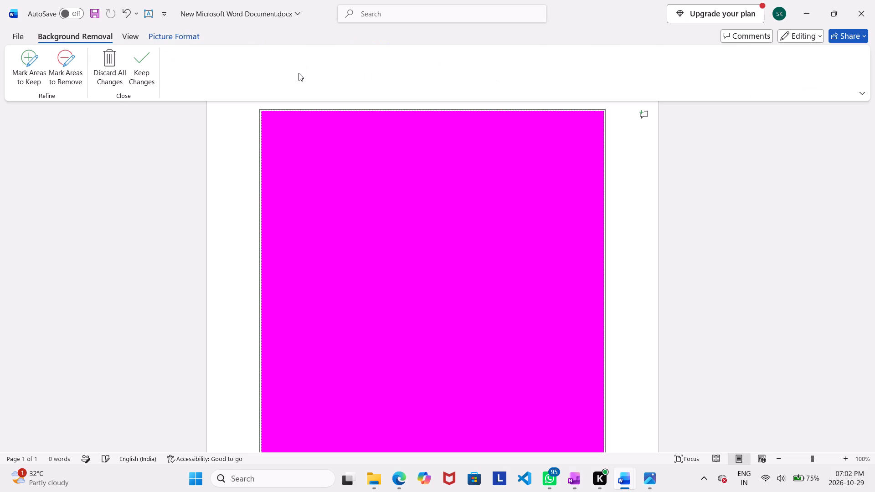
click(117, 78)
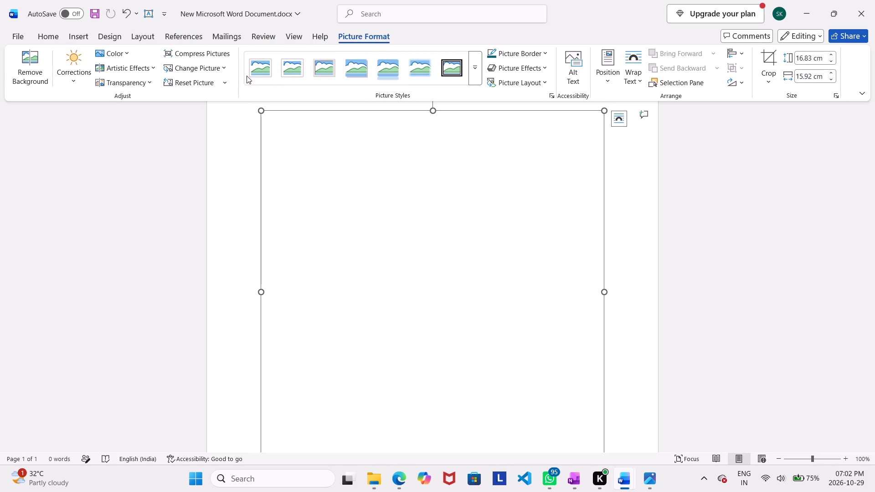
Set the screenshot's position to In Line with Text.
click(601, 63)
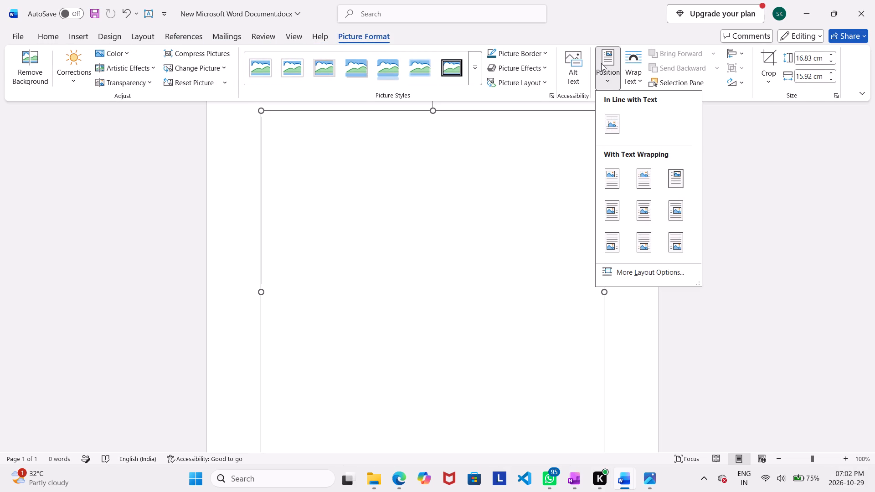
click(602, 122)
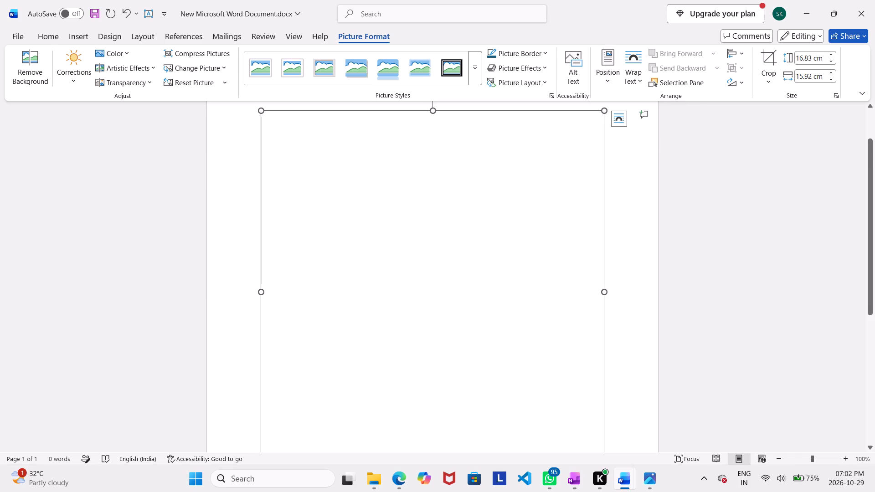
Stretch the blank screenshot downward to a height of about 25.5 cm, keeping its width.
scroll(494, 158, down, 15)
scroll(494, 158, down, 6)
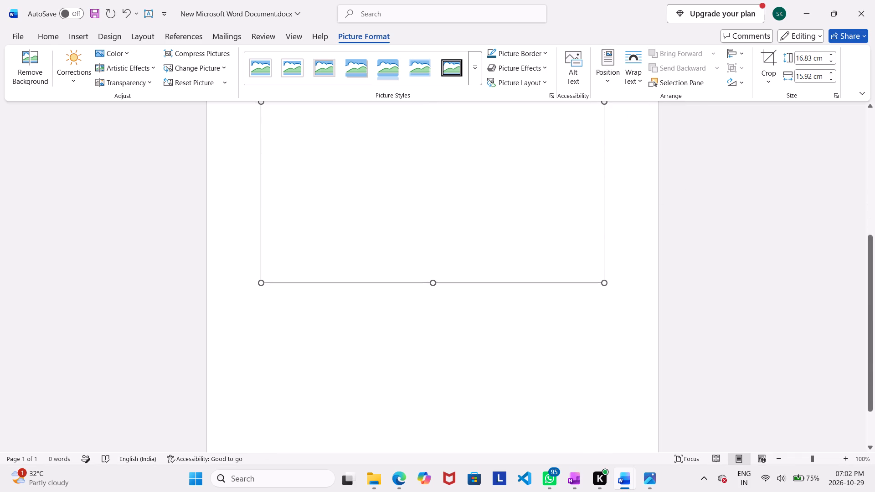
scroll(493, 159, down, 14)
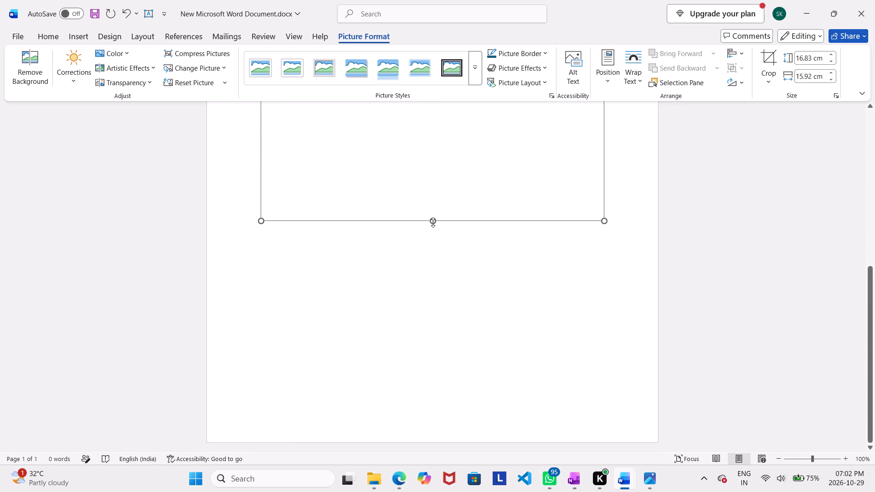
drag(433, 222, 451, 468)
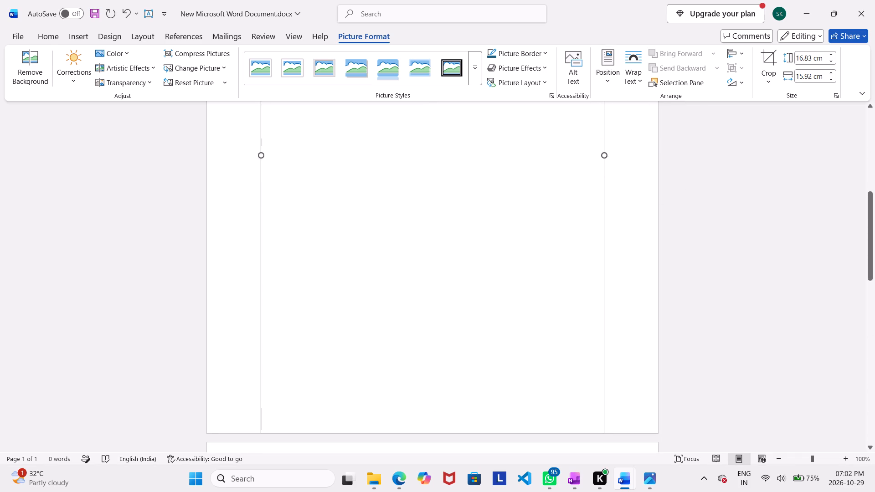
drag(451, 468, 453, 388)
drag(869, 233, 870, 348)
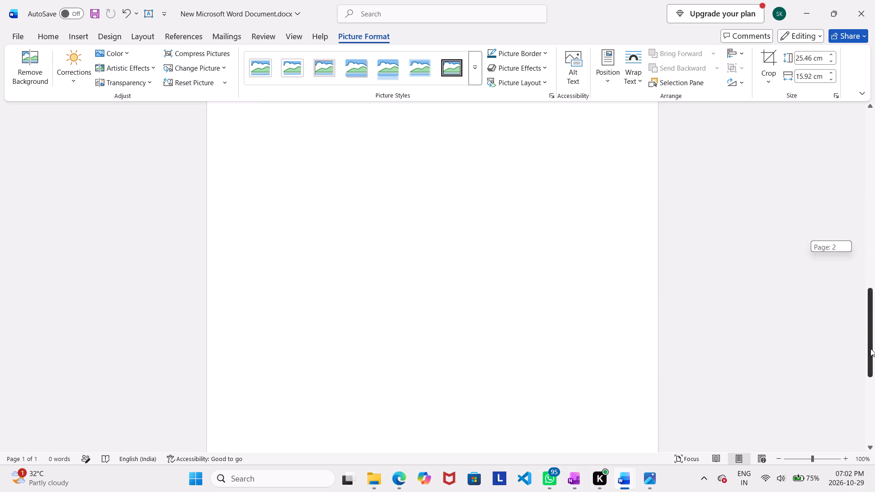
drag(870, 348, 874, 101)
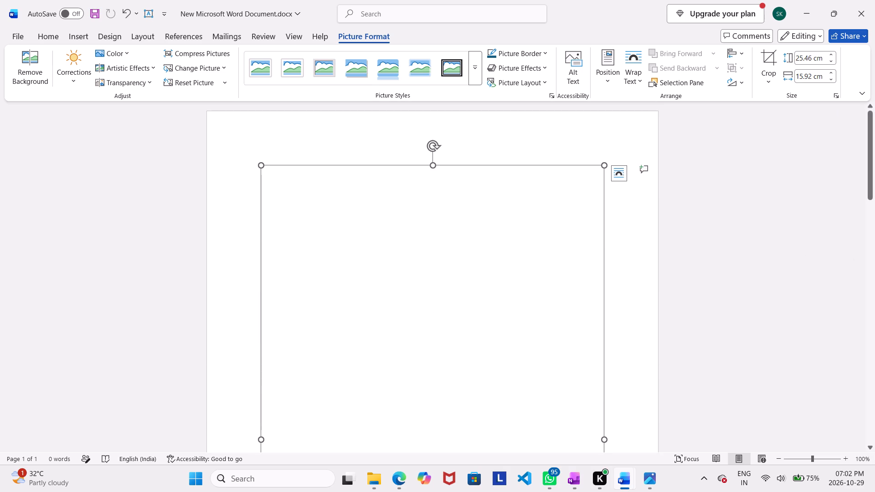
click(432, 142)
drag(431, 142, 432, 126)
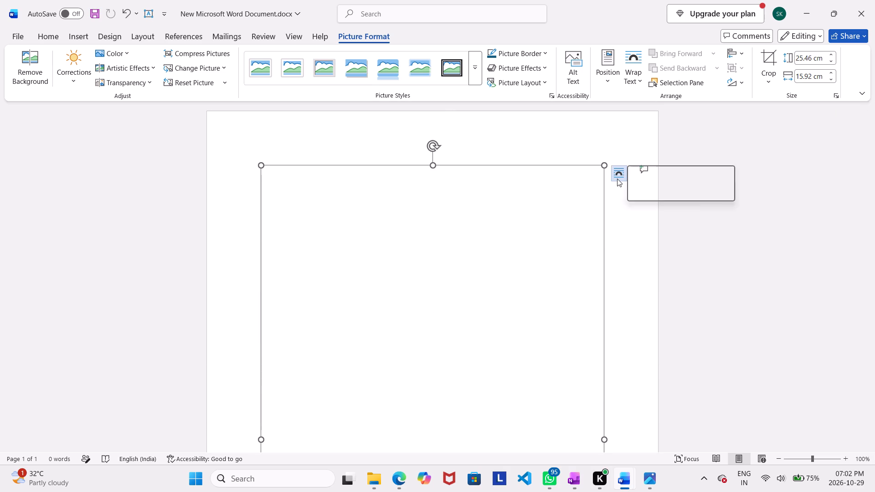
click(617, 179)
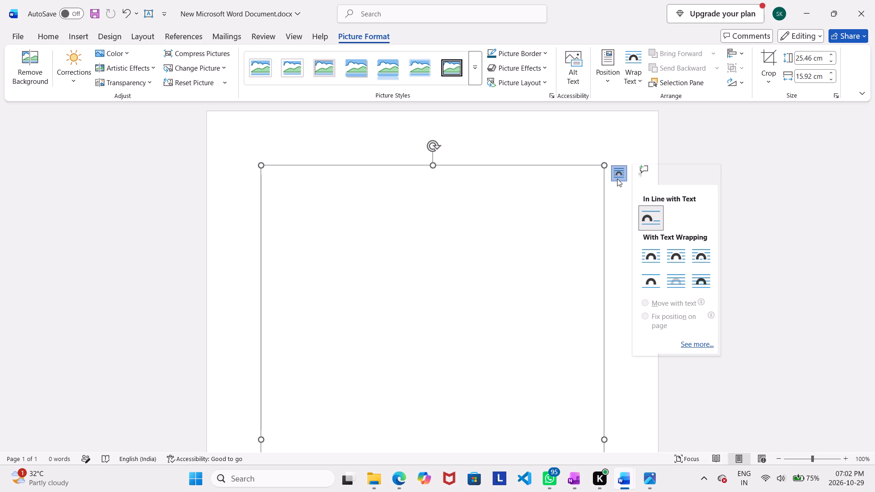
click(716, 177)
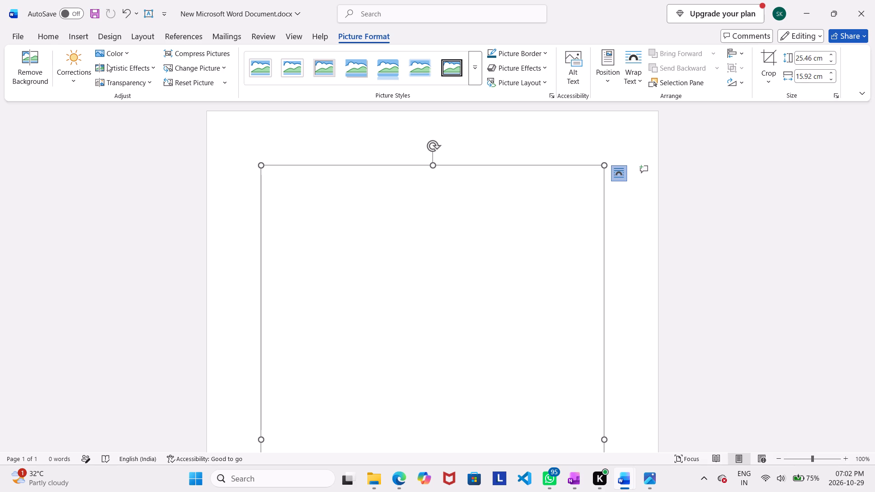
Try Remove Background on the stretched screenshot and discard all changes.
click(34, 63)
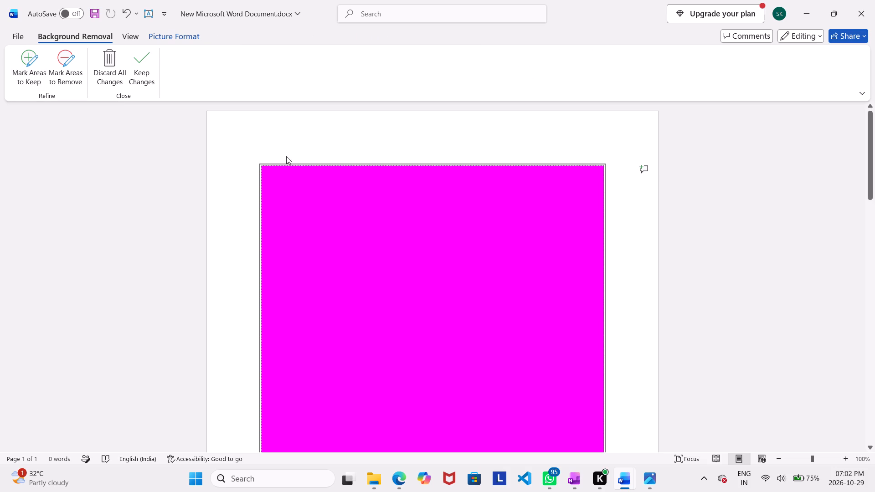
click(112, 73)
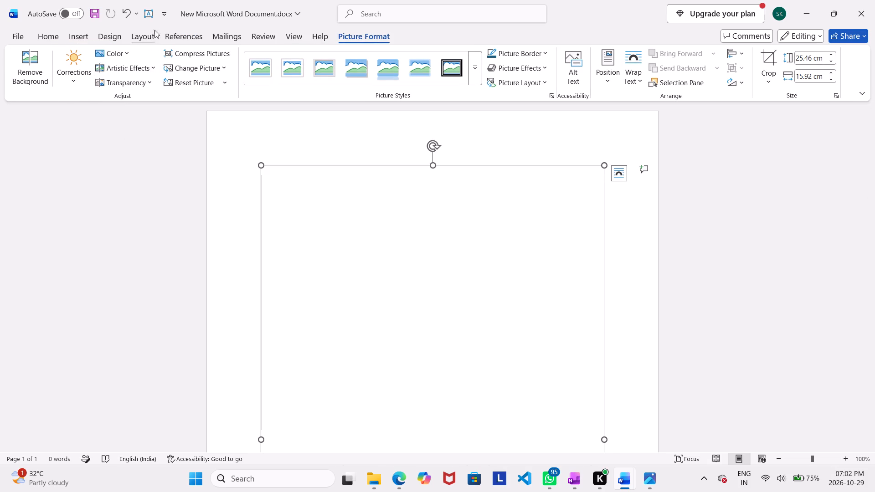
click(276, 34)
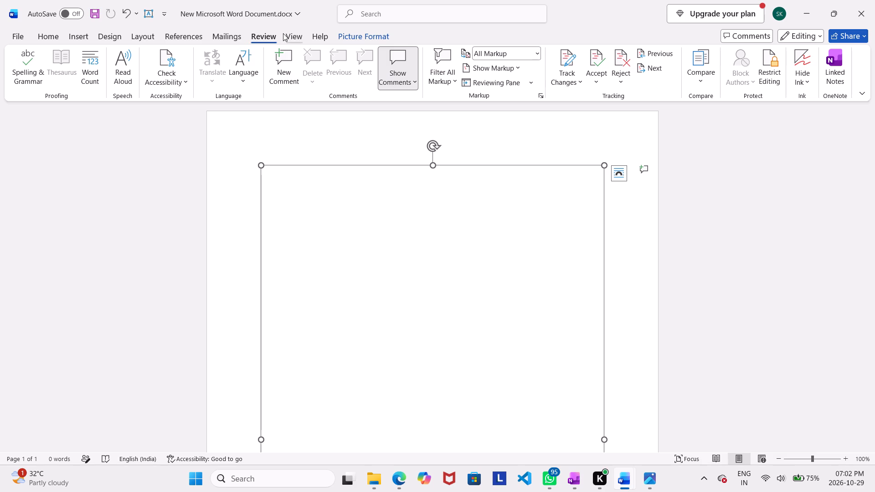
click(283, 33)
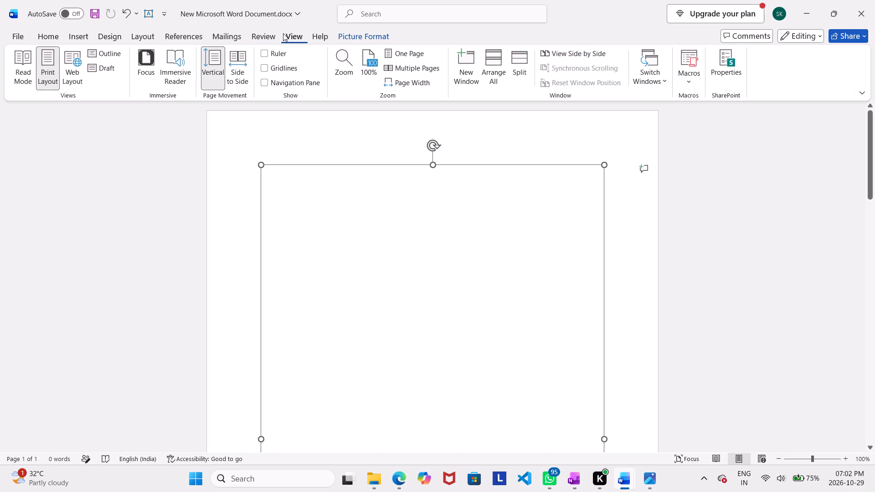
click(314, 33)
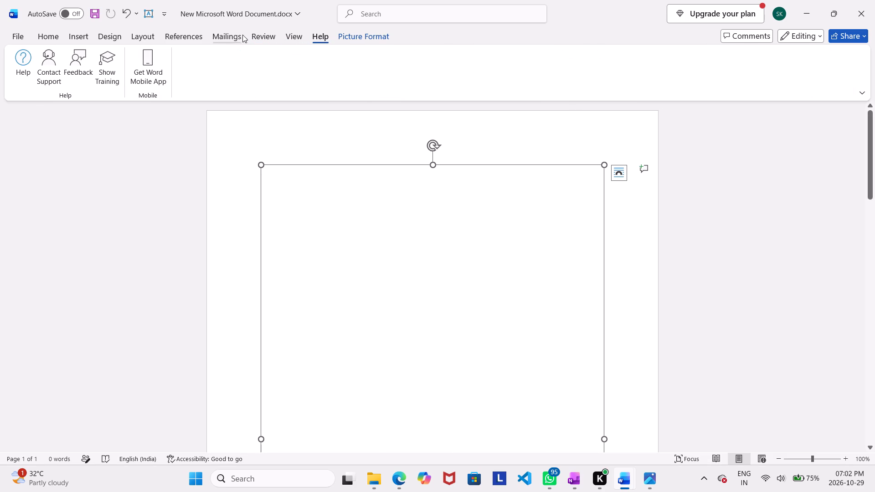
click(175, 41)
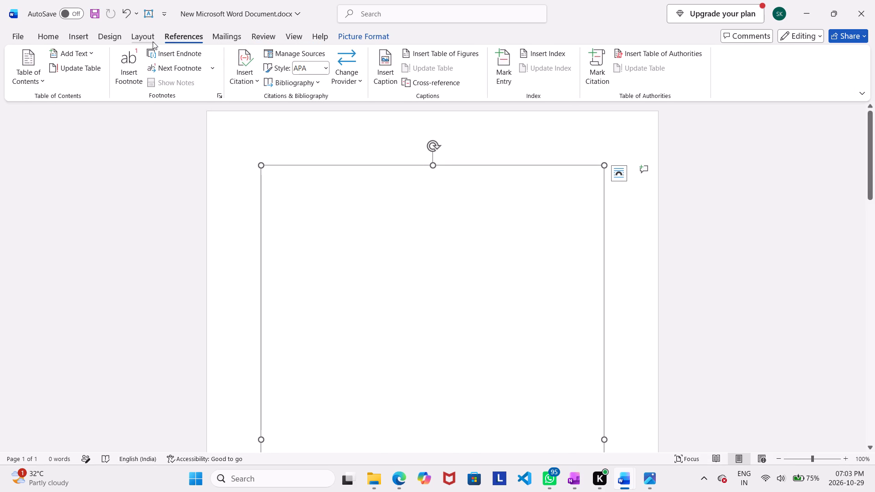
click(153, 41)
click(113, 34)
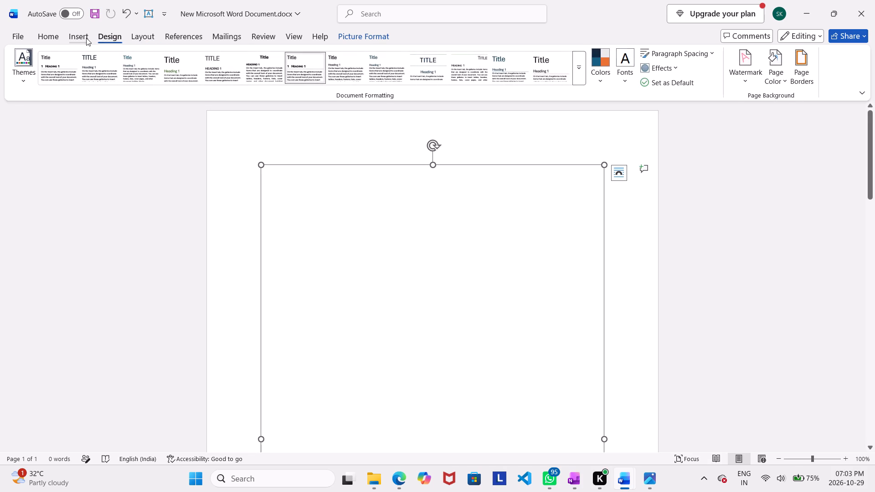
Replace the selected blank screenshot by inserting Screenshot 2026-10-28 235714.png from the Screenshots folder inside Pictures.
click(86, 38)
click(121, 60)
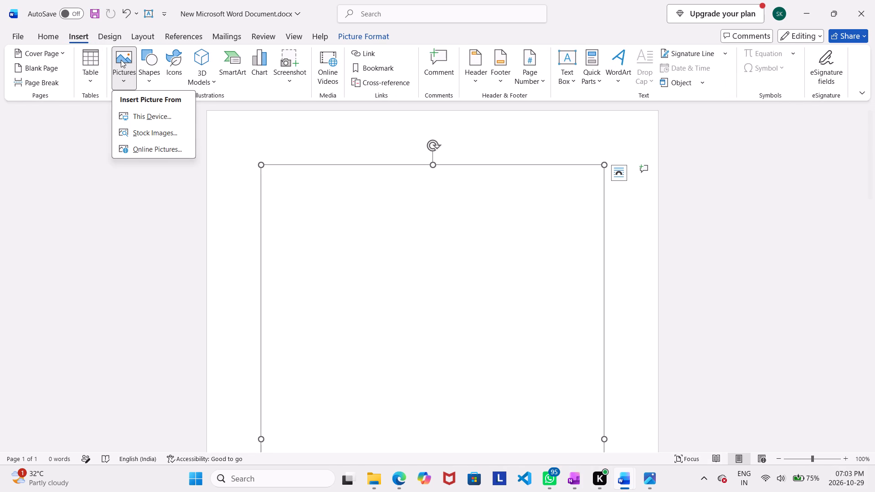
click(126, 114)
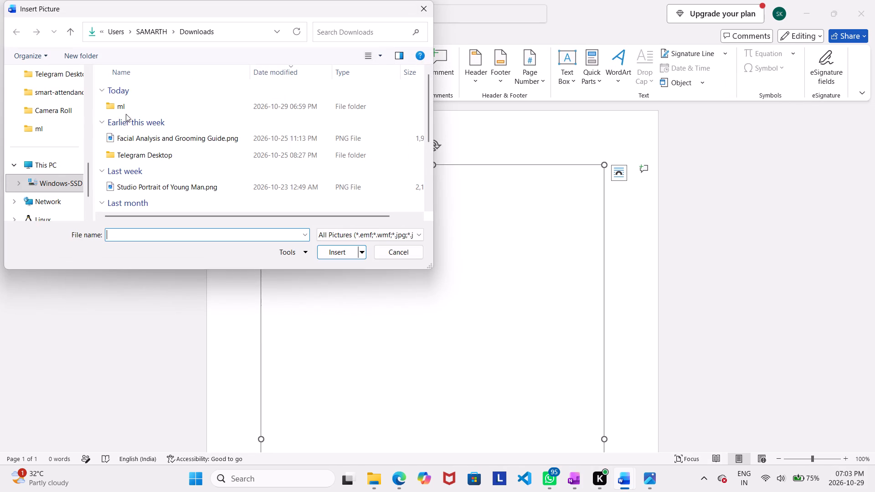
scroll(51, 155, down, 4)
scroll(51, 155, up, 5)
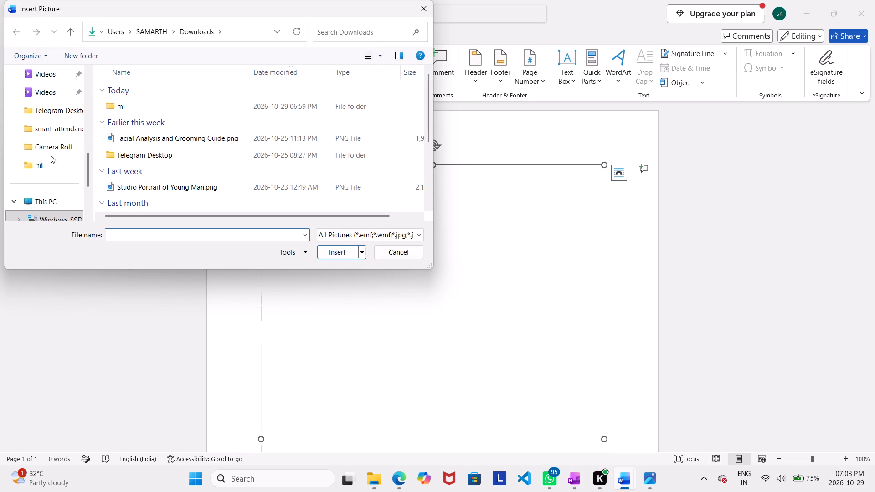
scroll(51, 155, up, 7)
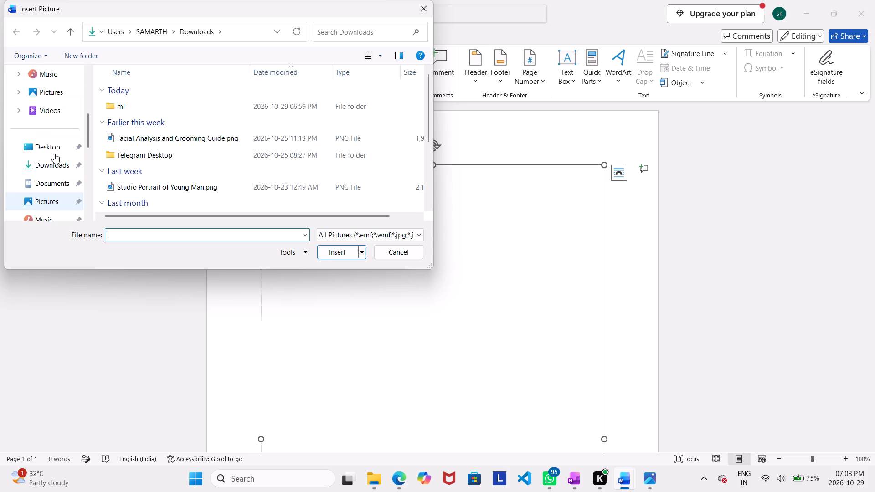
click(55, 205)
scroll(303, 146, down, 4)
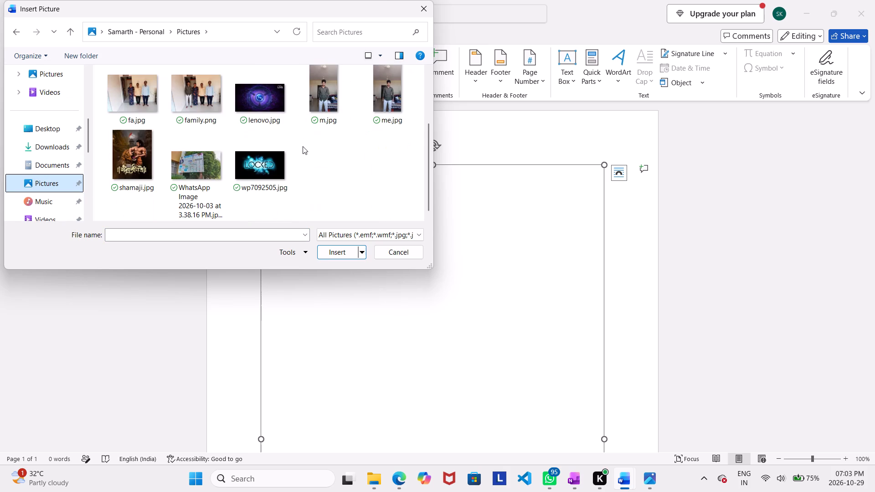
scroll(262, 172, up, 3)
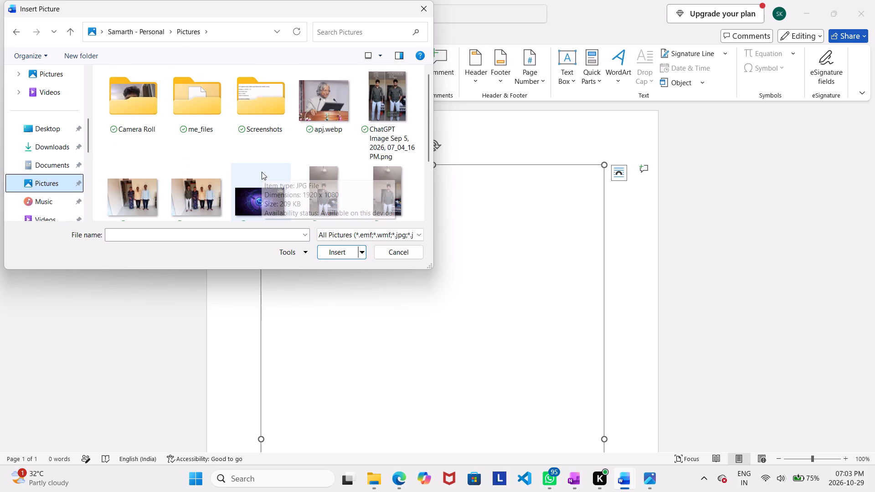
scroll(262, 172, up, 1)
double_click(263, 130)
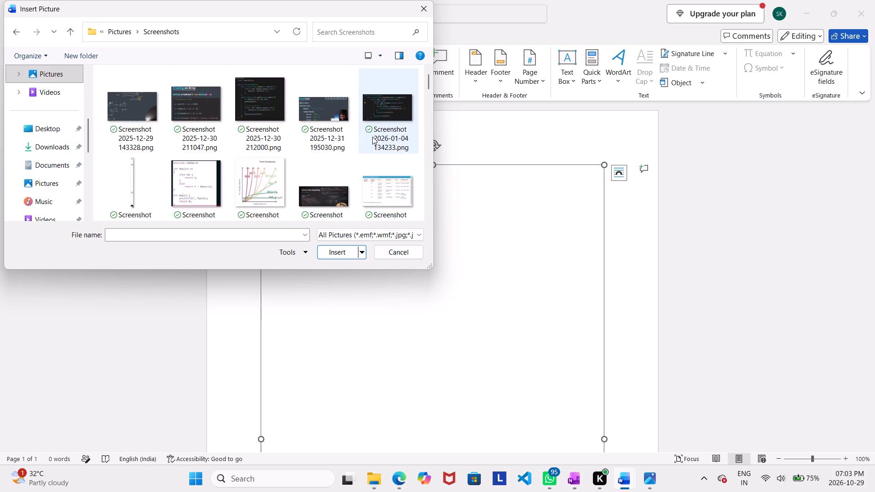
drag(429, 86, 425, 179)
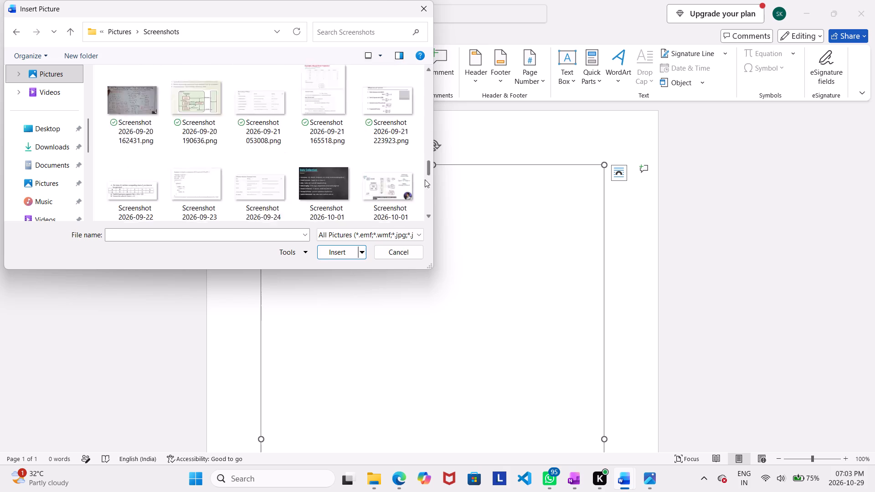
drag(425, 179, 425, 234)
scroll(370, 144, up, 3)
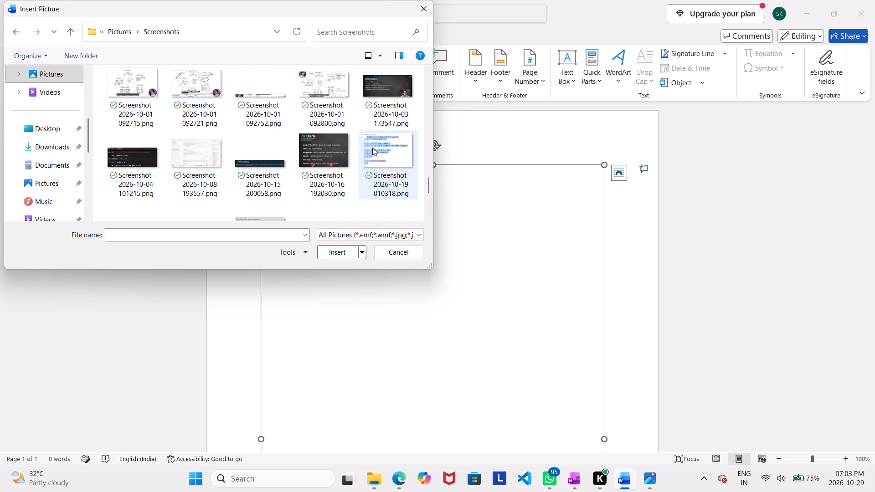
scroll(372, 150, down, 4)
double_click(376, 113)
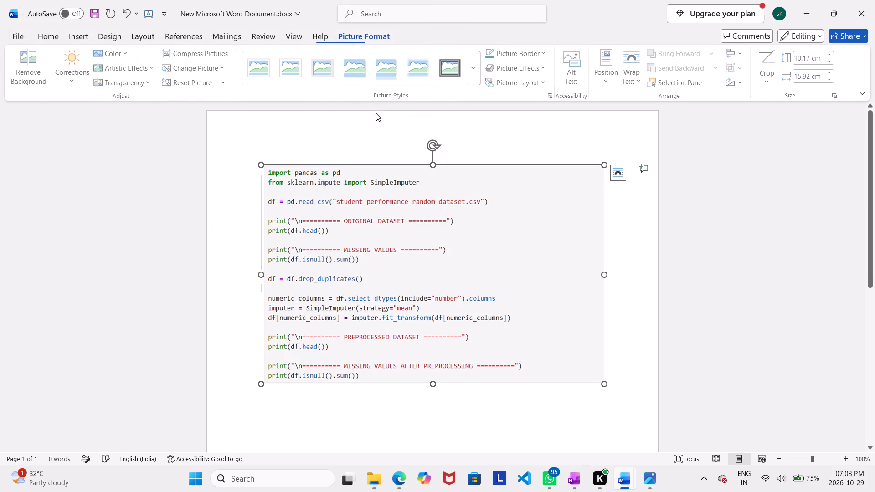
Stretch the inserted code picture slightly taller from its bottom edge, keeping its width.
drag(430, 384, 424, 425)
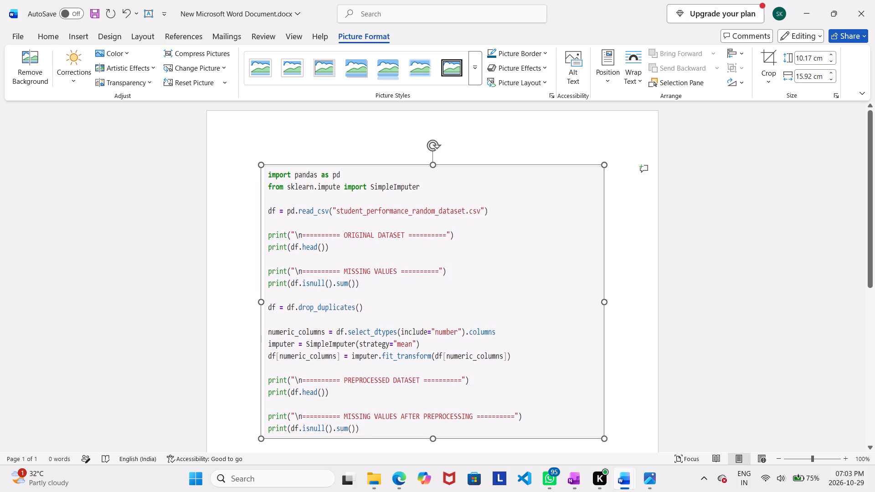
drag(424, 425, 427, 391)
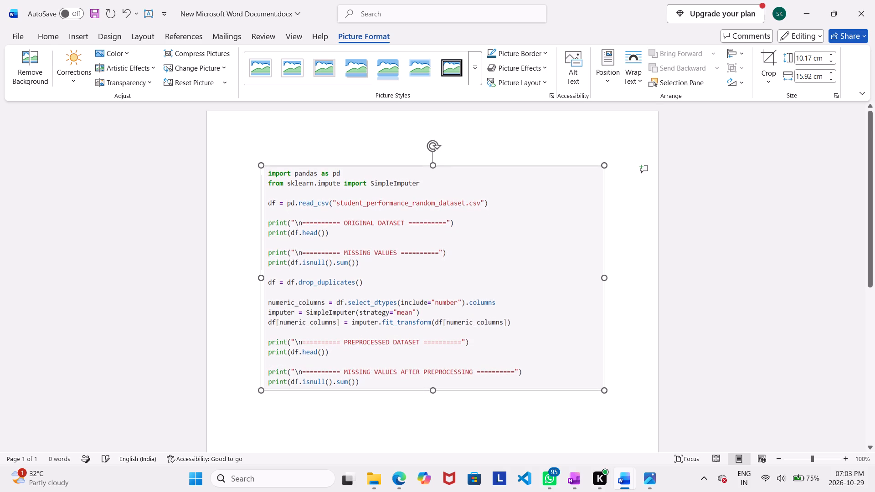
Insert Screenshot 2026-10-29 000353.png from the Screenshots folder on the line below the code picture.
scroll(619, 330, down, 17)
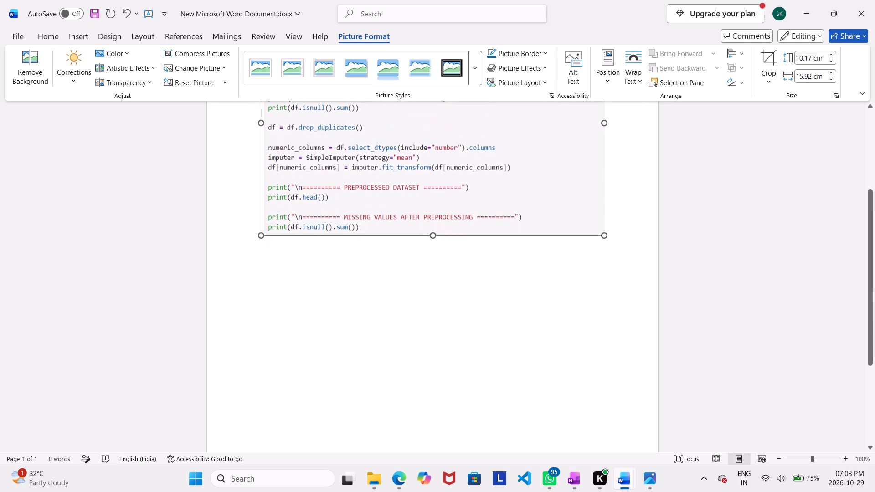
scroll(619, 330, down, 4)
click(427, 272)
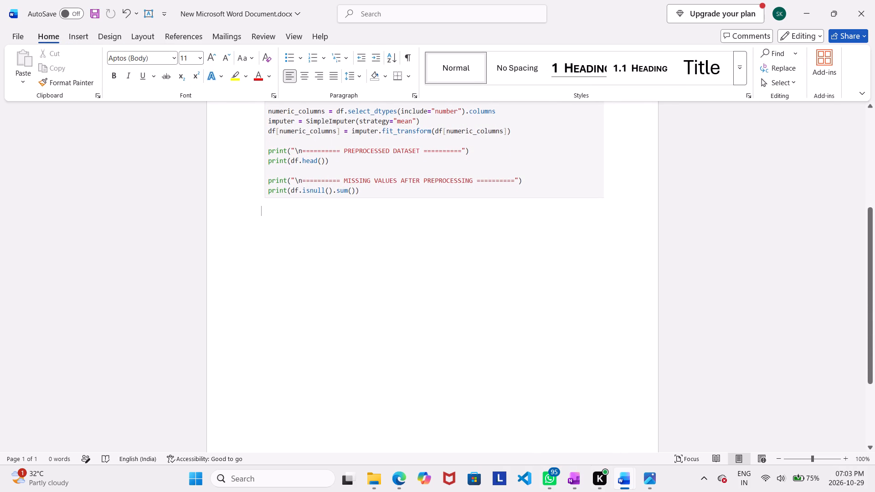
click(47, 36)
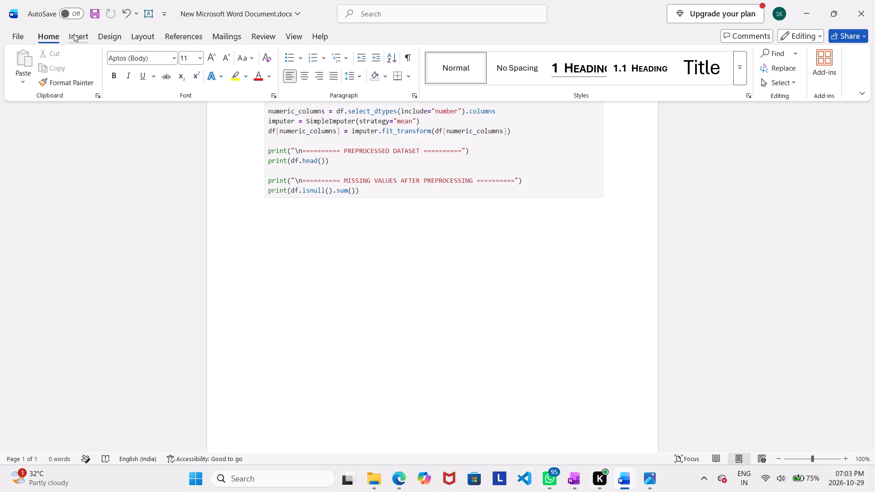
click(74, 34)
click(117, 54)
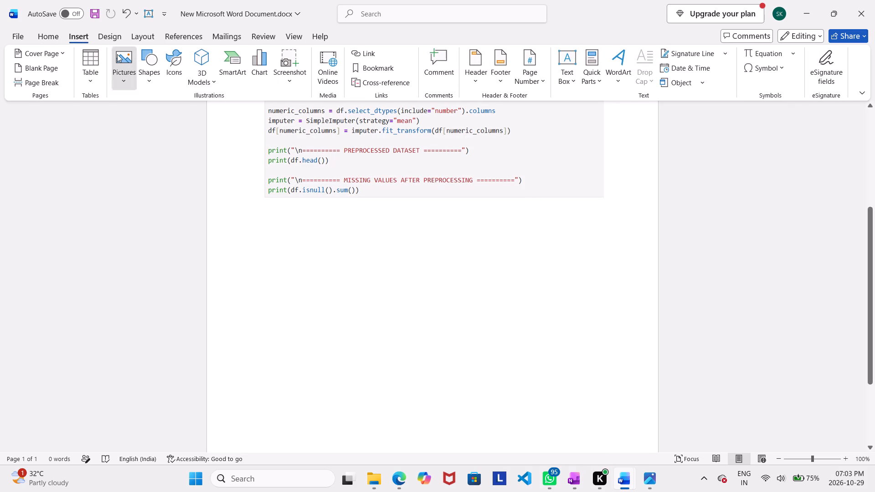
click(141, 114)
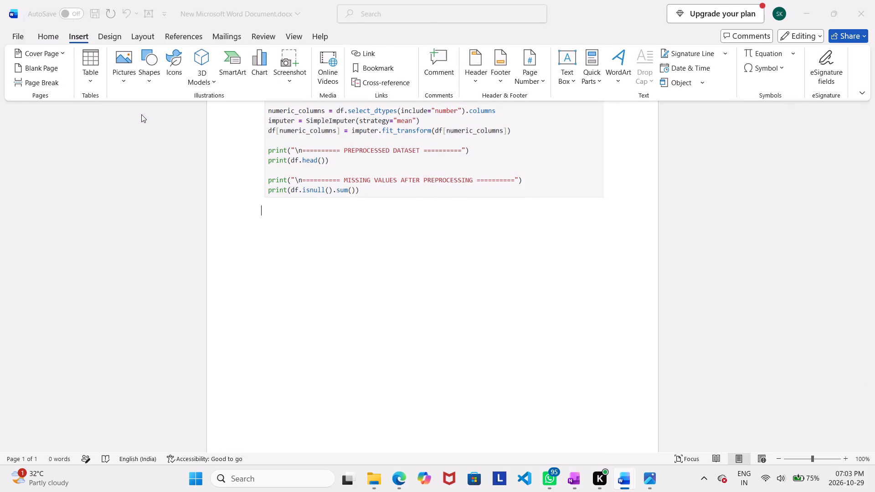
scroll(247, 159, down, 5)
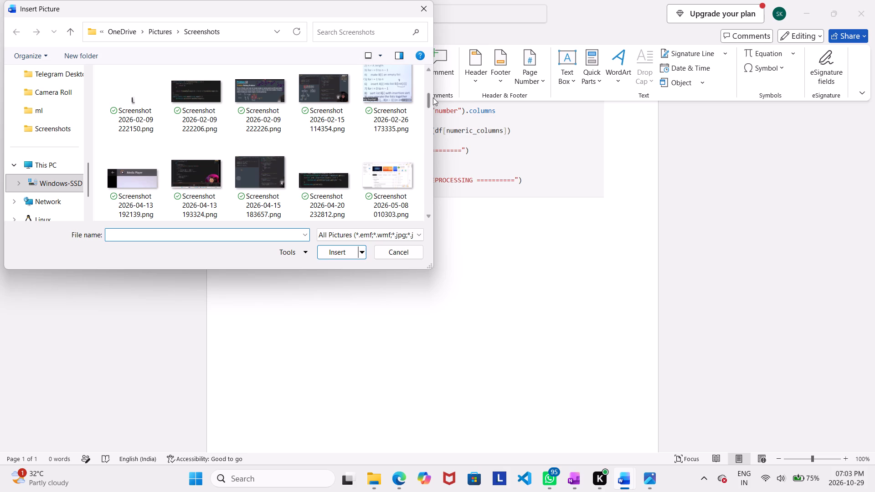
drag(428, 99, 419, 222)
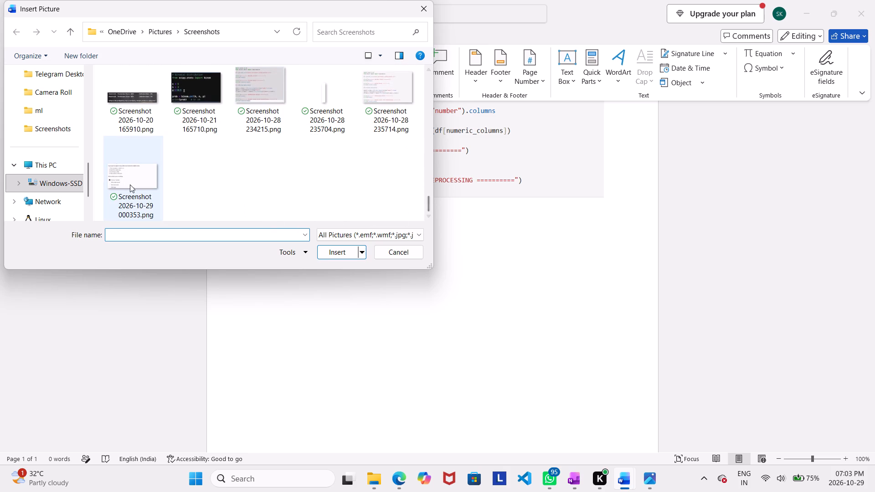
click(128, 183)
click(340, 253)
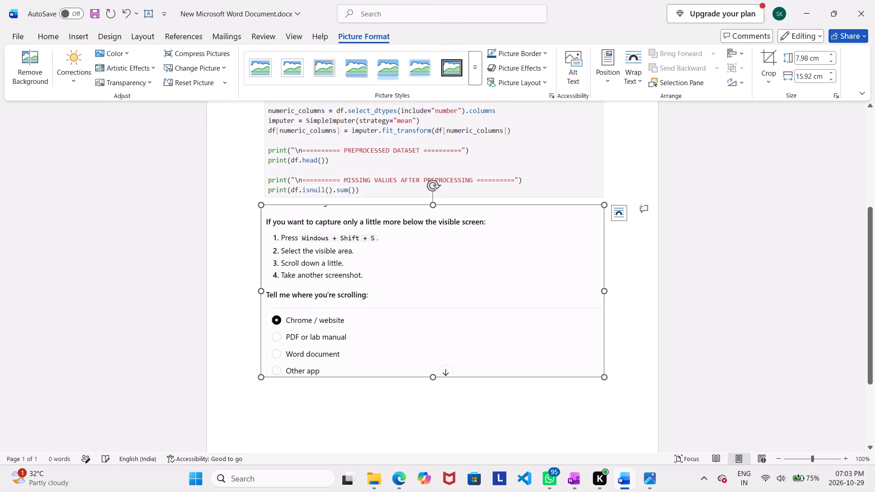
Stretch the second inserted screenshot slightly taller from its bottom edge, keeping its width.
drag(432, 375, 432, 397)
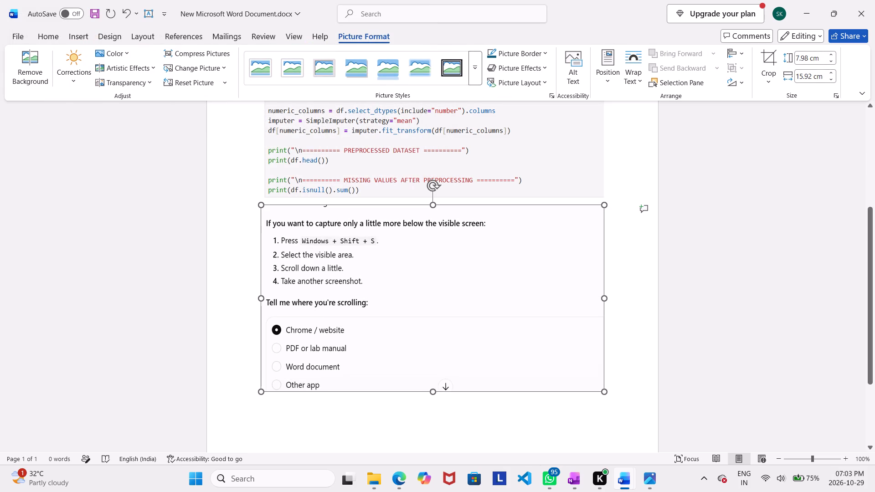
drag(432, 397, 436, 381)
Review both inserted pictures and the empty space below them down to the end of the page.
scroll(437, 359, down, 5)
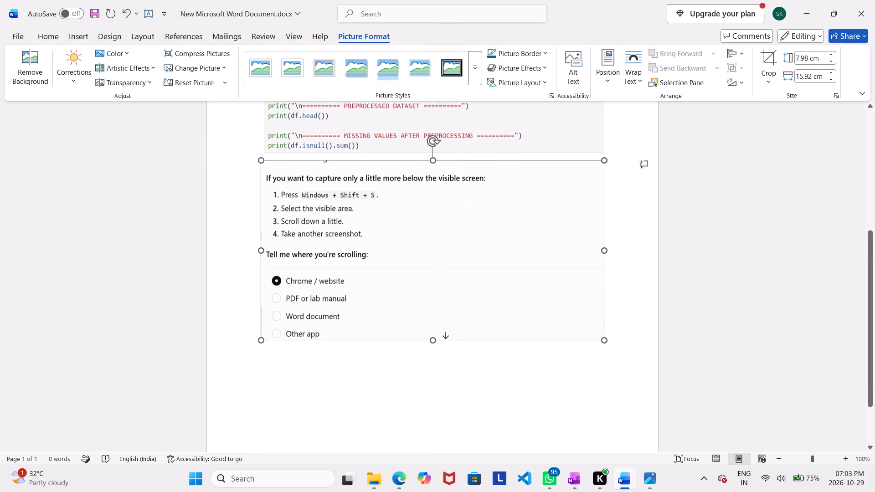
scroll(437, 353, down, 6)
scroll(437, 352, up, 16)
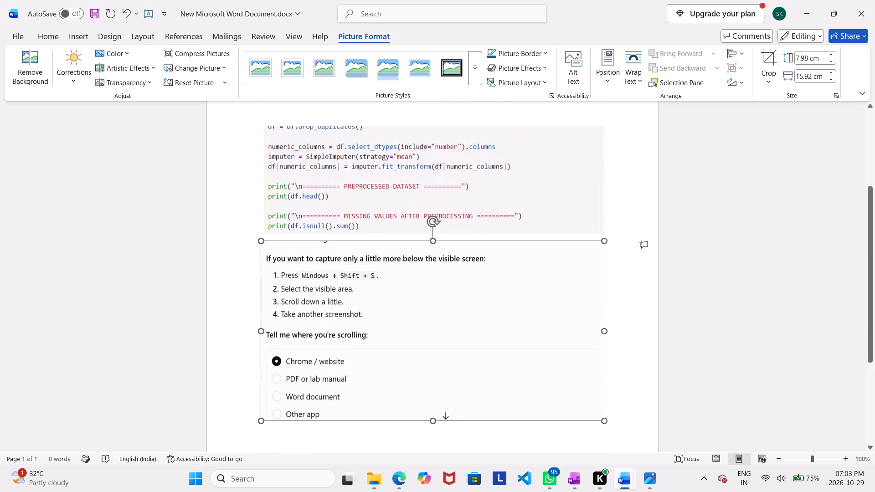
scroll(433, 342, up, 18)
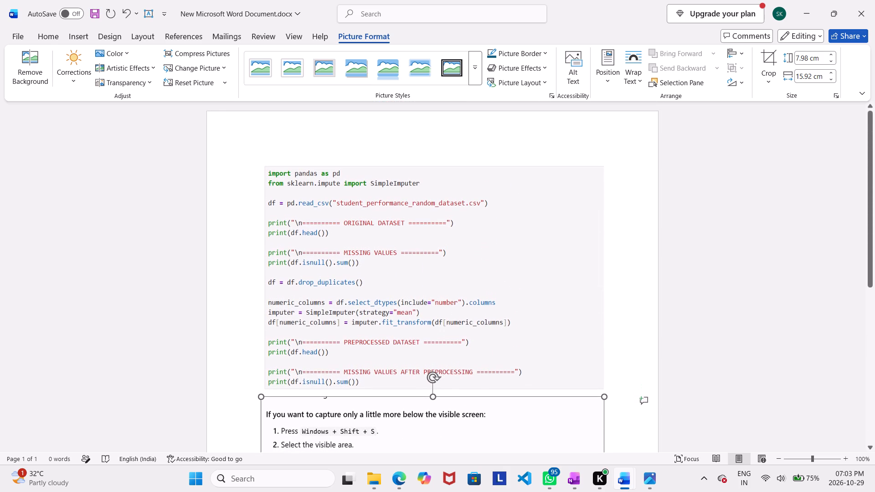
scroll(433, 340, up, 6)
drag(866, 206, 872, 246)
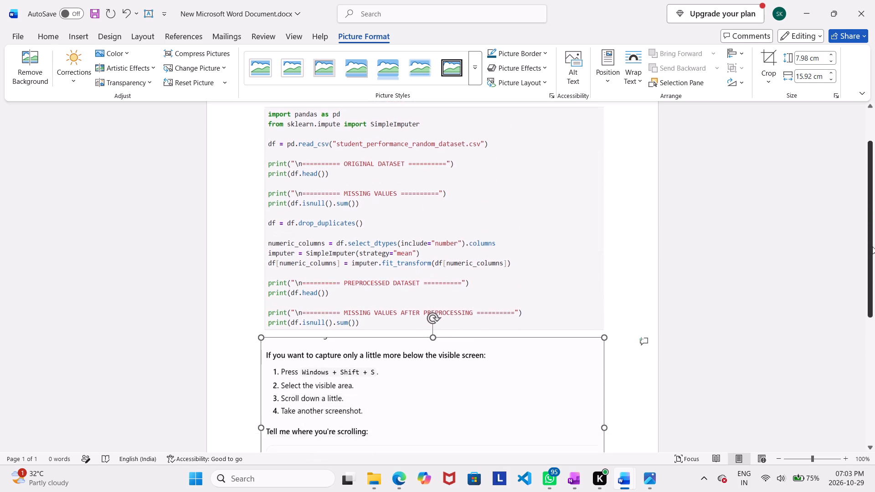
drag(872, 246, 874, 458)
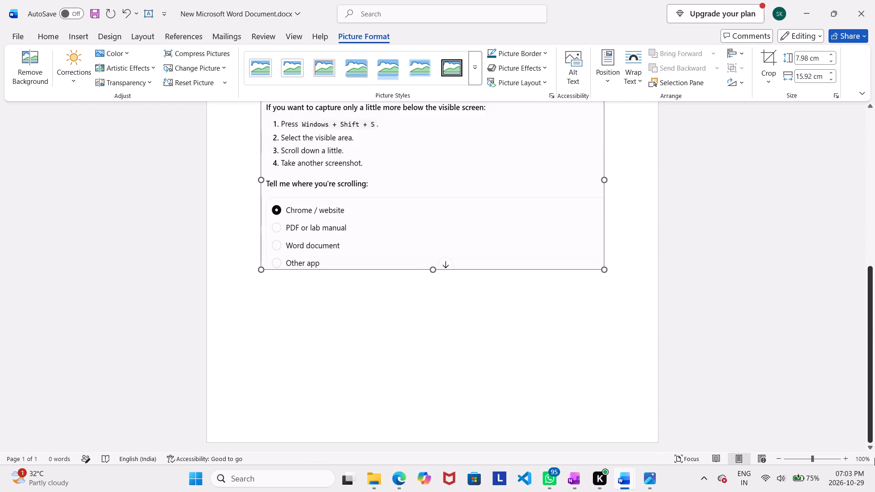
drag(874, 458, 862, 451)
click(658, 434)
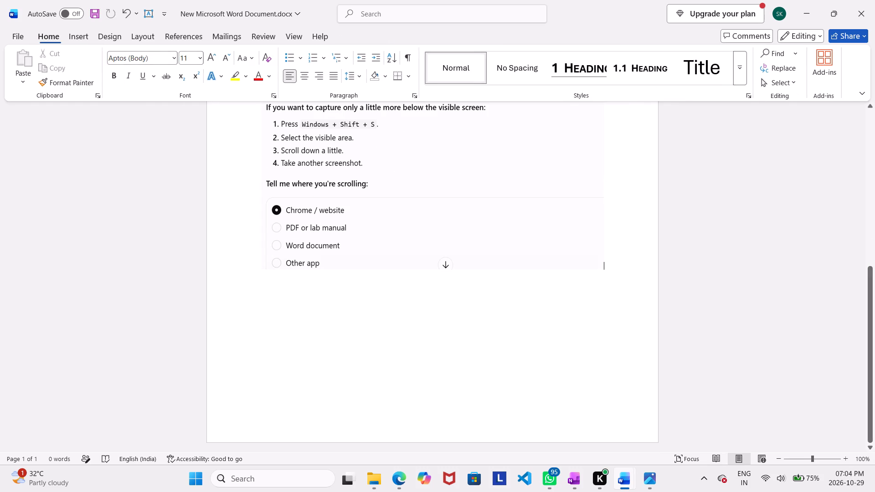
click(654, 433)
Create a new blank document and check its page down to the end.
key(ctrl+n)
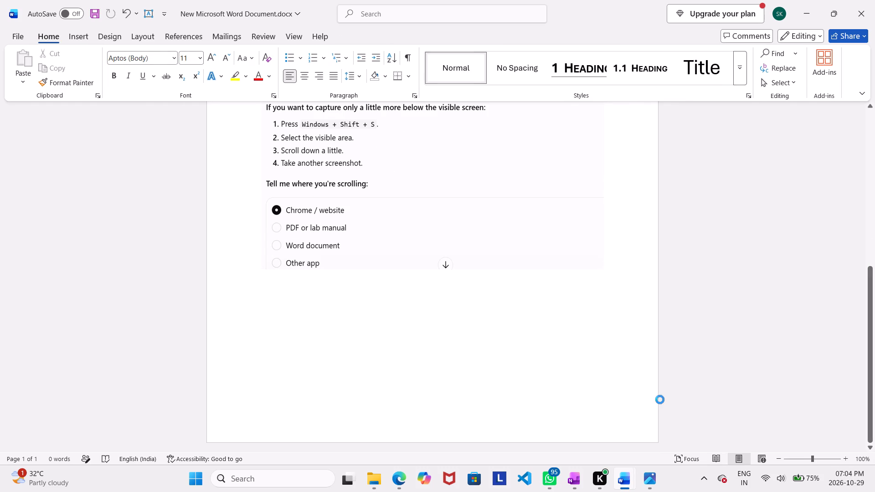
scroll(641, 399, up, 6)
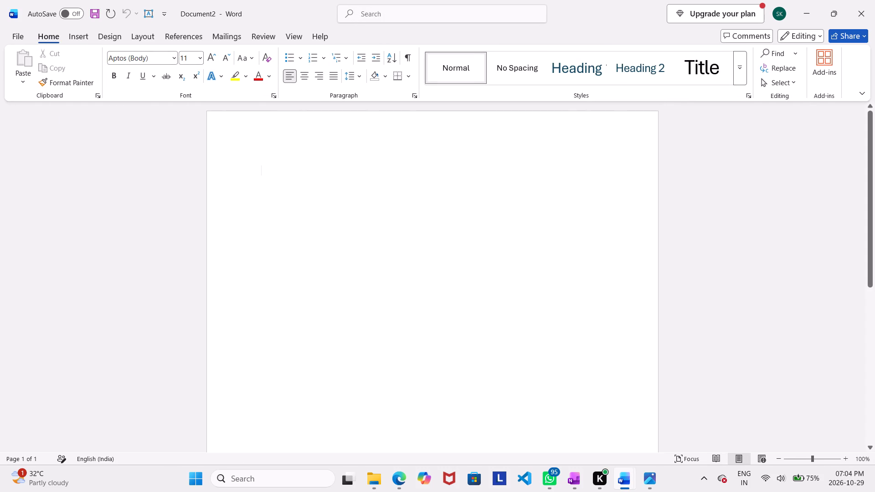
scroll(528, 382, down, 19)
scroll(555, 393, down, 5)
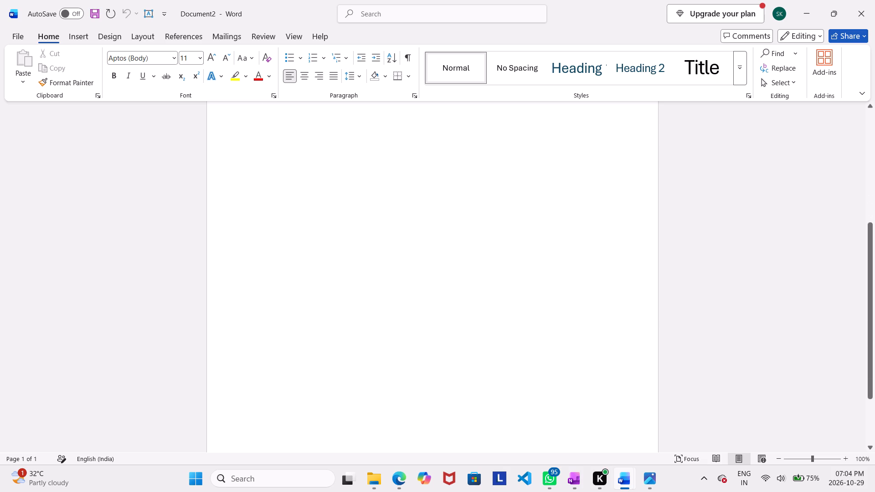
scroll(561, 395, down, 1)
scroll(620, 399, down, 19)
click(649, 427)
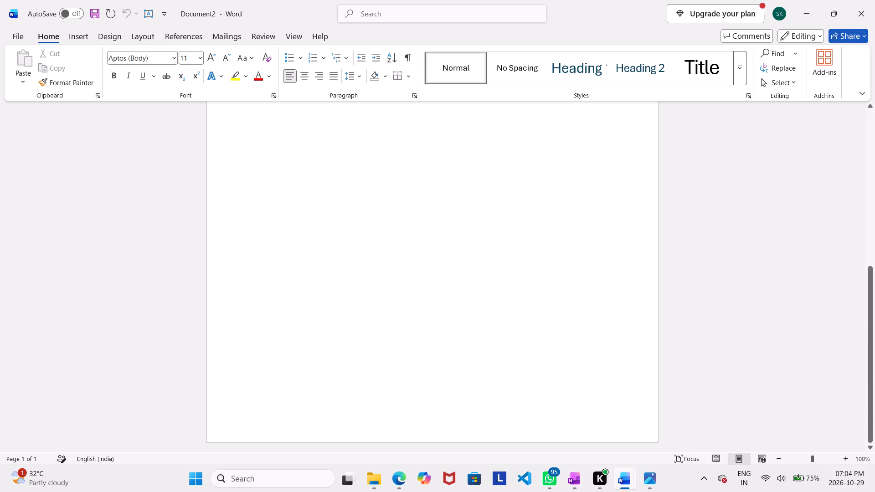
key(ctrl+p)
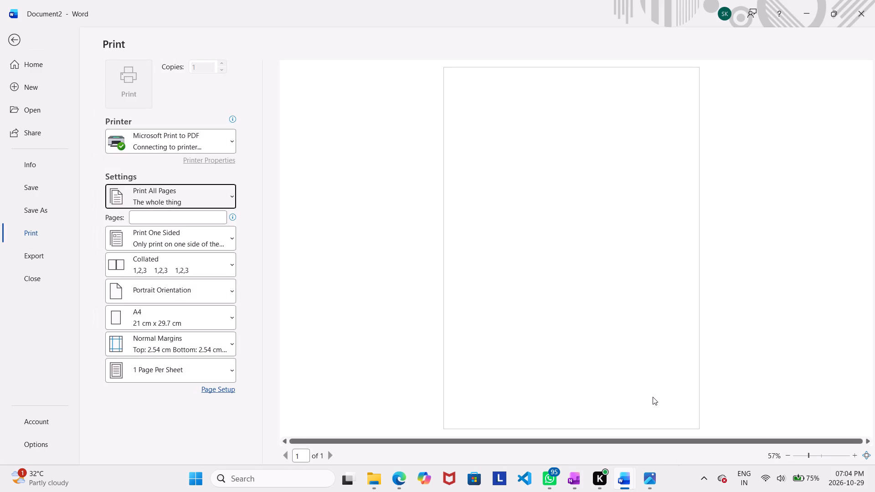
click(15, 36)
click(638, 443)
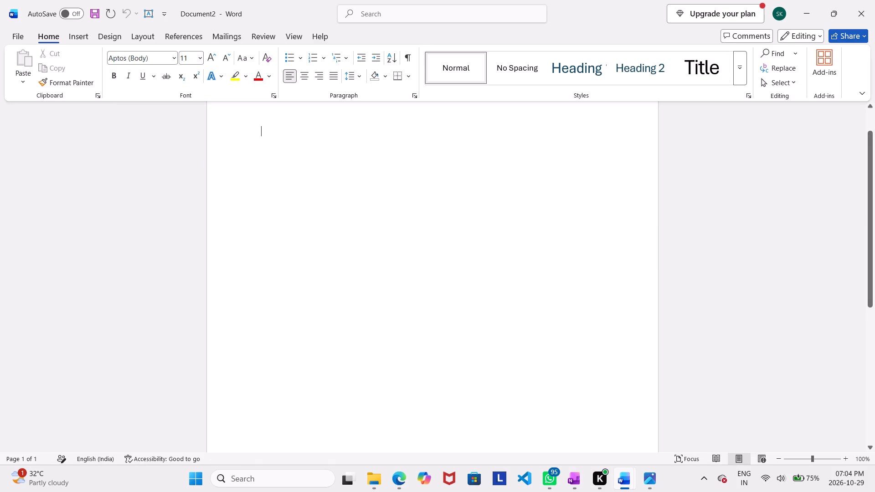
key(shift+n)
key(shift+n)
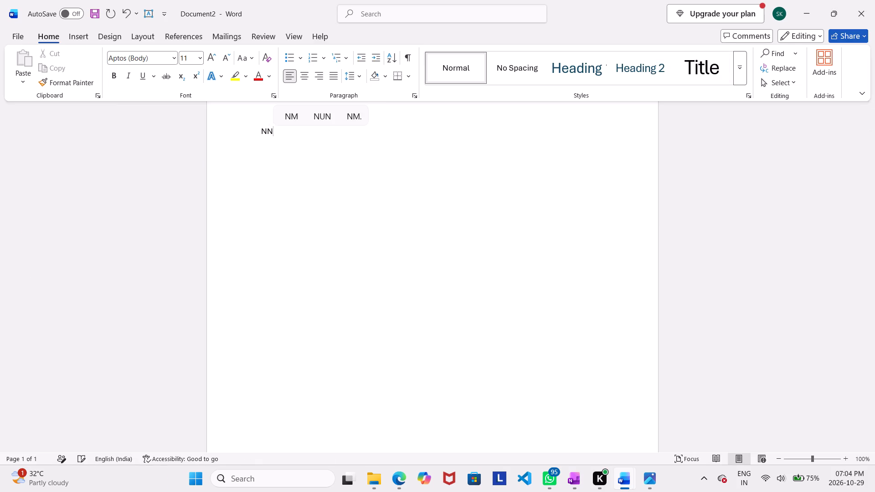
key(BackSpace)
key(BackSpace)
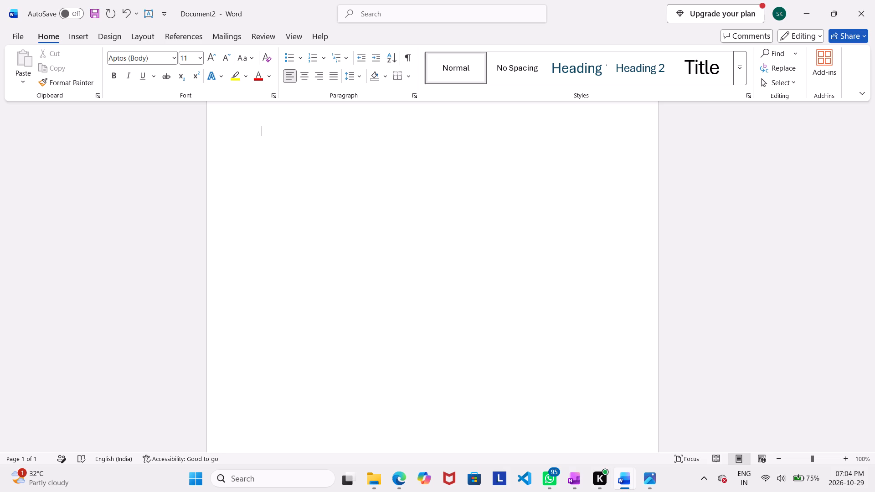
Create two more blank documents.
key(ctrl+n)
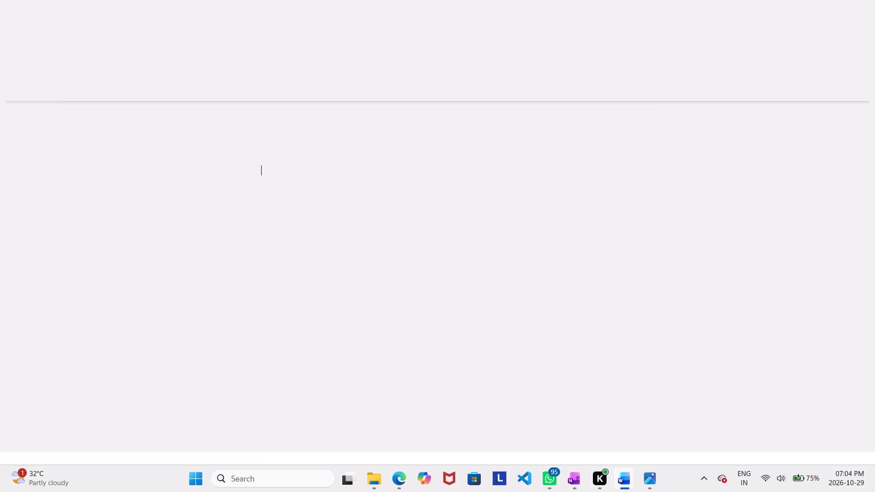
key(ctrl+n)
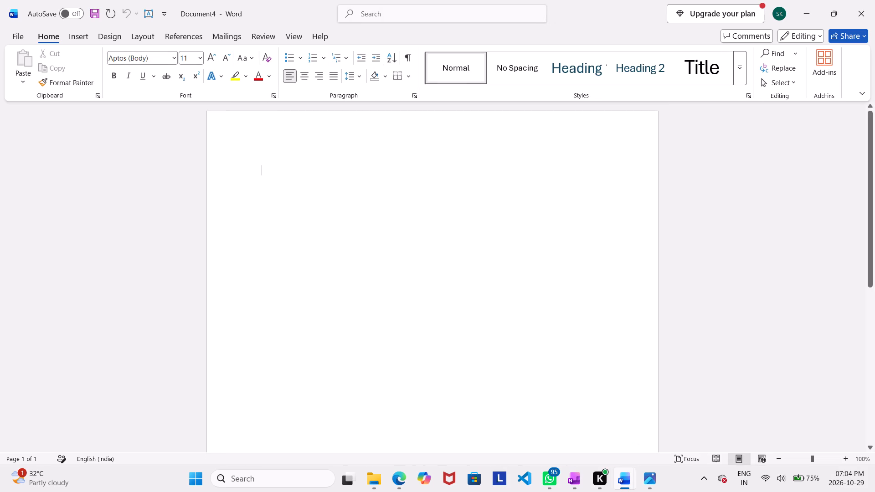
key(ctrl+v)
key(ctrl+c)
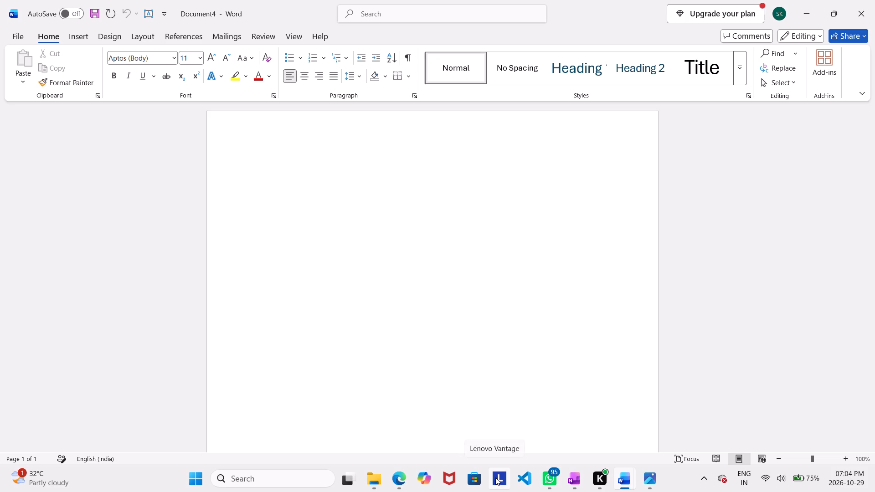
Check the Headings, Results and Pages views in the blank document's Navigation pane, and minimize that document.
click(31, 458)
click(92, 333)
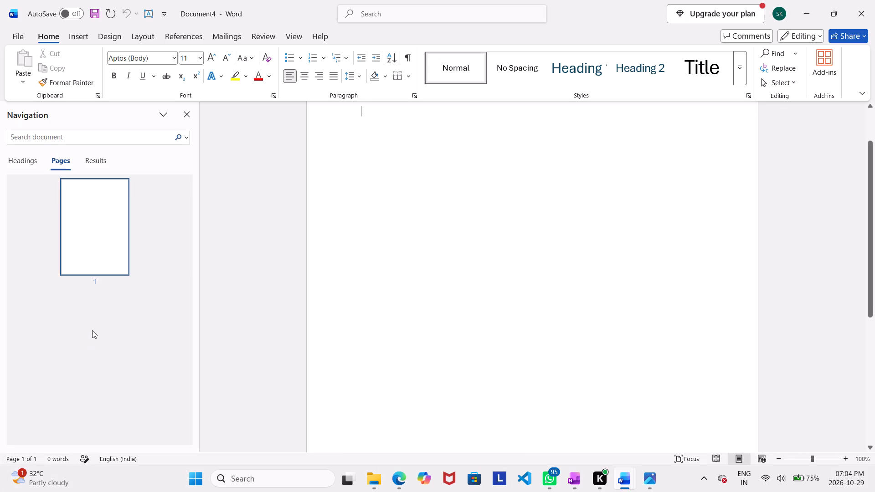
drag(98, 314, 95, 328)
click(24, 160)
click(103, 160)
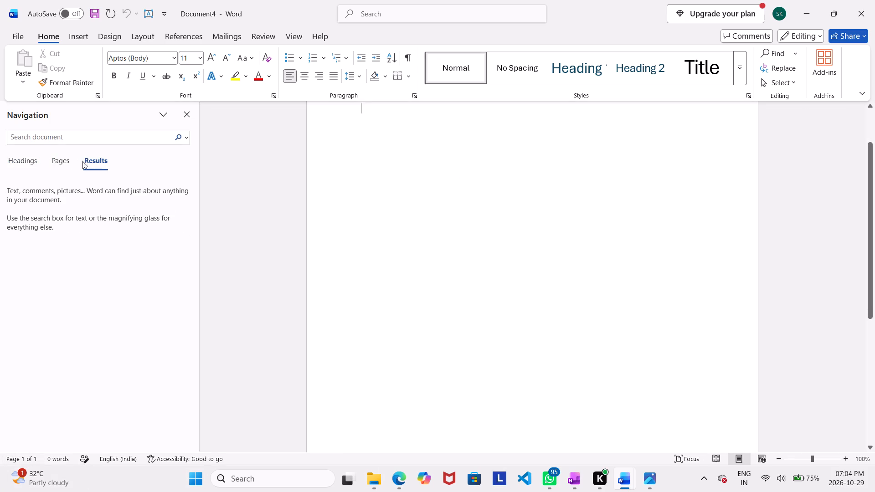
click(60, 163)
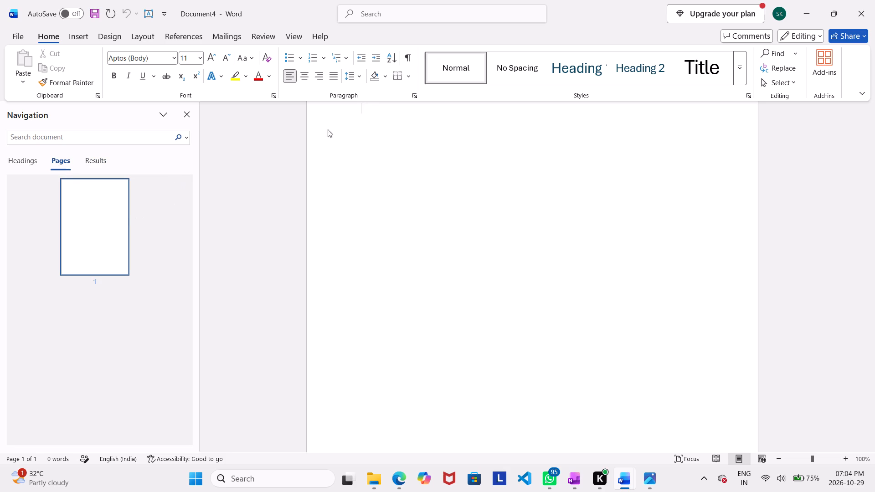
click(808, 20)
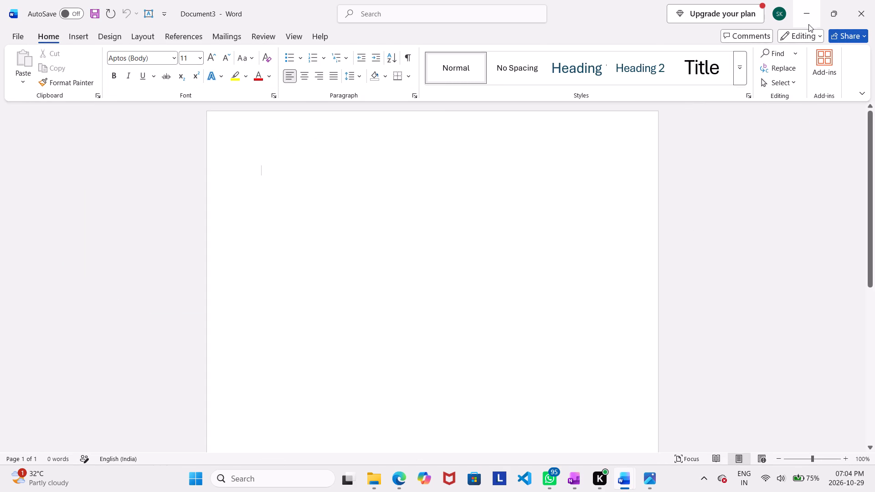
Launch Jupyter Notebook from the Windows search.
click(248, 478)
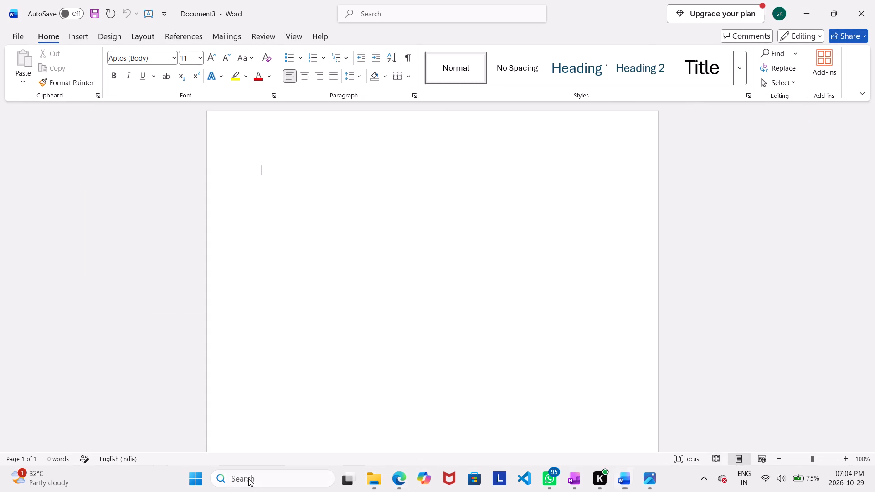
click(324, 121)
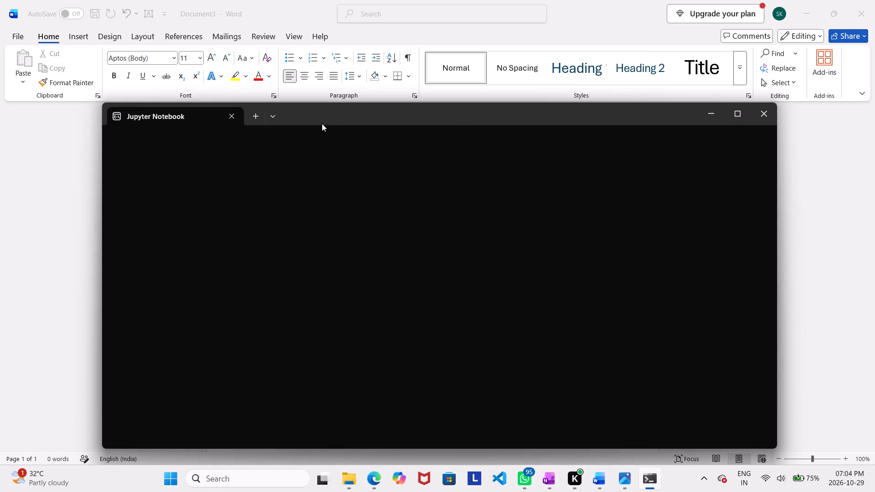
click(737, 111)
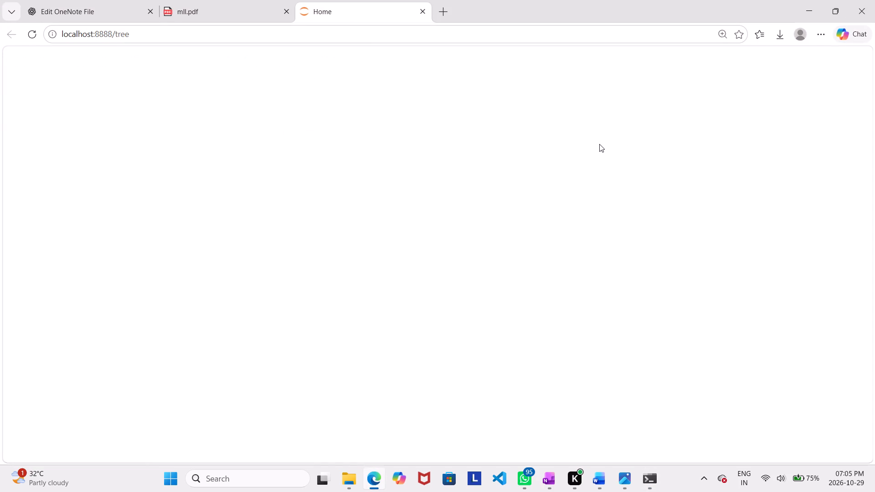
Open the MLEx.ipynb notebook from the Jupyter file list in Edge.
click(194, 10)
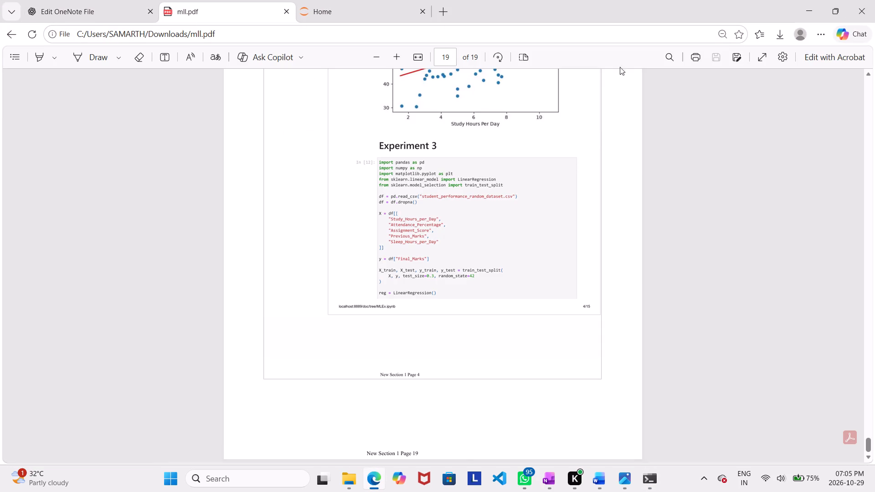
click(301, 0)
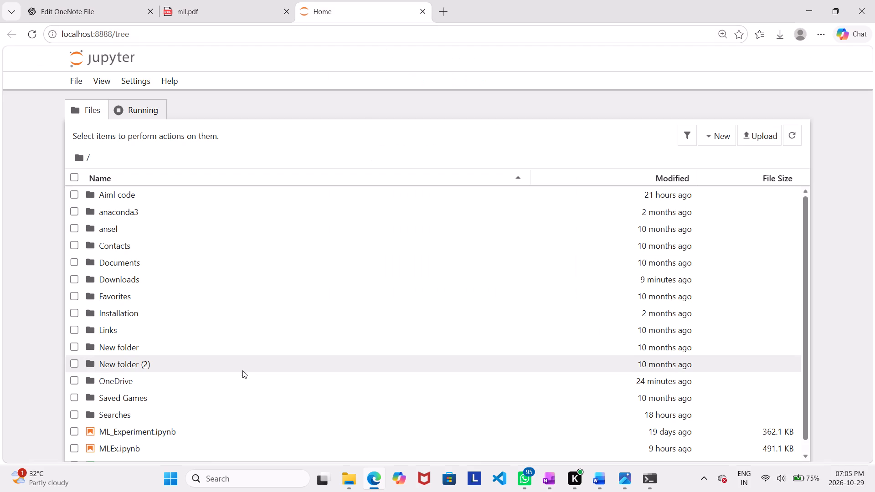
scroll(242, 375, down, 4)
double_click(211, 439)
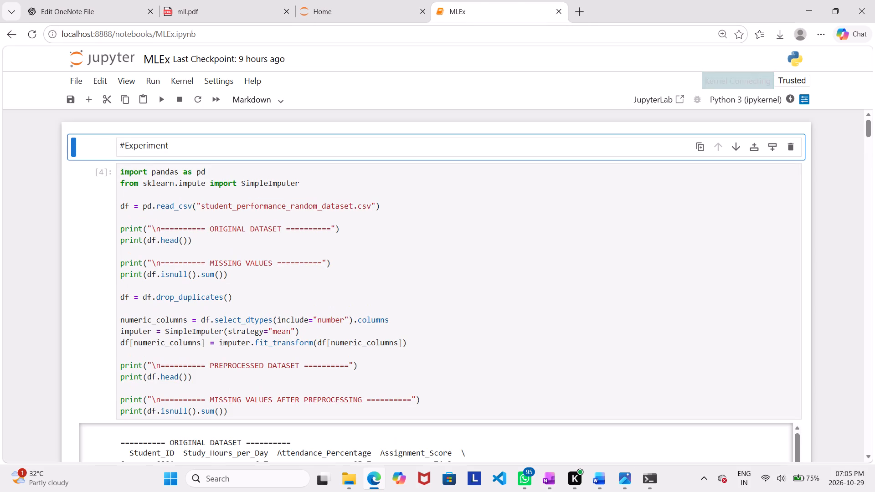
Review the first experiment's code and output and the Experiment 2 code and plot in the MLEx notebook.
scroll(287, 314, down, 12)
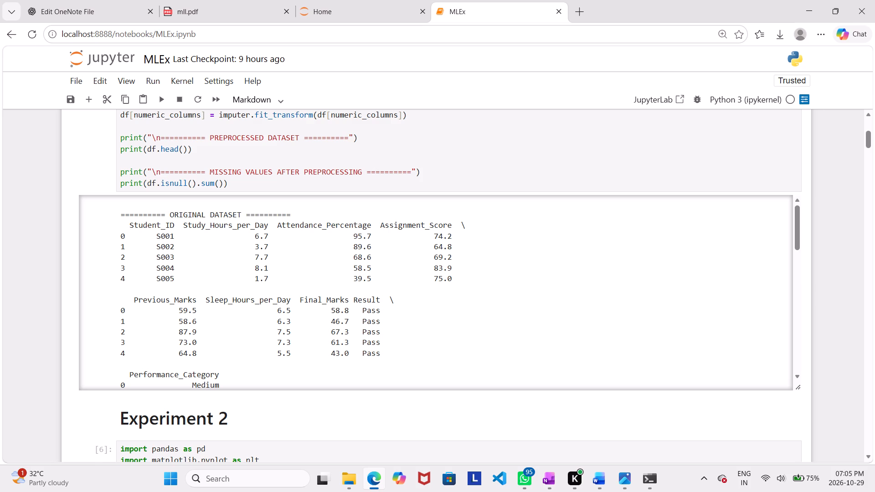
scroll(287, 314, down, 6)
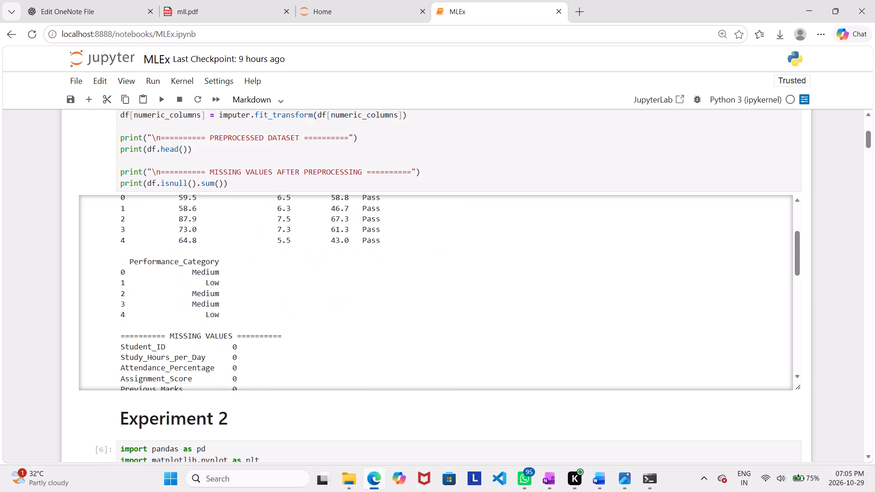
scroll(287, 314, down, 17)
scroll(287, 314, down, 4)
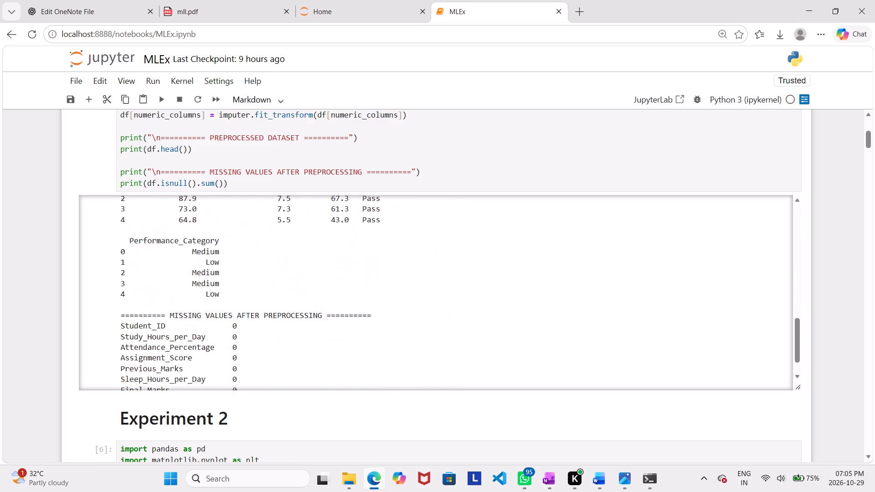
scroll(287, 314, down, 8)
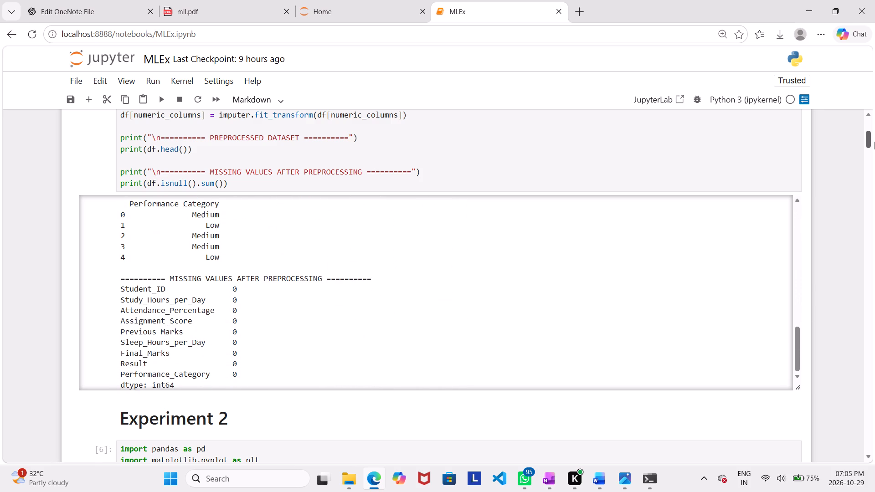
drag(870, 142, 870, 162)
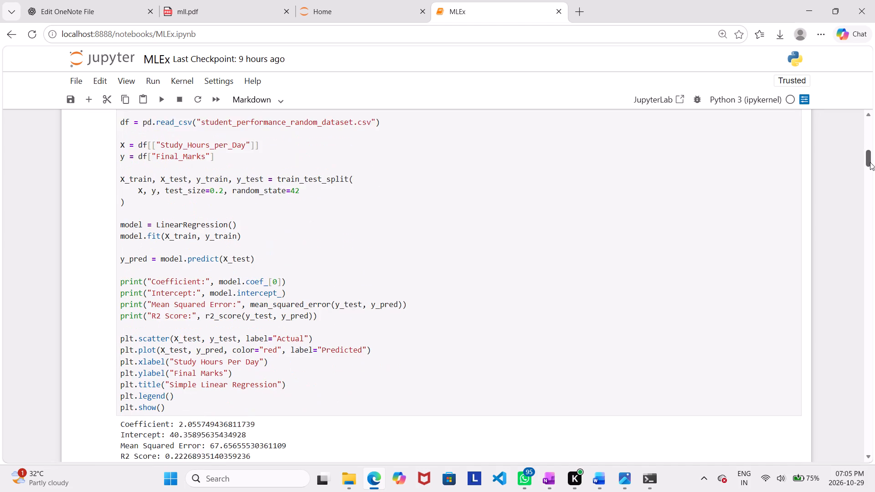
drag(870, 162, 869, 180)
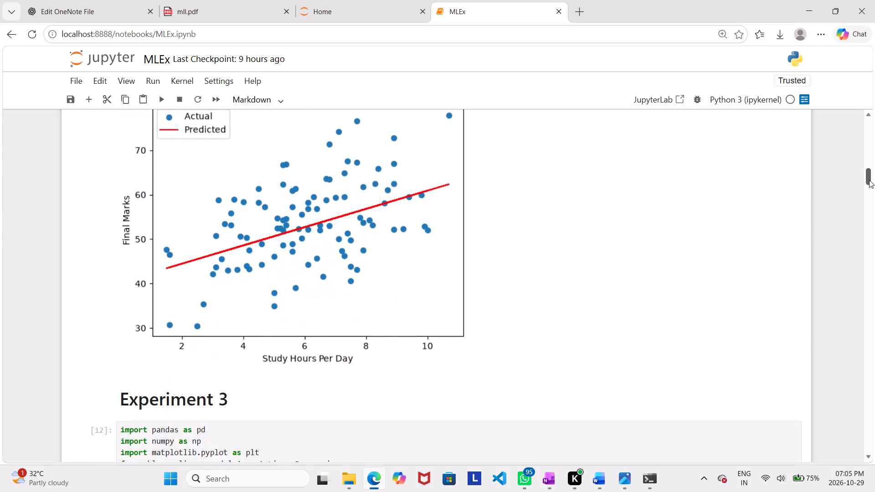
Capture a screenshot of the first experiment's full code cell, from the pandas import to the last print line.
drag(869, 180, 861, 115)
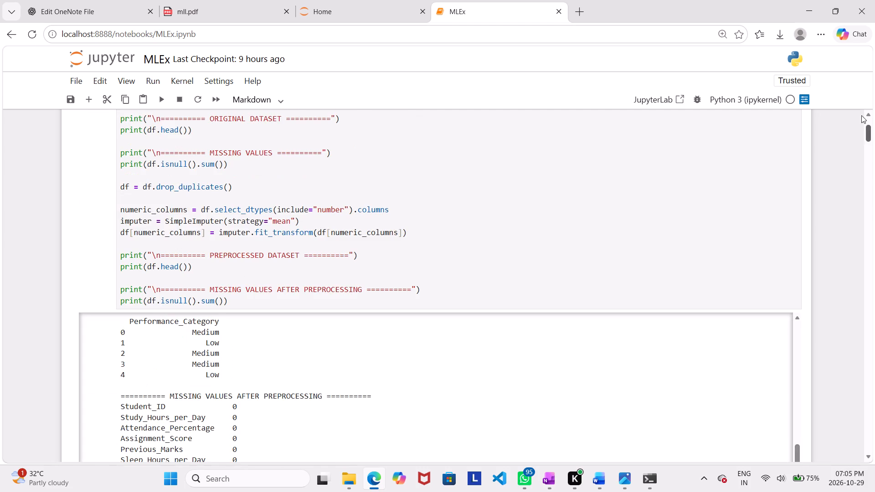
drag(861, 115, 861, 112)
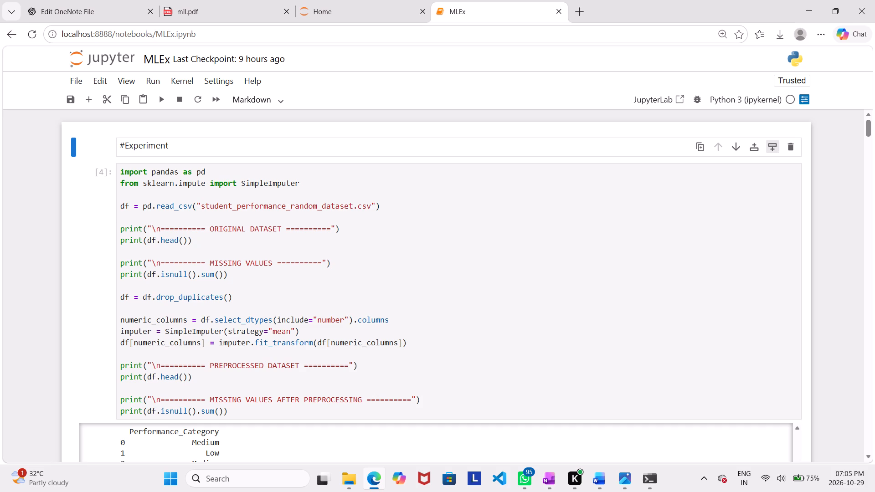
key(Print)
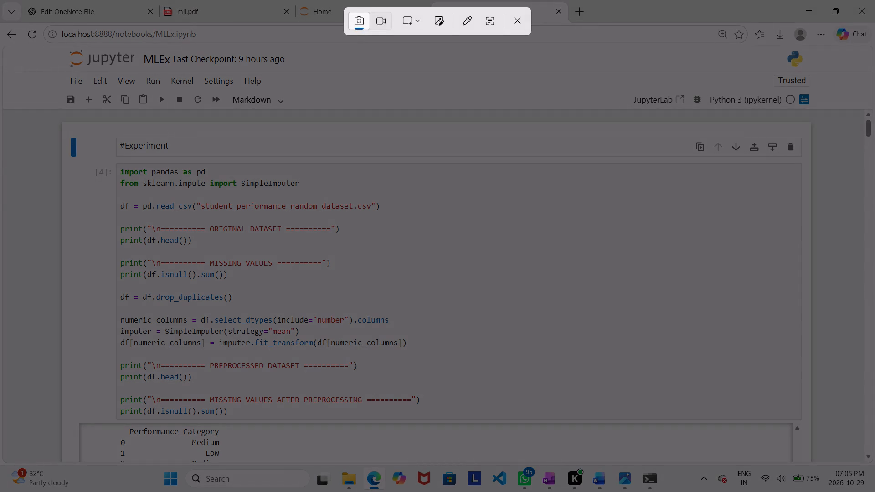
drag(117, 165, 317, 405)
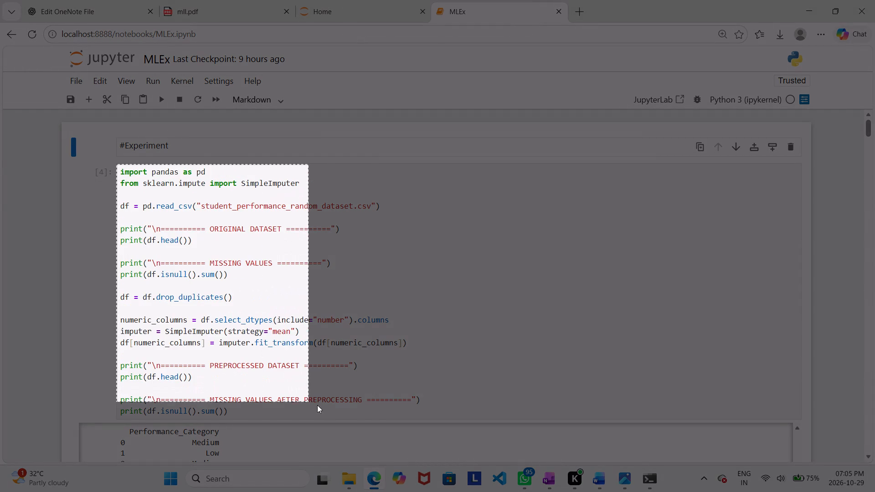
drag(317, 405, 457, 420)
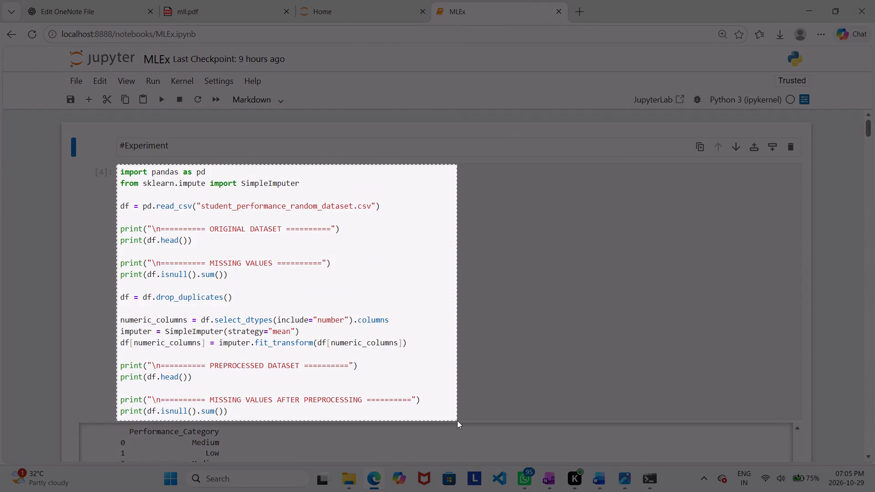
drag(457, 420, 465, 420)
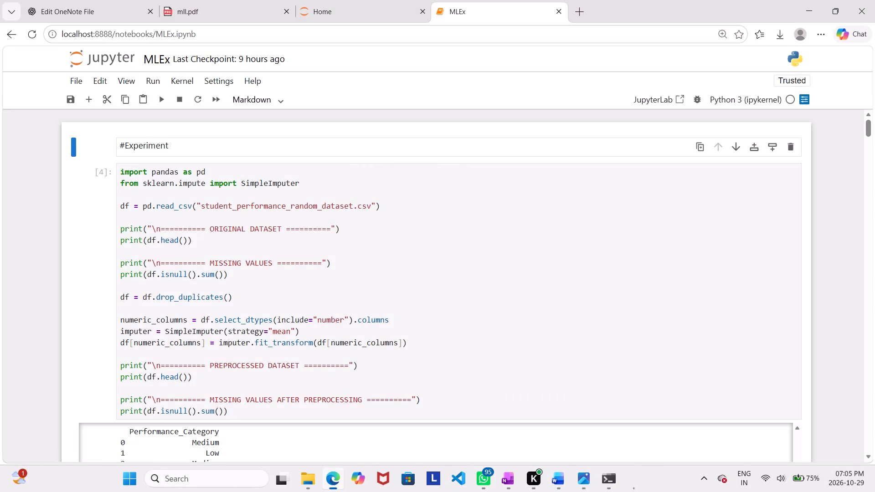
Capture a screenshot of the ORIGINAL DATASET output, including the Previous_Marks to Result table below it.
scroll(466, 409, down, 12)
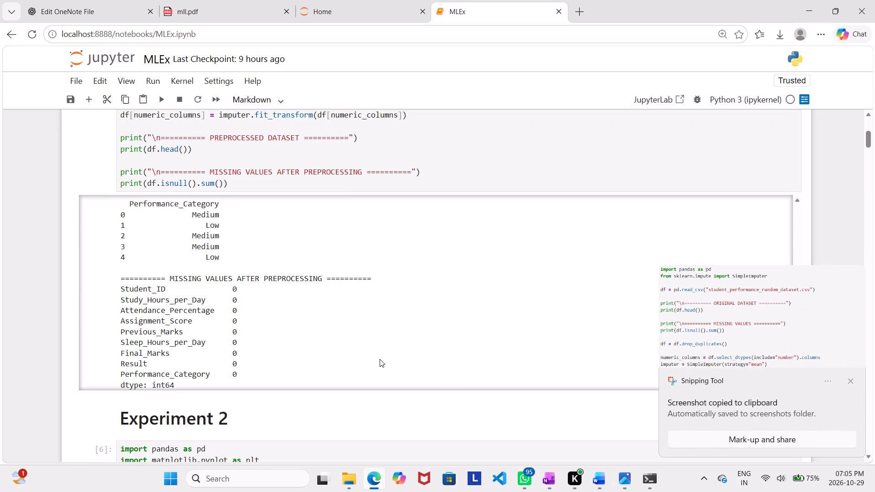
scroll(380, 359, down, 1)
scroll(379, 358, up, 8)
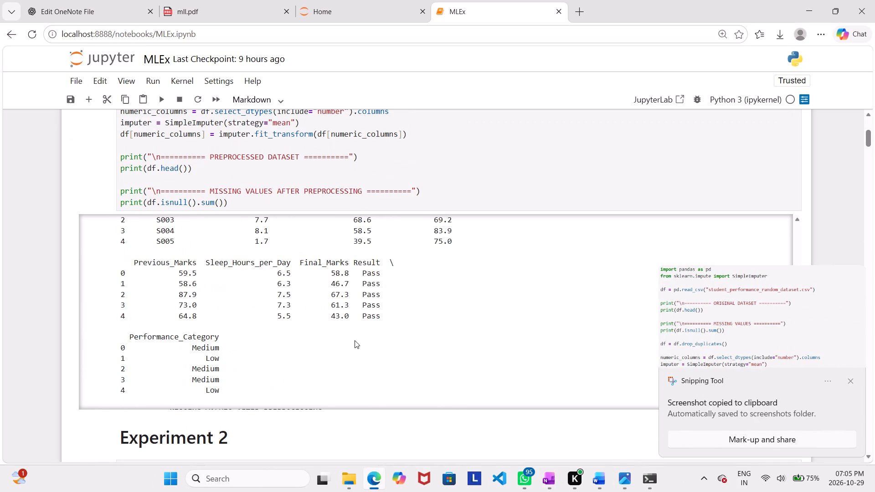
scroll(355, 340, up, 20)
scroll(355, 340, up, 5)
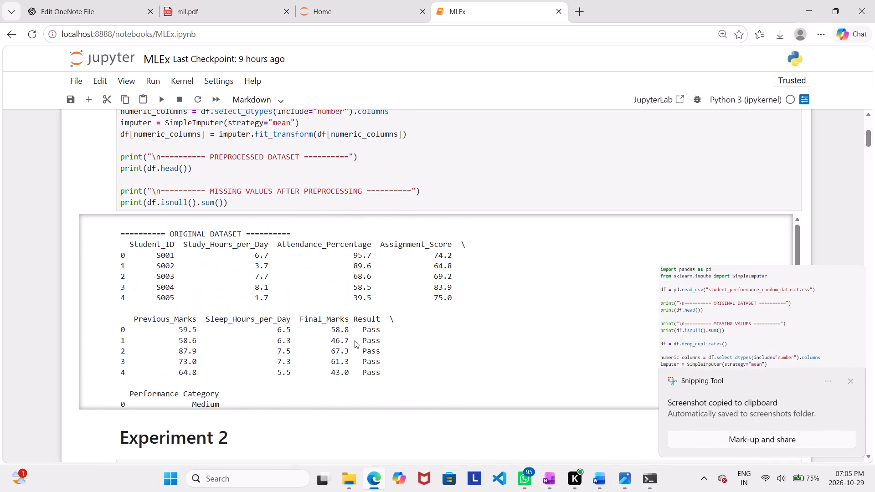
scroll(355, 340, up, 6)
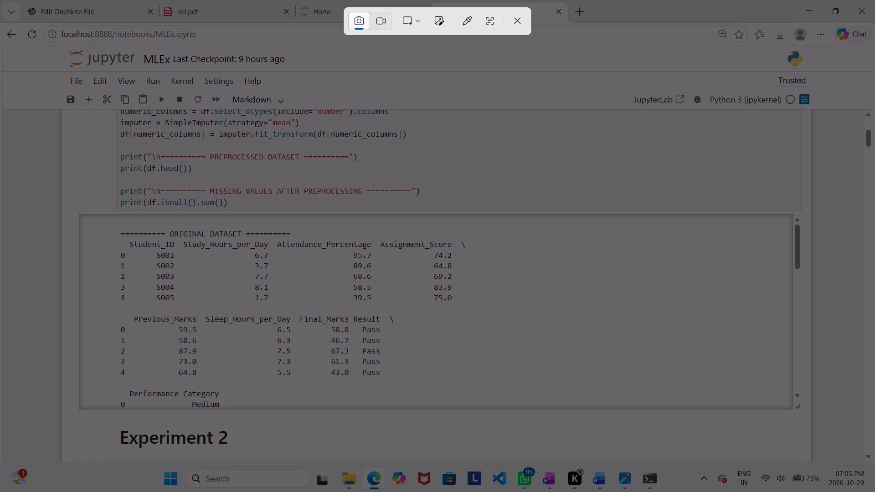
drag(109, 225, 399, 389)
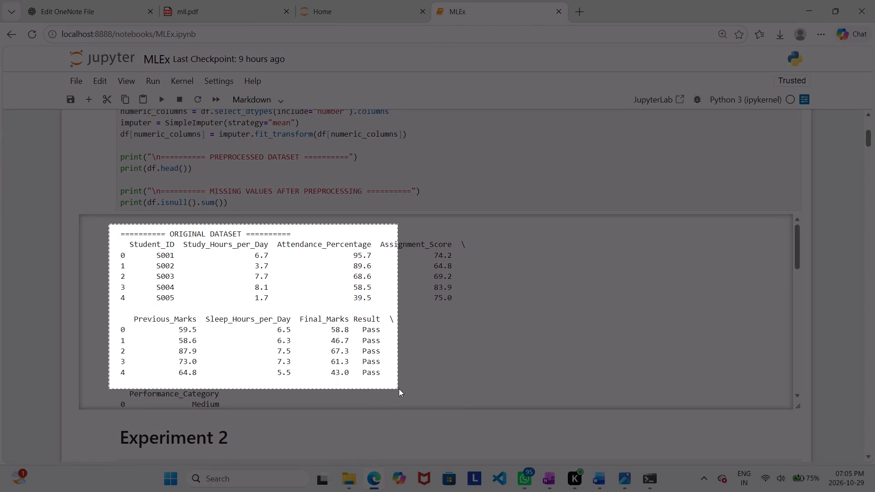
drag(399, 389, 489, 380)
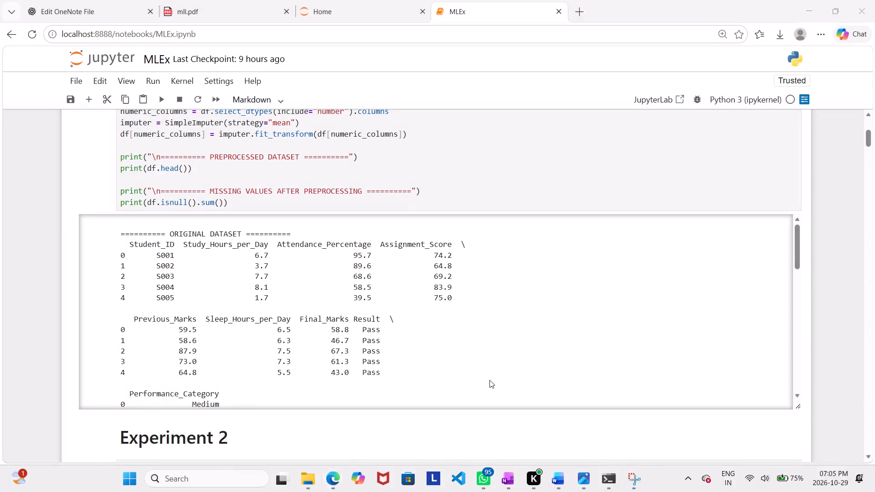
Capture a screenshot of the Performance_Category output that follows the original dataset tables.
scroll(489, 380, down, 9)
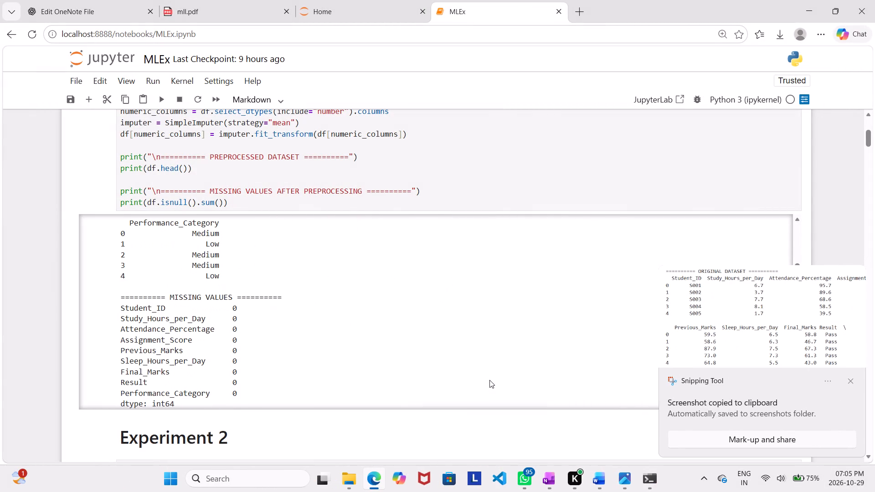
scroll(489, 380, up, 2)
key(Print)
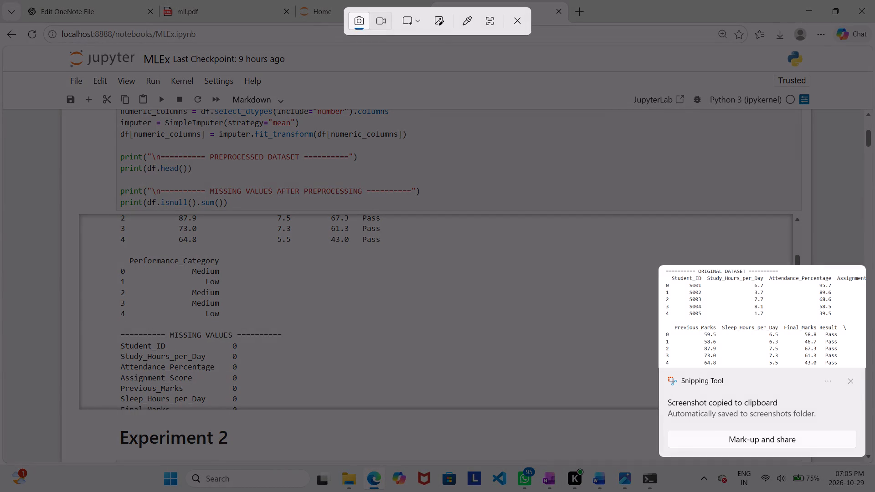
drag(115, 251, 241, 325)
Capture a screenshot of the MISSING VALUES output block, down to its dtype line.
scroll(241, 325, down, 4)
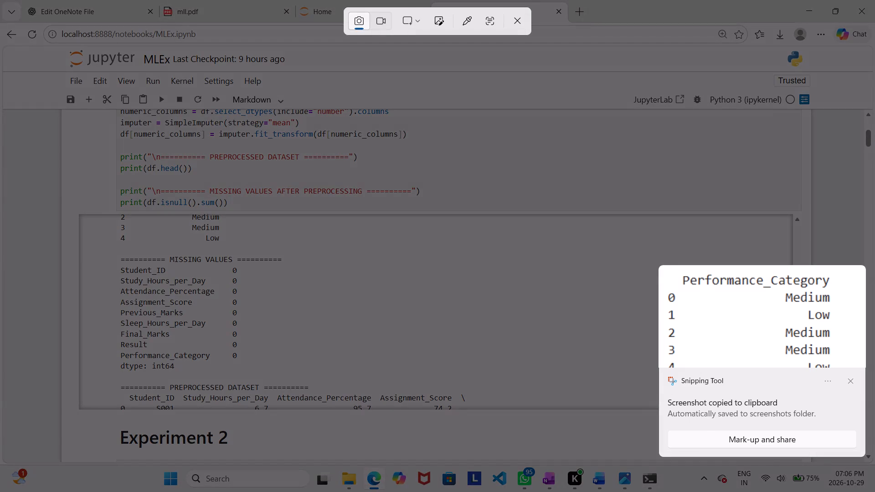
drag(114, 253, 282, 376)
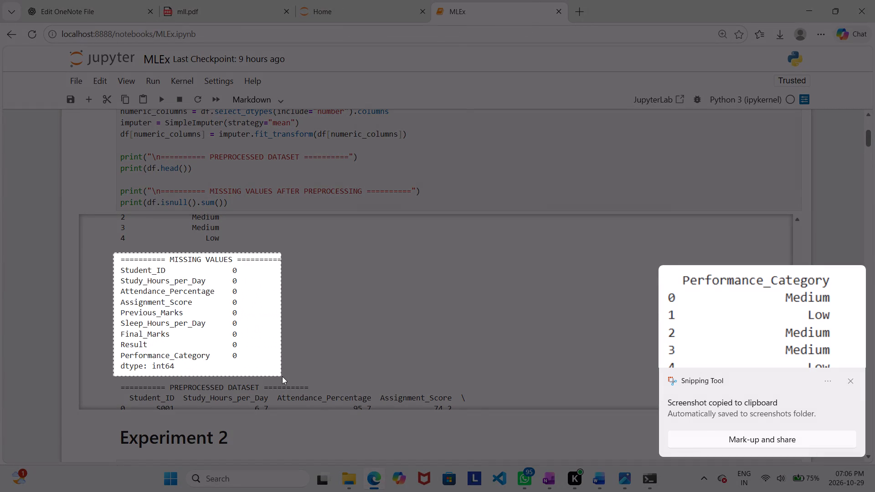
drag(282, 376, 293, 376)
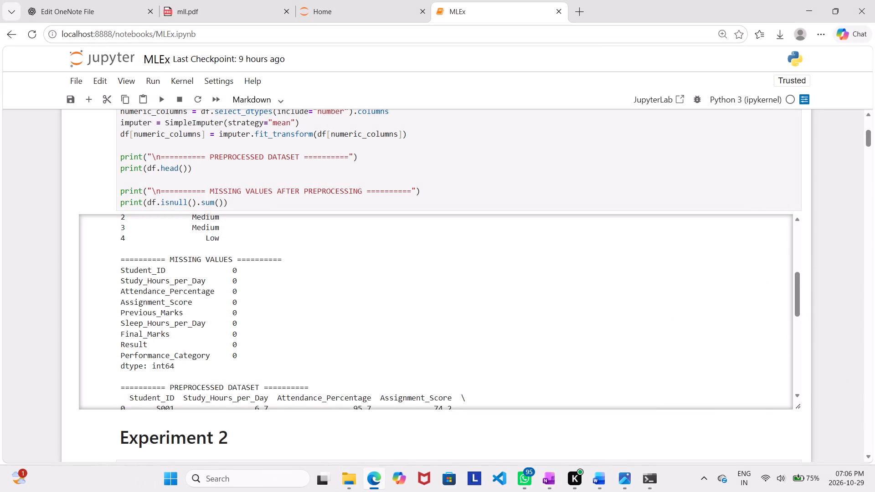
Capture a screenshot of the PREPROCESSED DATASET output, including the Previous_Marks to Result table below it.
scroll(306, 380, down, 8)
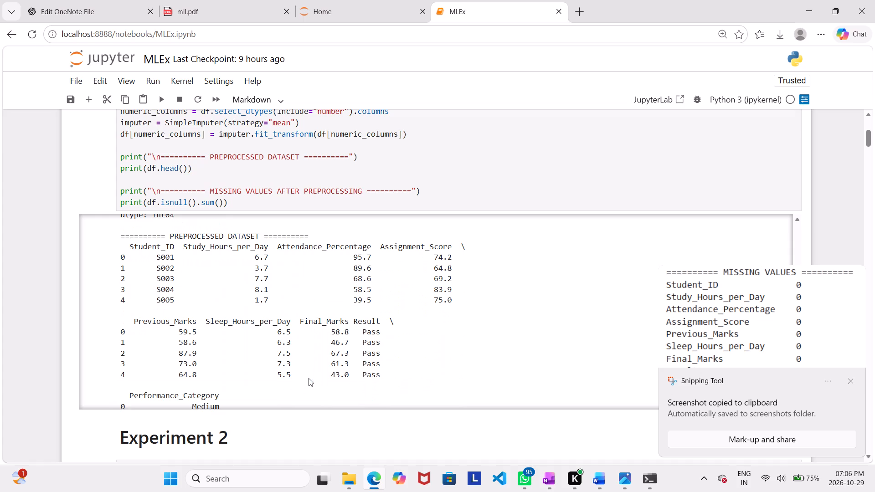
drag(112, 224, 199, 333)
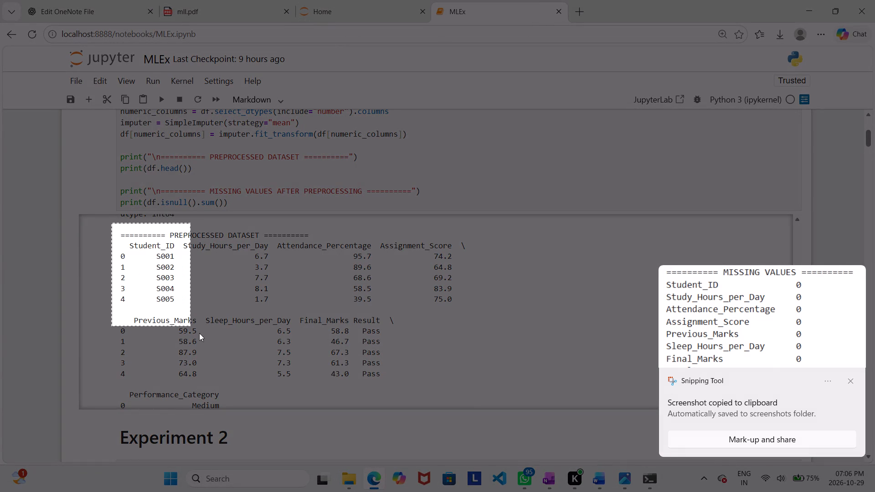
drag(199, 333, 477, 387)
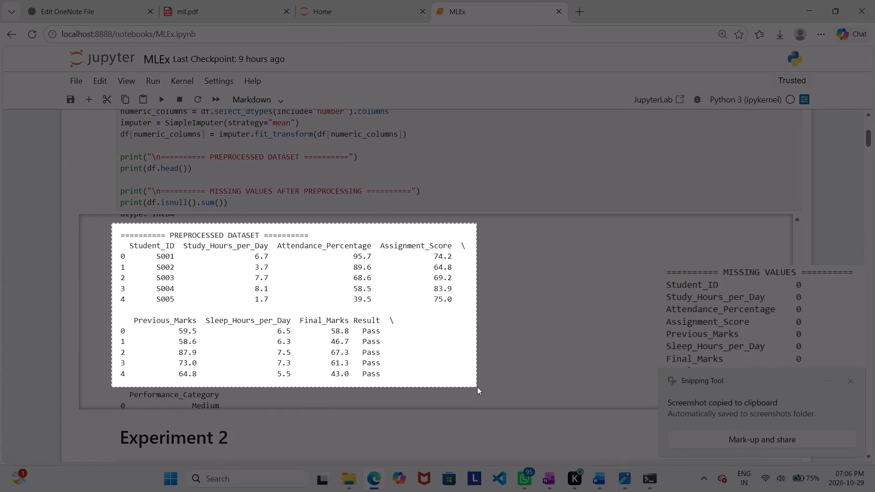
drag(477, 387, 479, 387)
scroll(476, 387, down, 8)
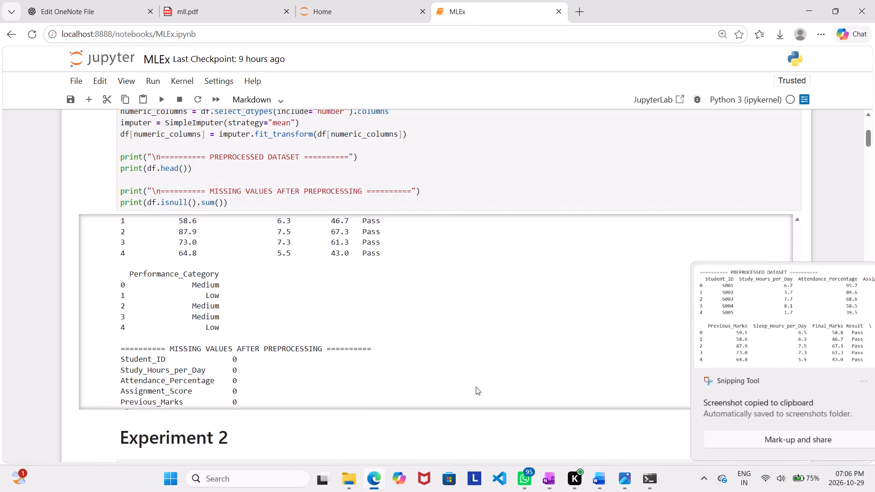
scroll(476, 387, down, 7)
scroll(344, 250, down, 3)
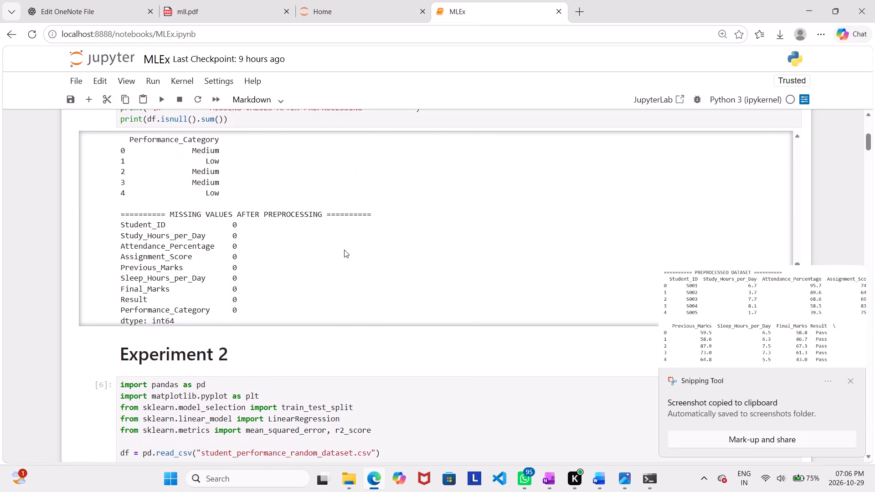
scroll(344, 250, up, 3)
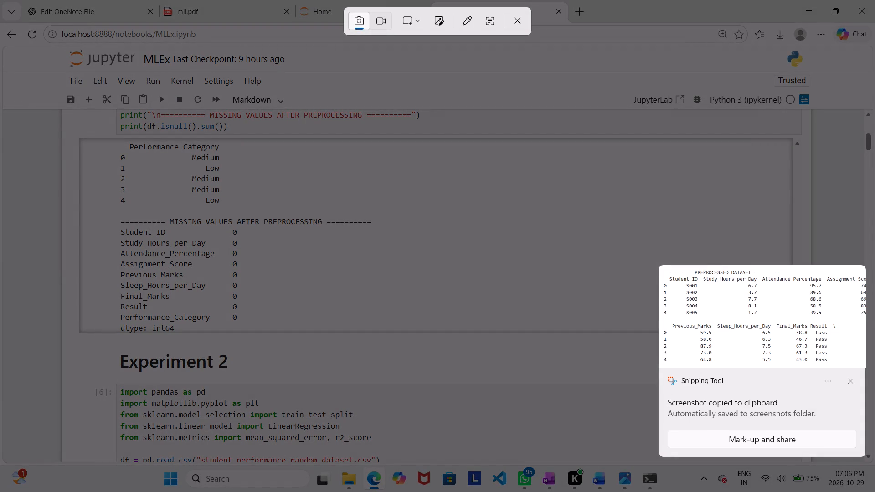
drag(108, 142, 304, 319)
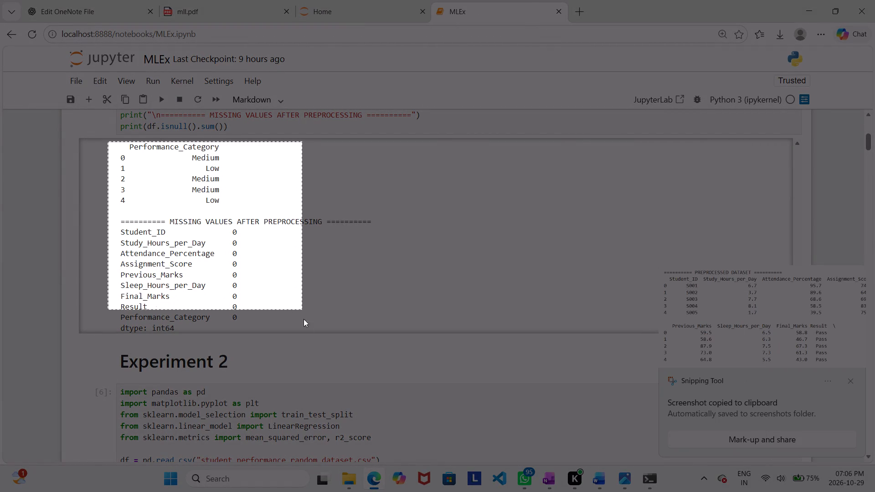
drag(304, 319, 352, 336)
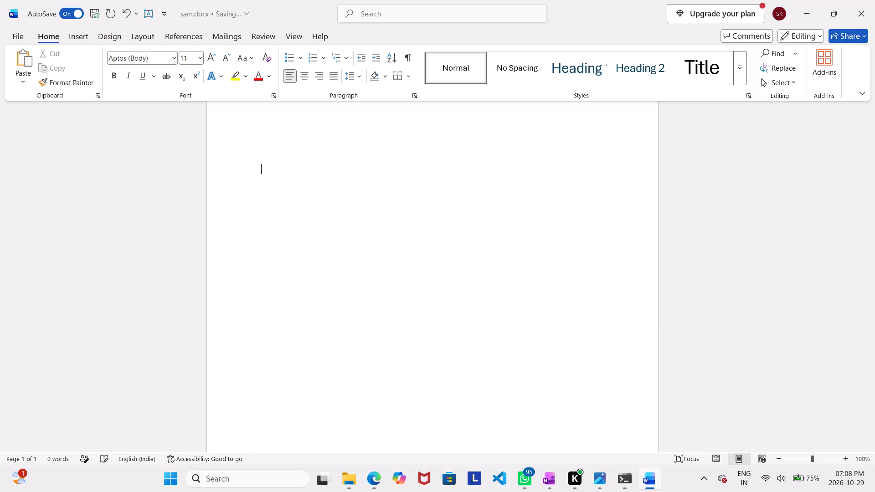
key(Return)
key(Return)
key(Return)
key(Return)
key(Return)
key(Return)
key(Return)
key(Return)
key(Return)
key(Return)
key(Return)
key(Return)
key(Return)
key(Return)
key(Return)
key(Return)
key(Return)
key(Return)
key(Return)
key(Return)
key(Return)
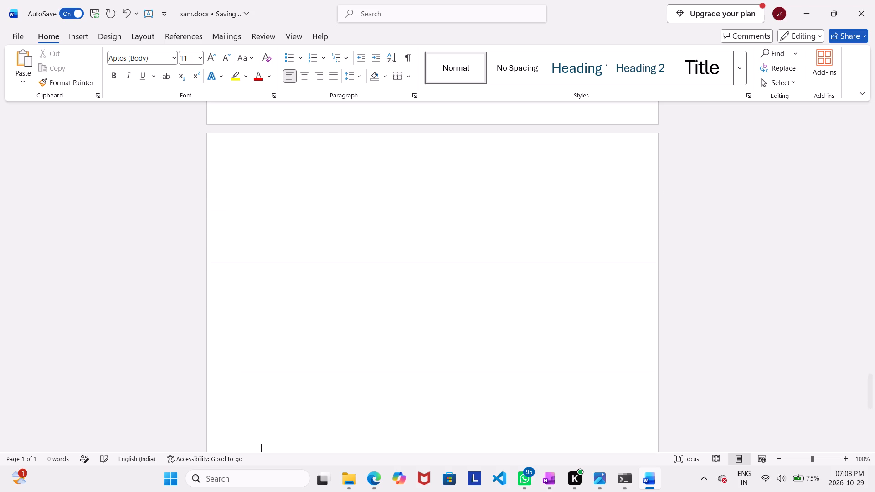
key(Return)
key(Return)
key(Return)
key(Return)
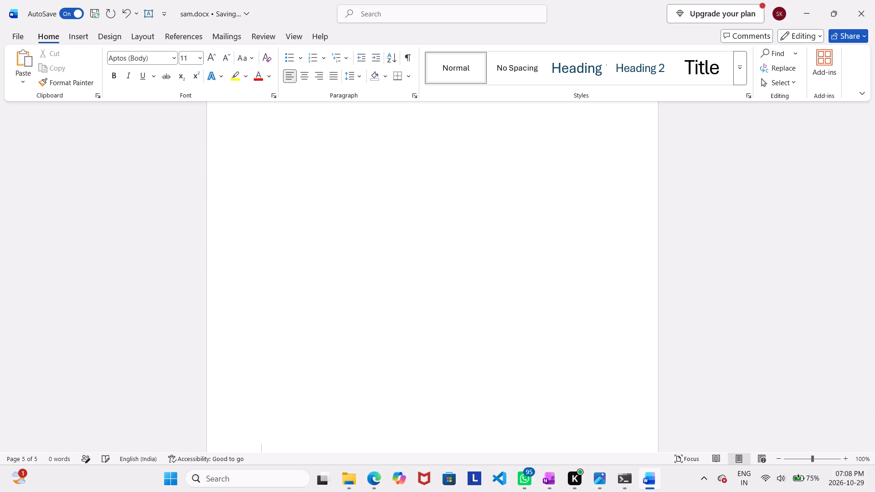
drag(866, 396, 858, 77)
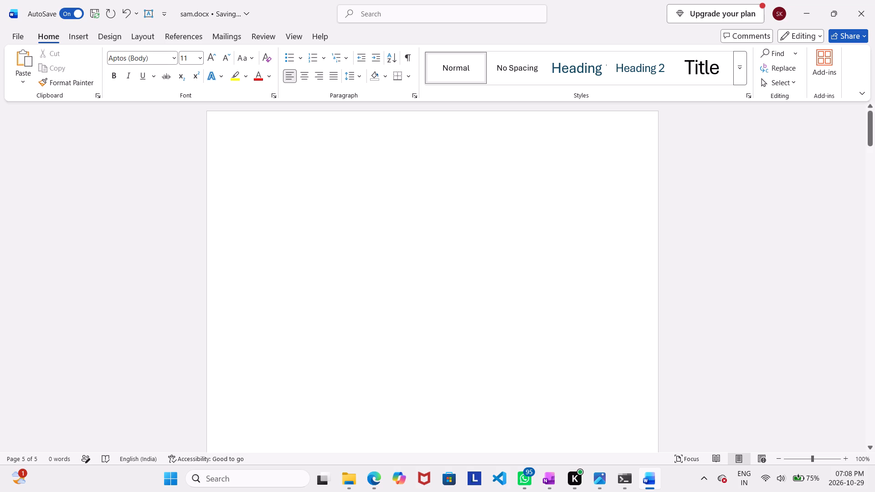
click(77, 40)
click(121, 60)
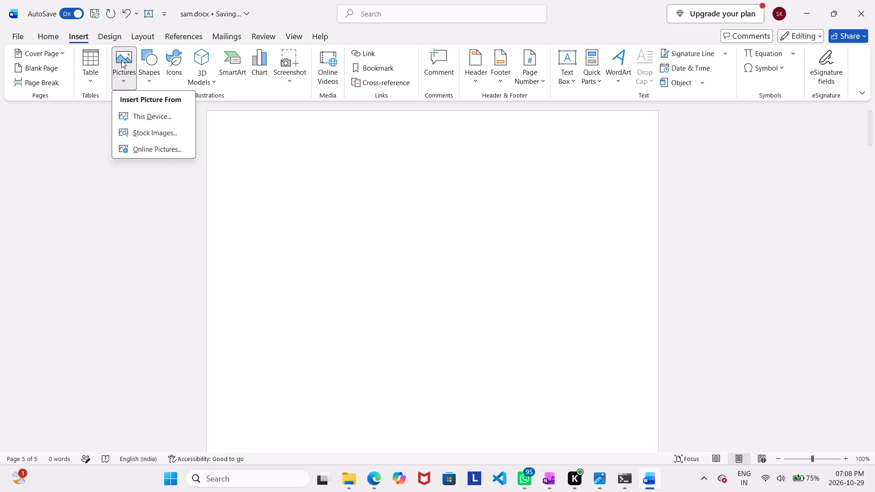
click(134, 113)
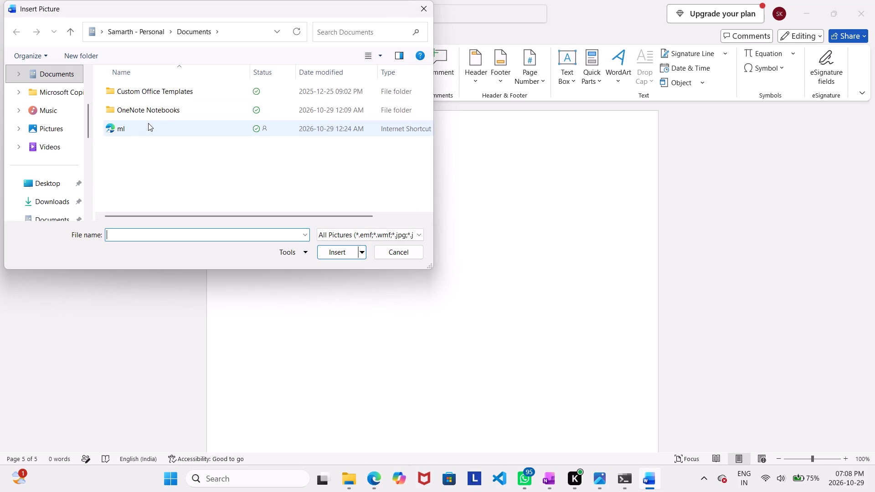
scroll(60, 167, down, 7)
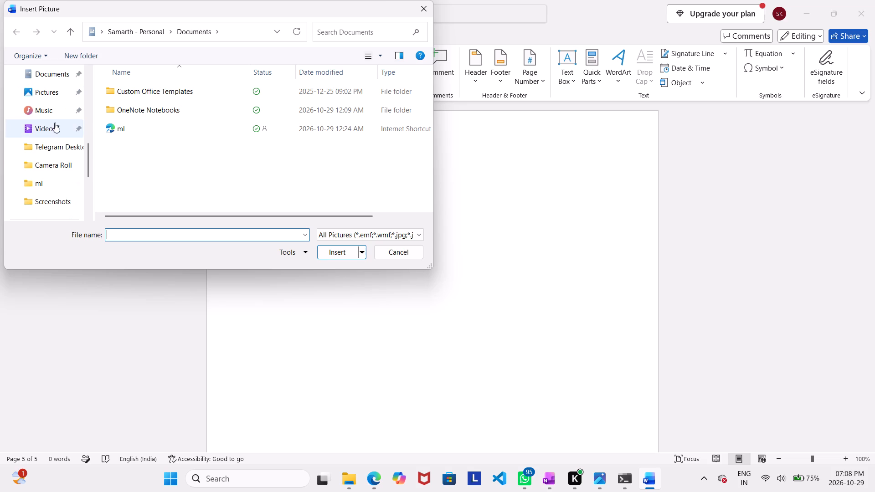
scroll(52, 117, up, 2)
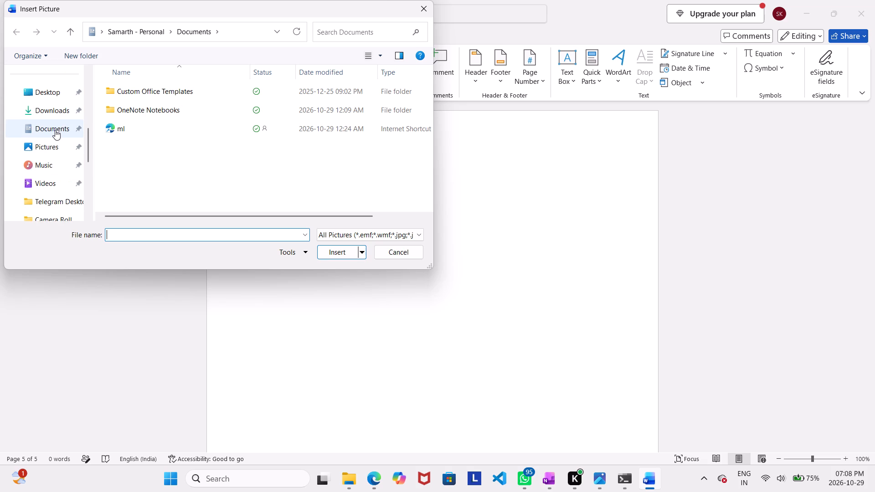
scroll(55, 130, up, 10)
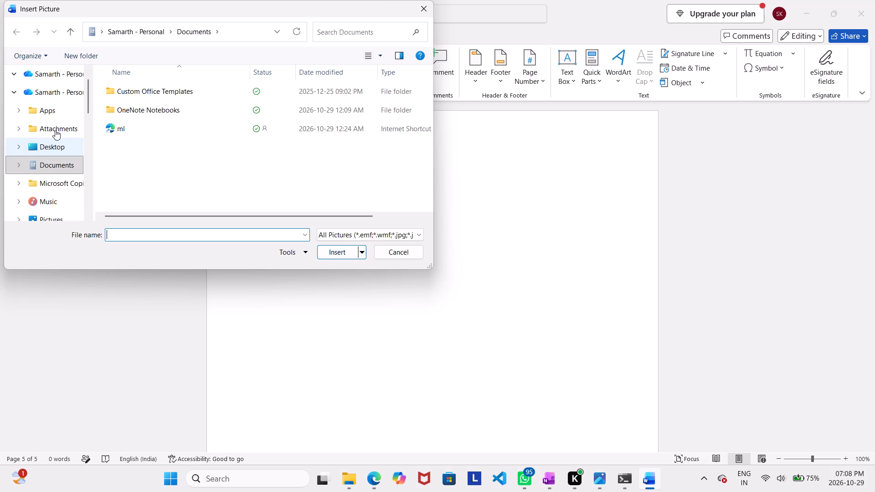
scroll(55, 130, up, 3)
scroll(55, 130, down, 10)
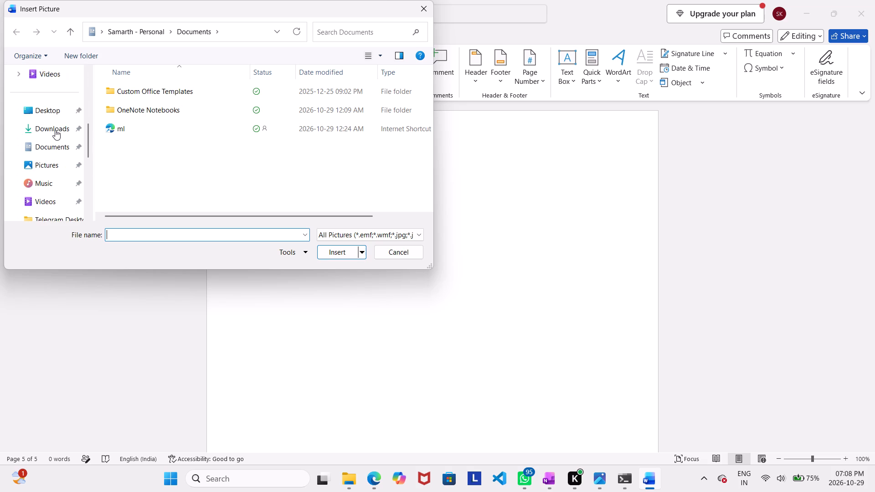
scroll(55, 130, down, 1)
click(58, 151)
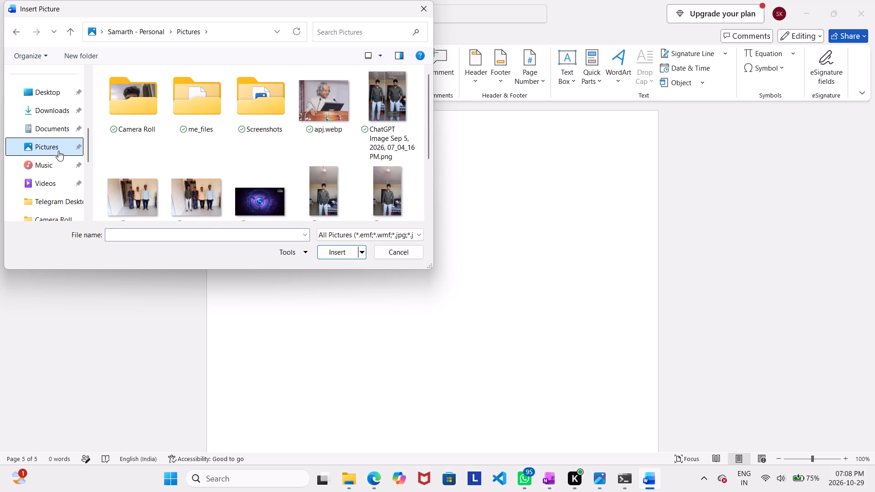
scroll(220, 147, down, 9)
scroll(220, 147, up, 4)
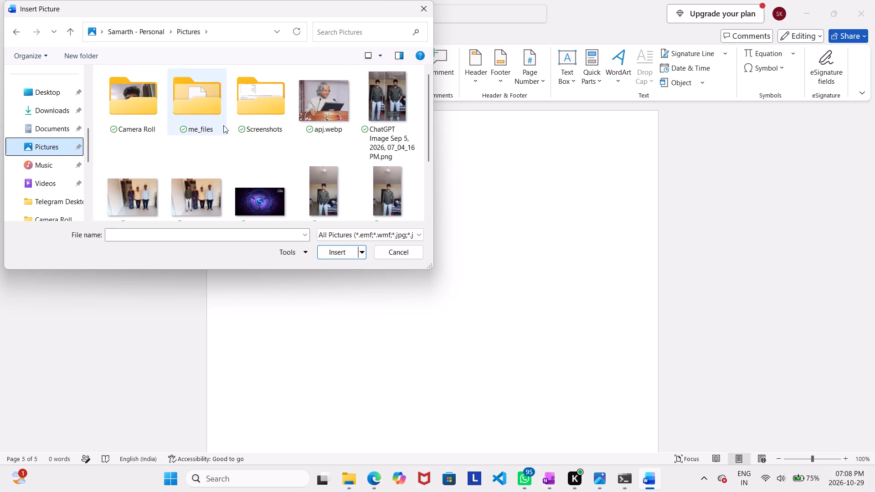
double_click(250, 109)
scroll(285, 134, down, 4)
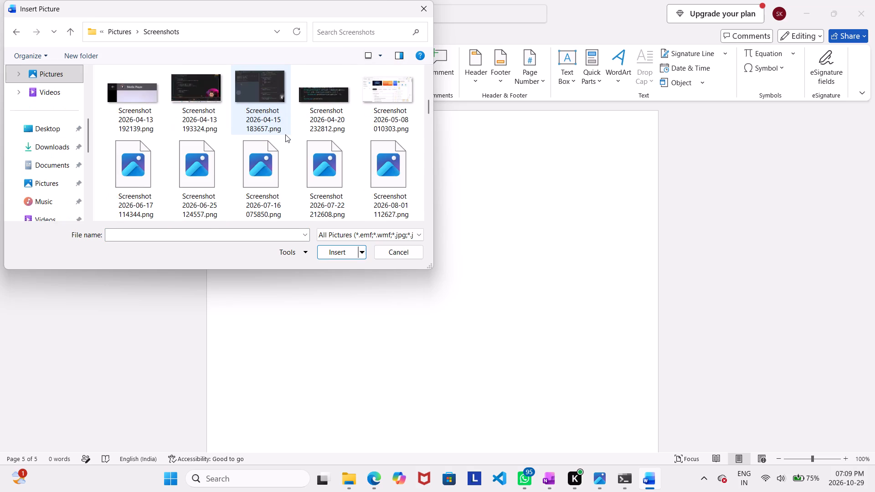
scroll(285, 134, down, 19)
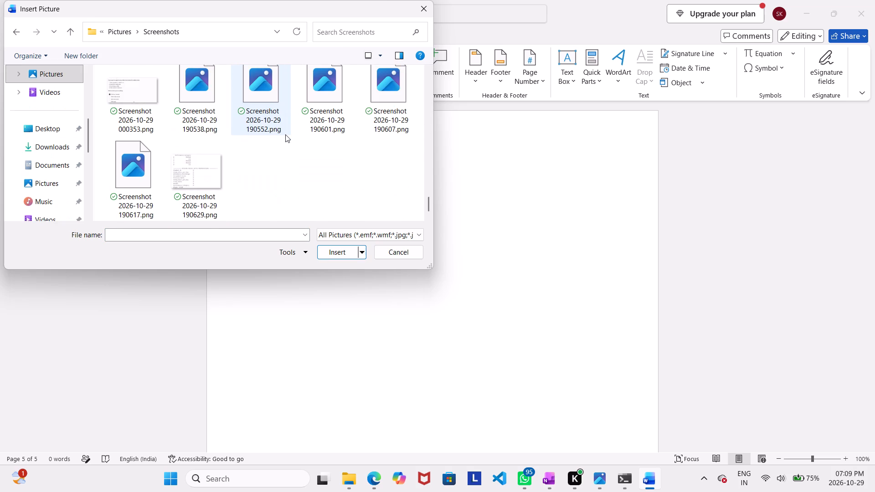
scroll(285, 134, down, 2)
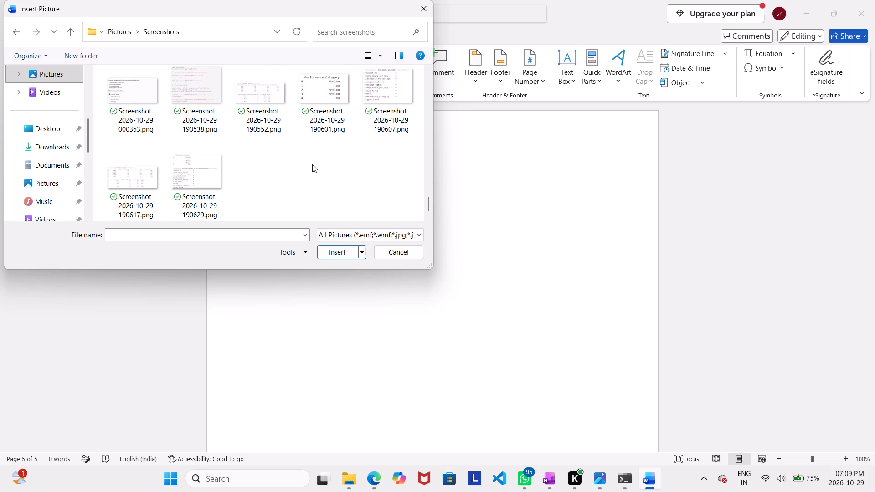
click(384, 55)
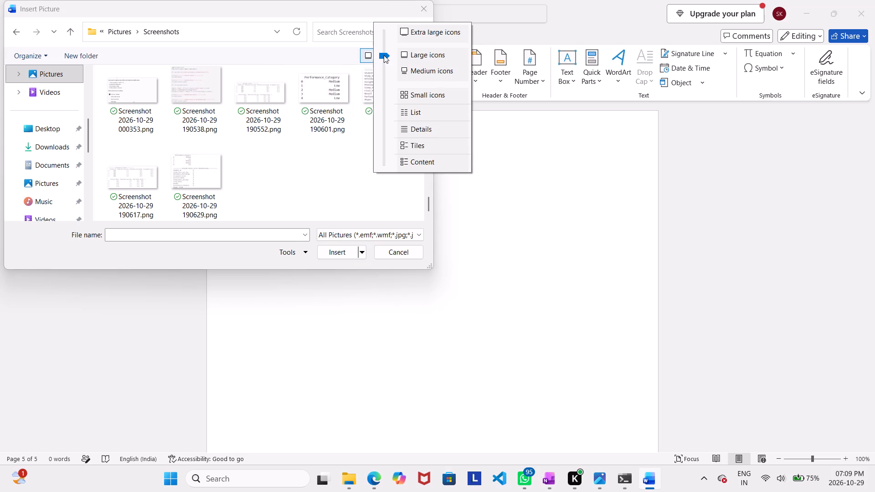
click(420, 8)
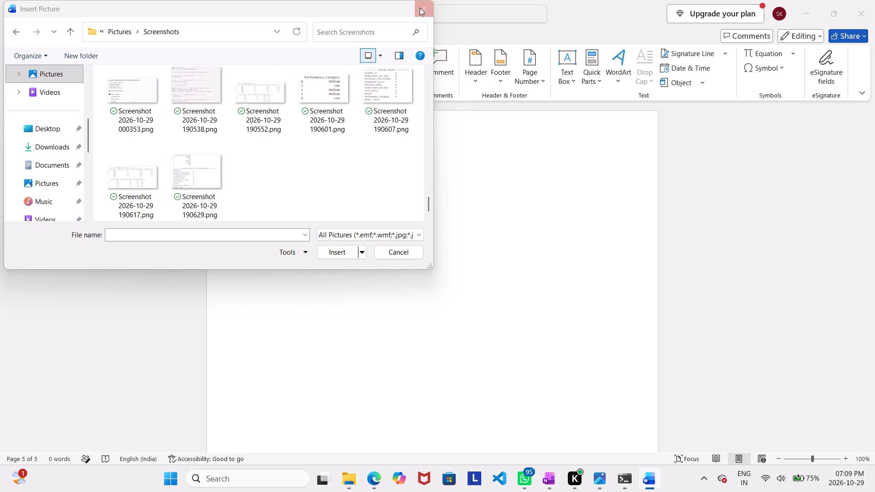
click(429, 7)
Minimize the Word document and open the Screenshots folder inside Pictures in File Explorer.
click(815, 8)
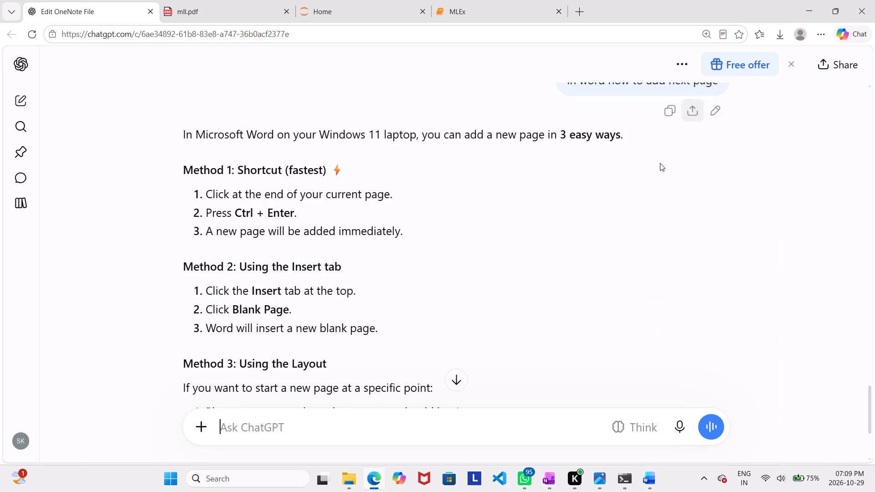
click(350, 487)
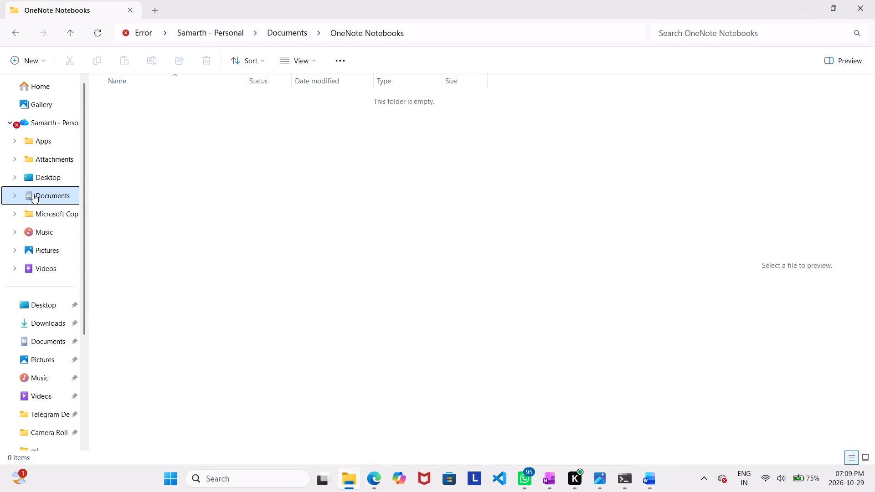
click(55, 250)
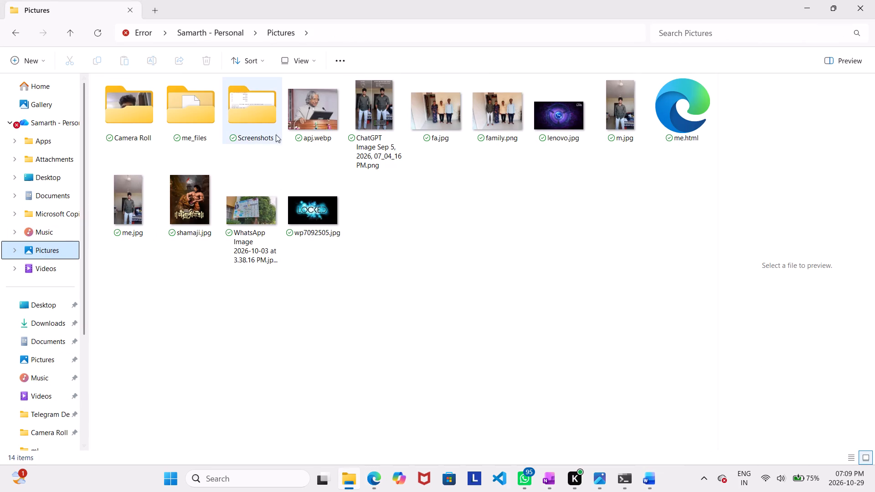
double_click(257, 123)
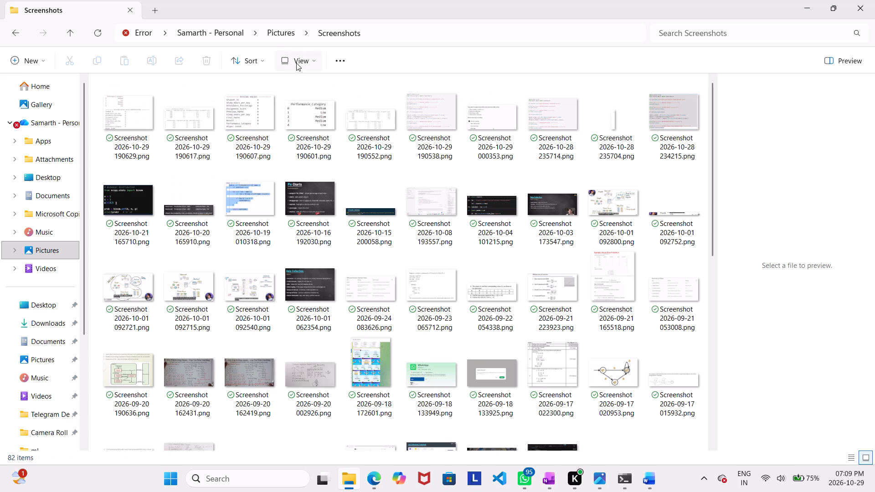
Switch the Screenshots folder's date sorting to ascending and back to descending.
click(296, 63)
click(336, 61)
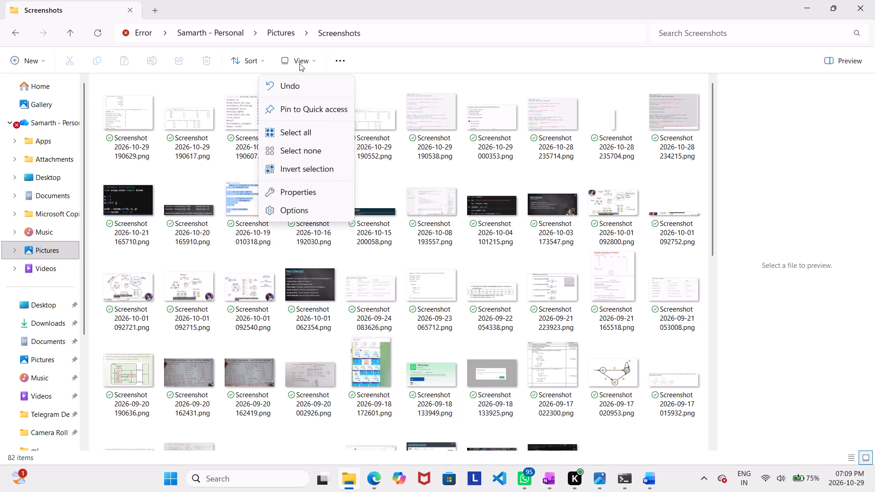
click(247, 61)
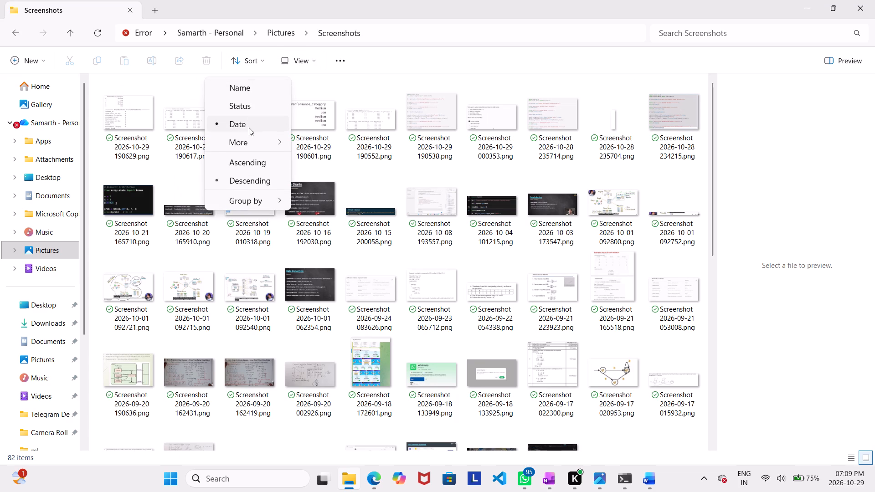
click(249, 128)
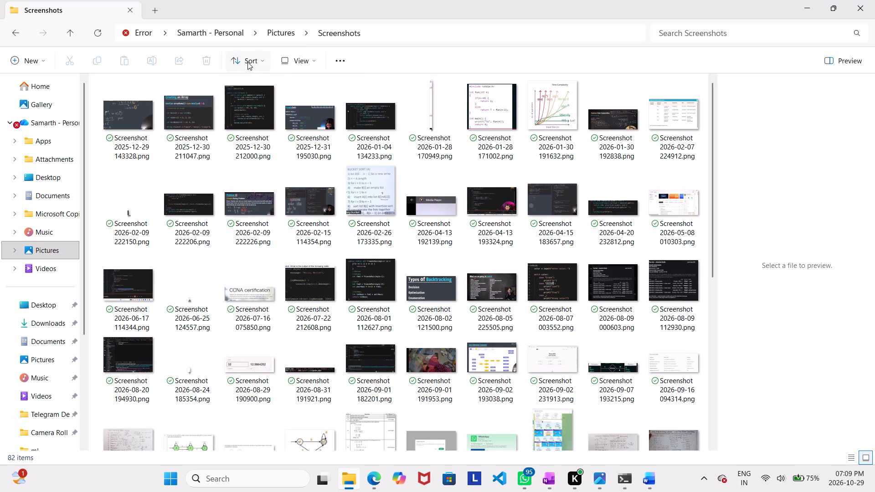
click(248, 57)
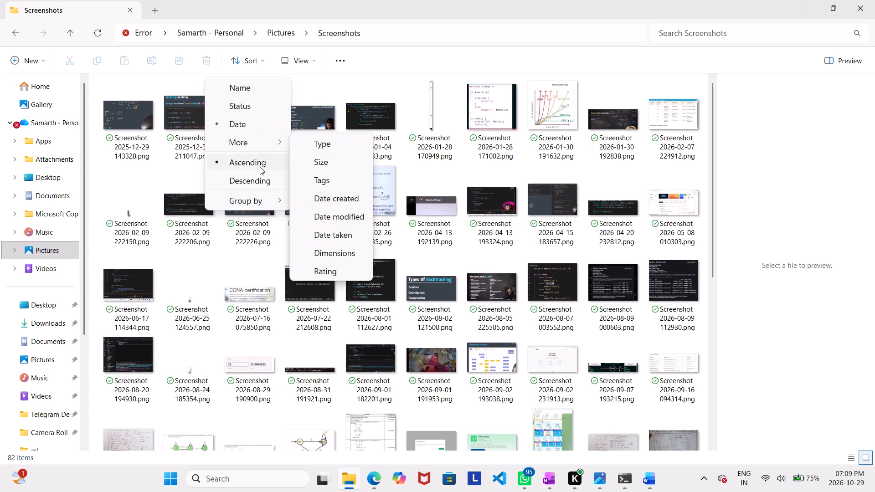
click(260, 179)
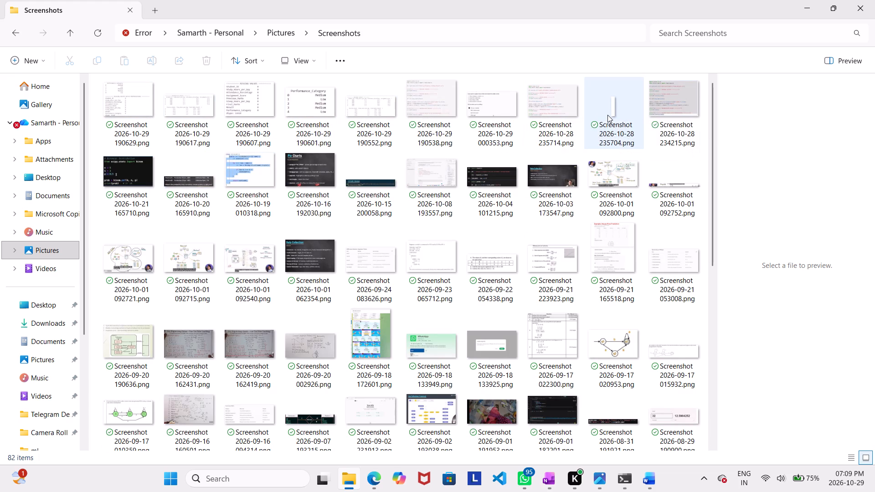
View Screenshot 2026-10-28 235714.png and Screenshot 2026-10-29 000353.png, and delete the 235714 code screenshot from the Screenshots folder.
double_click(568, 115)
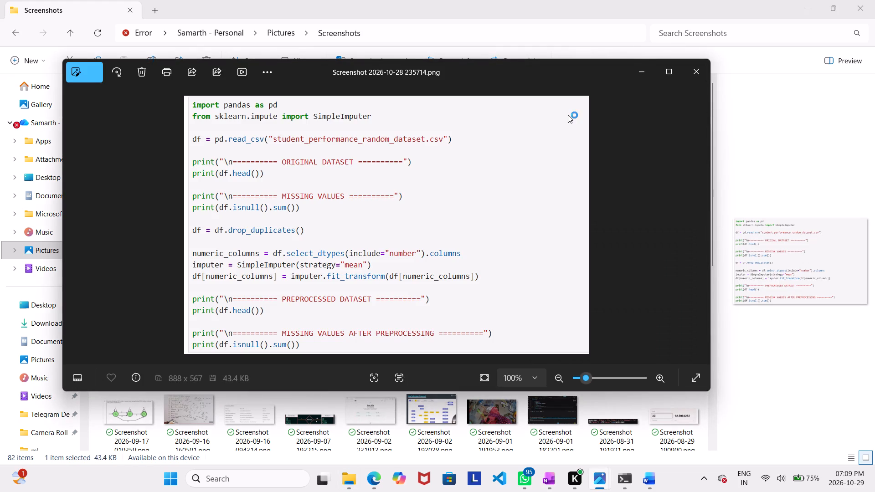
click(639, 71)
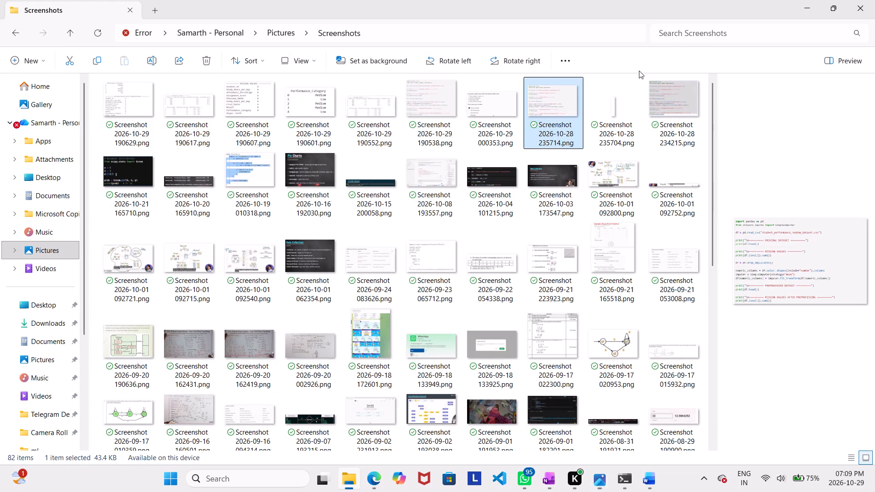
double_click(482, 118)
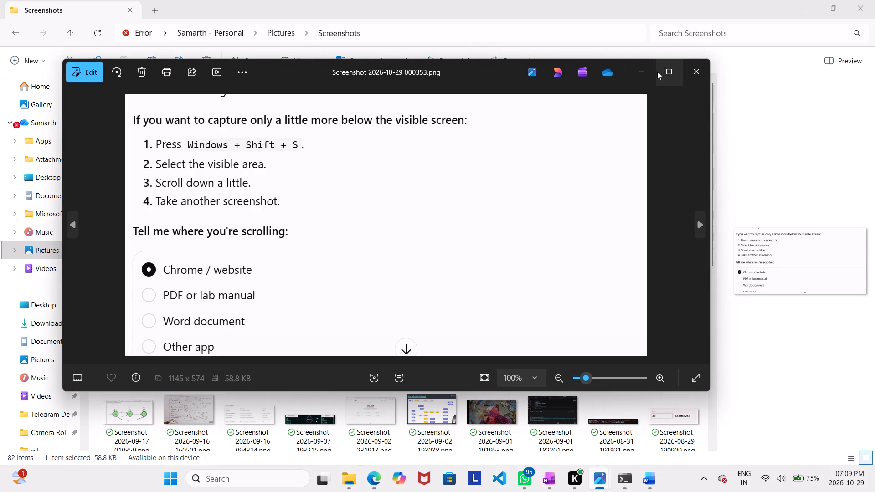
click(638, 70)
right_click(558, 103)
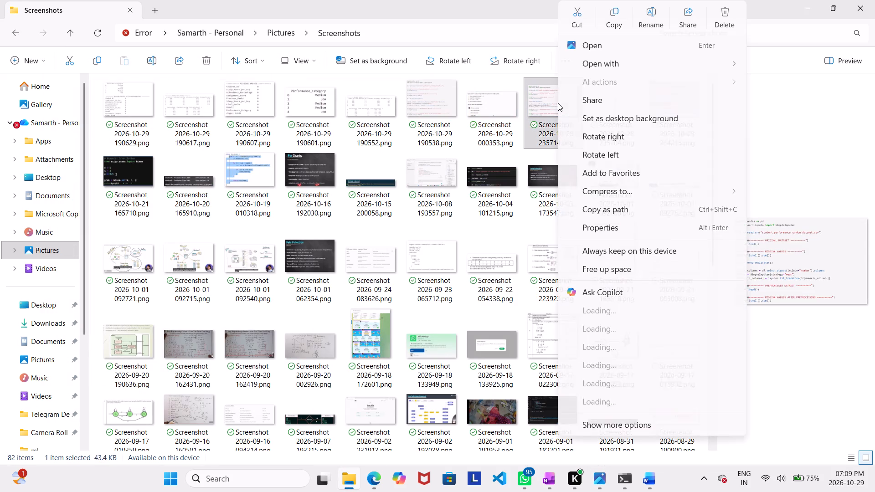
click(722, 9)
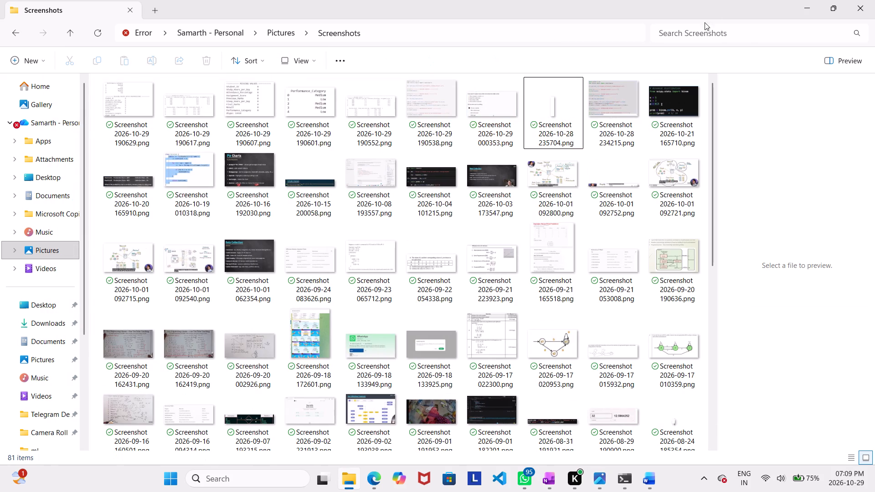
Delete Screenshot 2026-10-29 000353.png from the Screenshots folder.
click(550, 98)
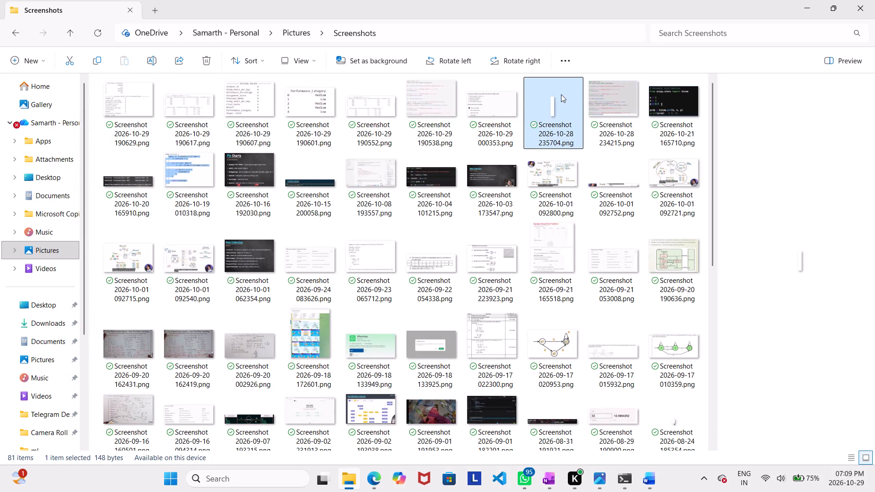
click(499, 109)
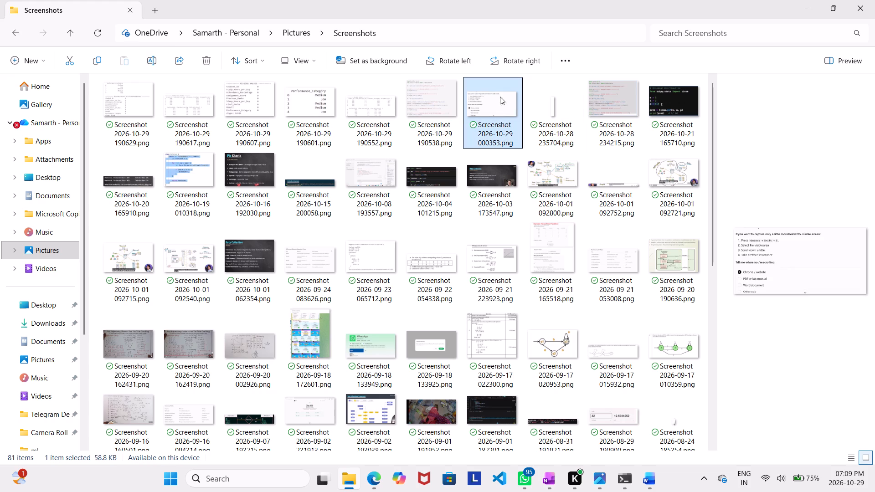
right_click(497, 97)
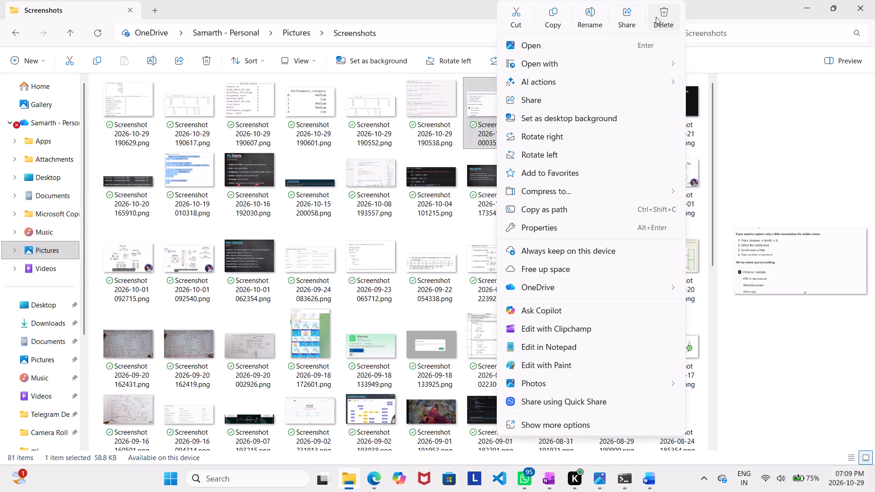
click(656, 17)
View Screenshot 2026-10-29 190538.png and Screenshot 2026-10-29 190552.png to check the notebook code and its original-dataset output.
double_click(446, 101)
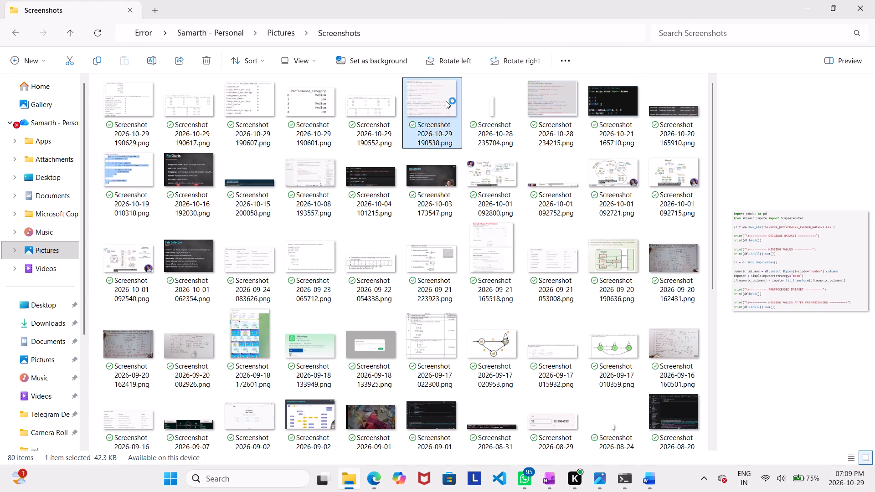
click(646, 70)
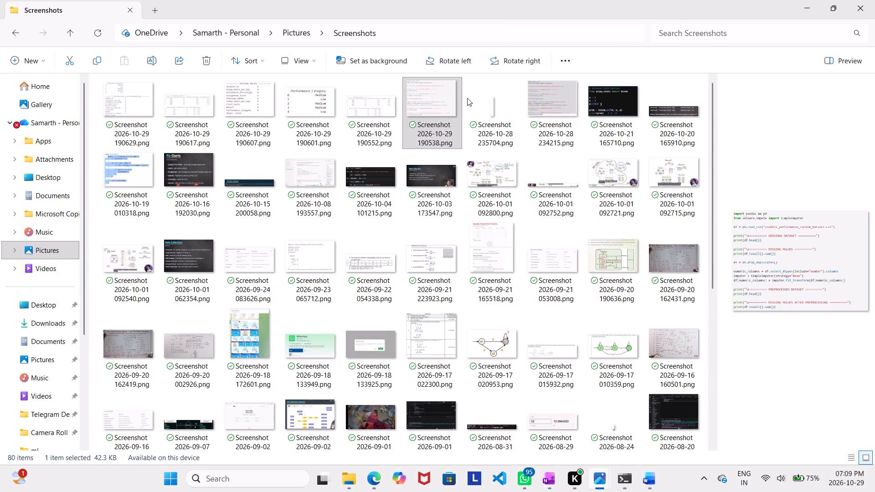
double_click(385, 107)
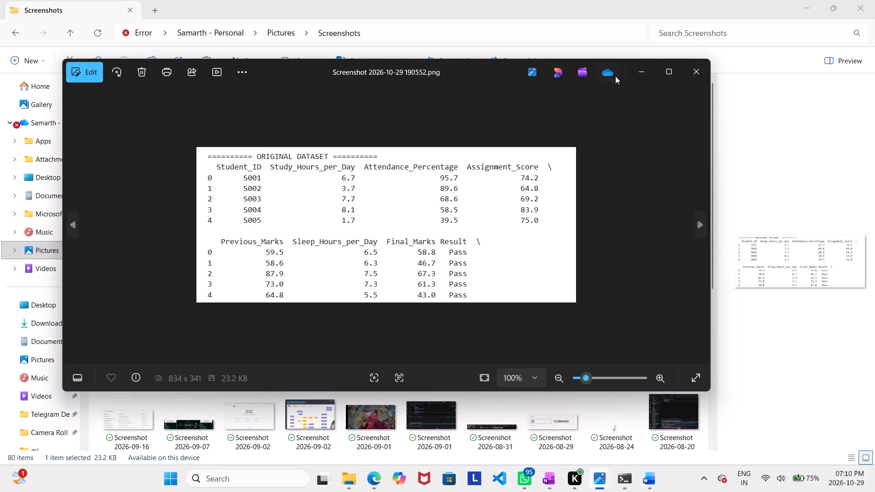
click(639, 69)
drag(420, 121, 394, 124)
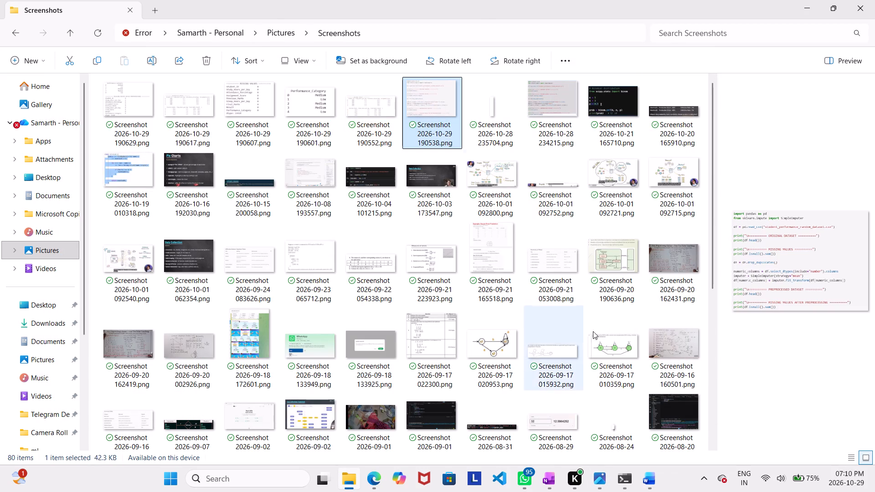
Switch to Word, start inserting a picture from this device, and browse to the Screenshots folder inside Pictures.
click(656, 482)
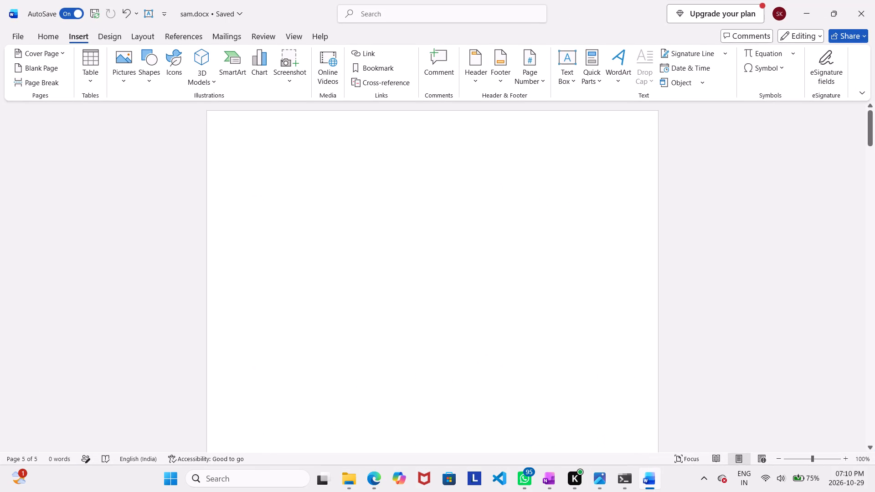
click(118, 58)
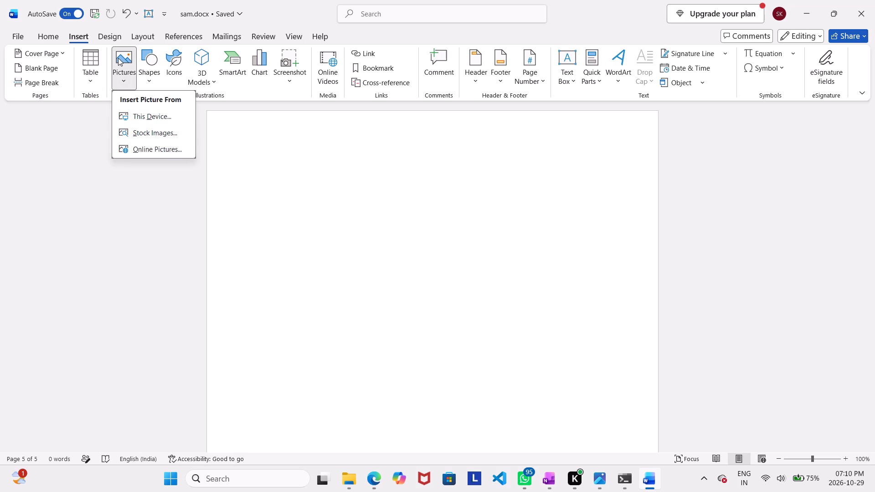
click(134, 110)
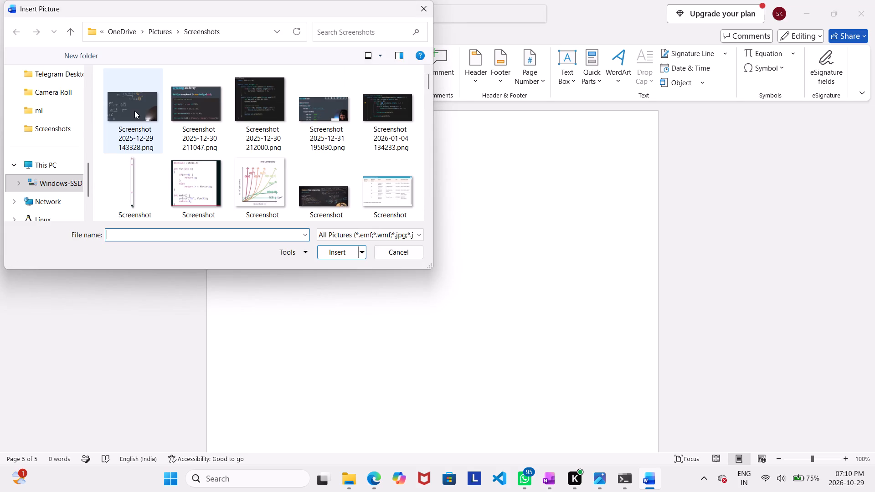
scroll(214, 106, down, 6)
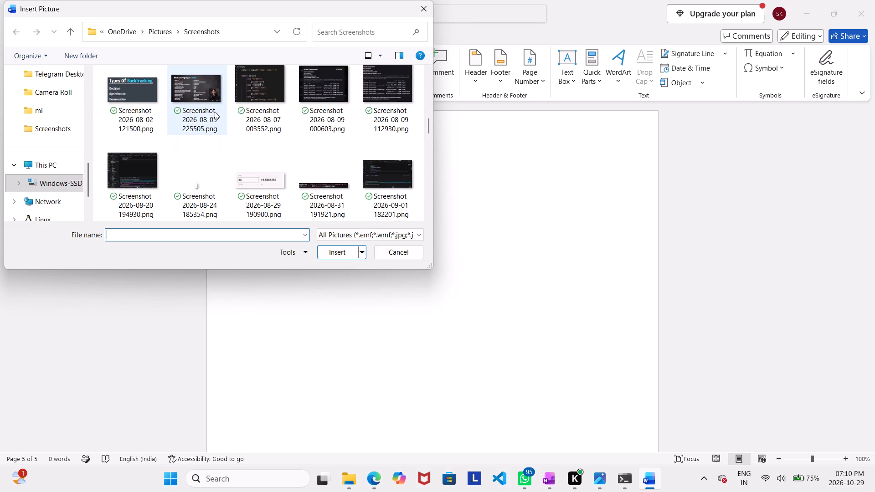
scroll(215, 112, down, 18)
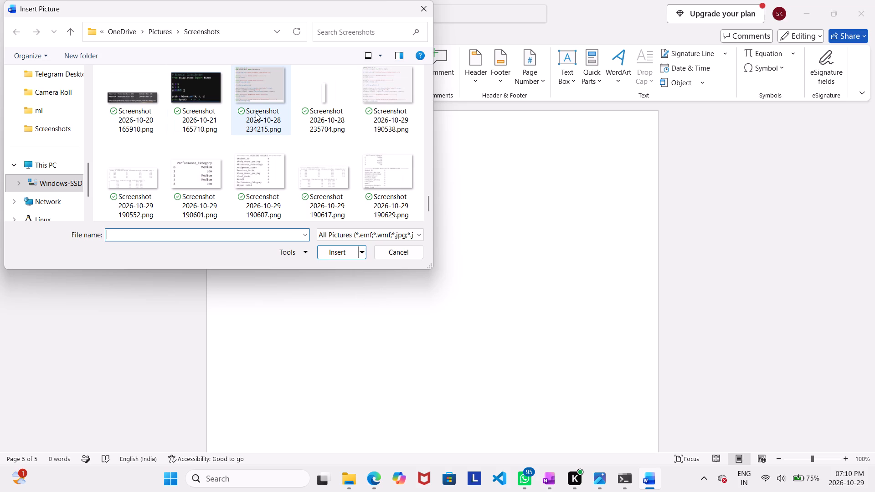
scroll(256, 113, up, 11)
scroll(71, 155, up, 2)
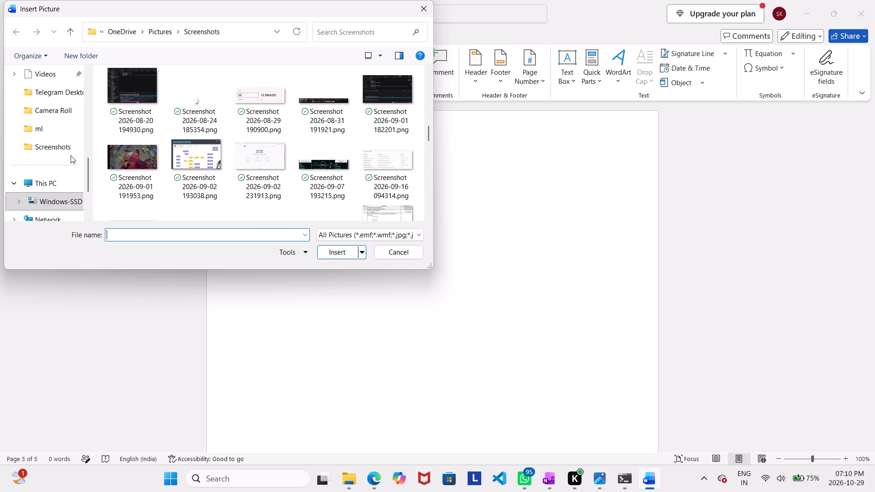
scroll(71, 155, up, 4)
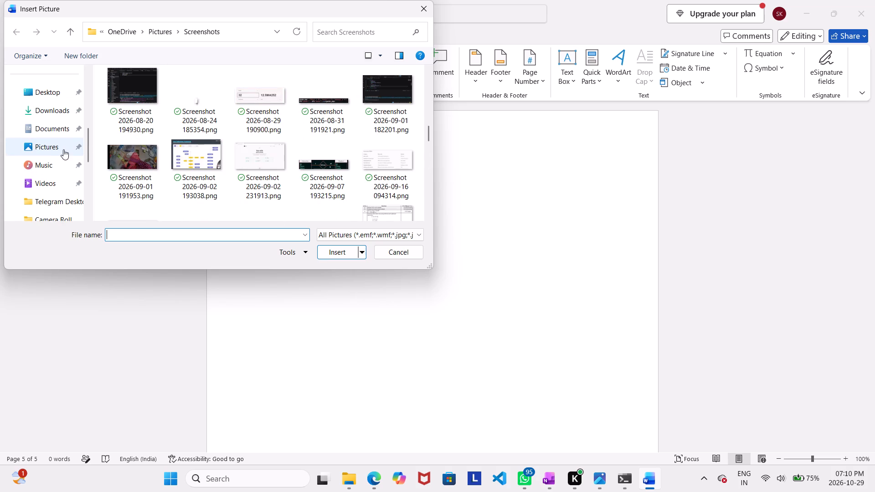
click(63, 149)
double_click(236, 113)
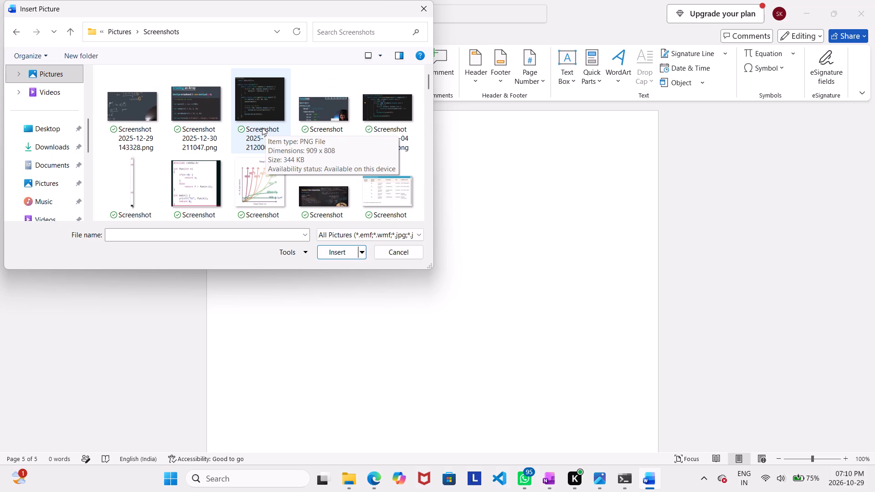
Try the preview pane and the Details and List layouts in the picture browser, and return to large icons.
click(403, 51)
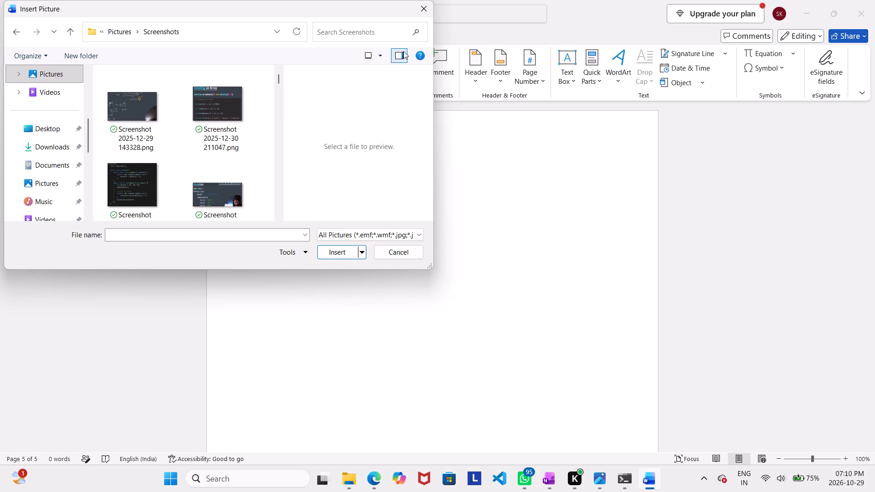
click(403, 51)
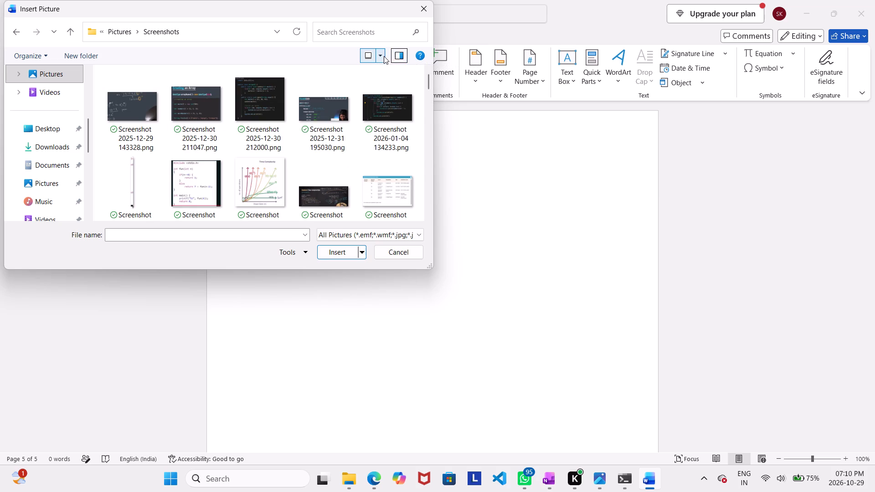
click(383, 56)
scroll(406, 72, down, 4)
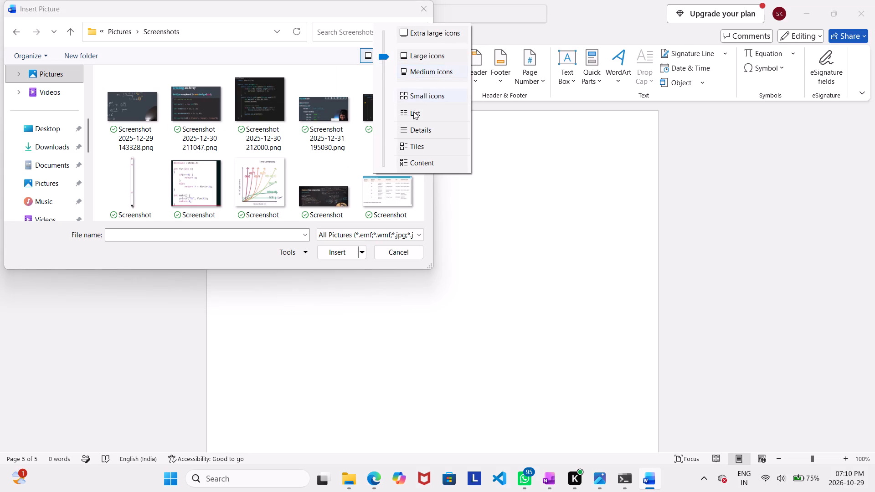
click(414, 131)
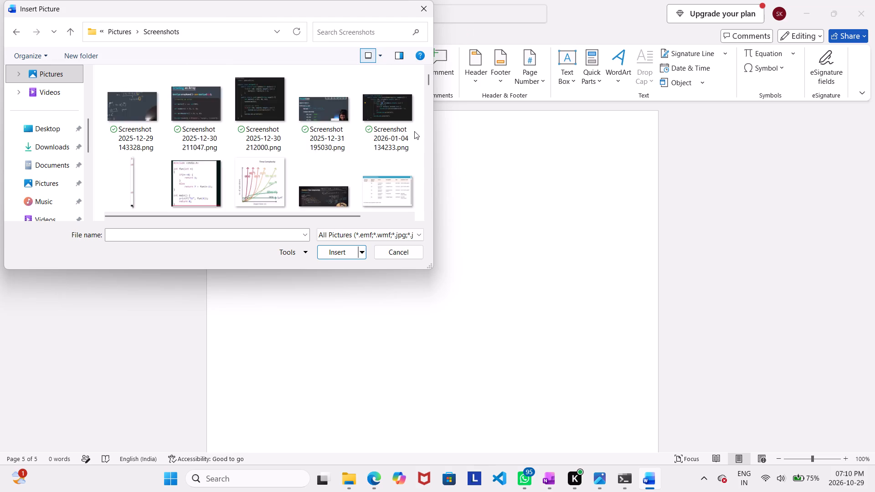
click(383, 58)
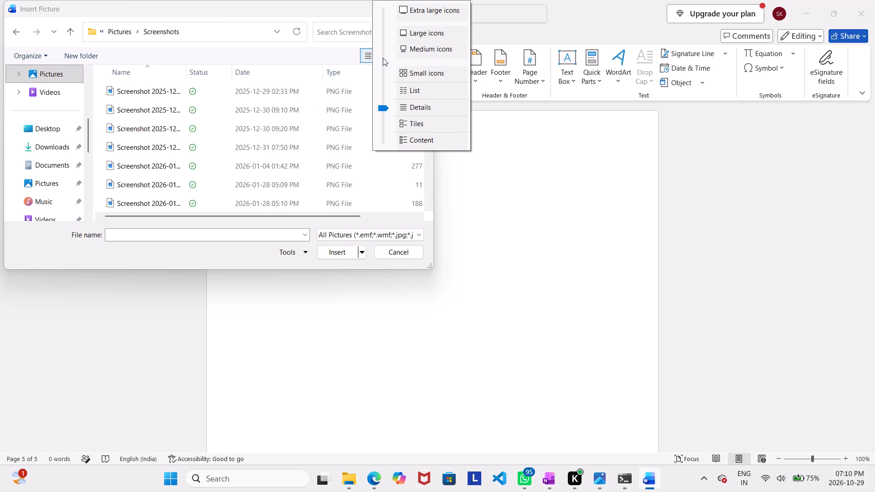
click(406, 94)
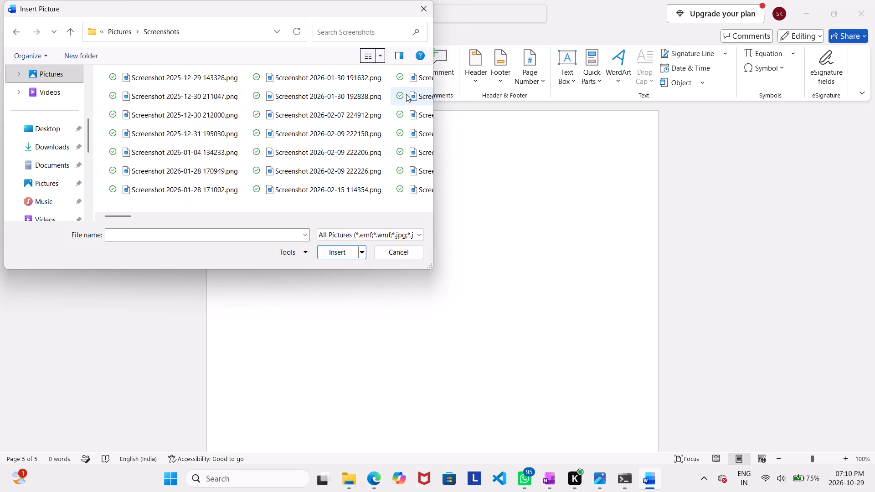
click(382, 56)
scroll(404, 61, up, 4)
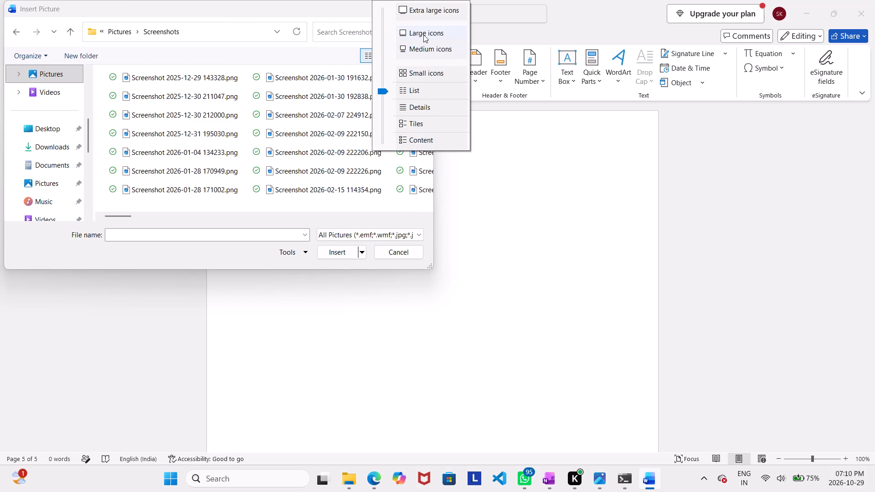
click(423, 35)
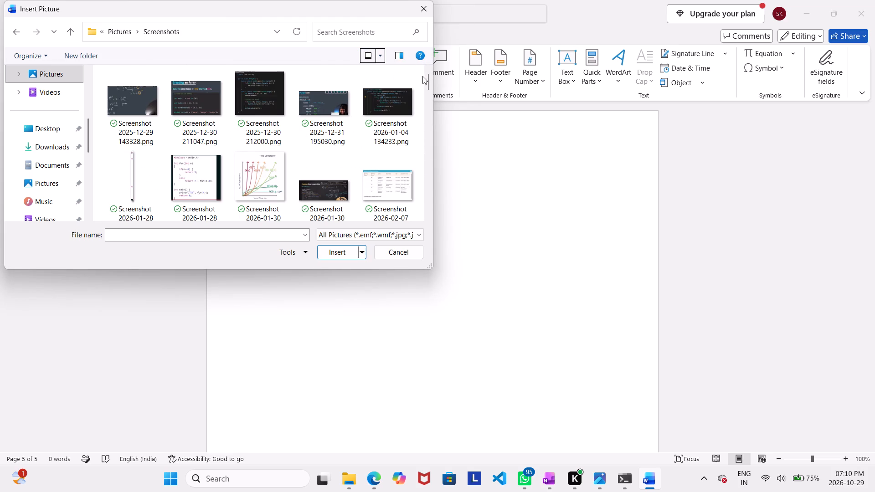
Insert Screenshot 2026-10-29 190538.png from the Screenshots folder into the document.
drag(427, 80, 427, 248)
click(426, 215)
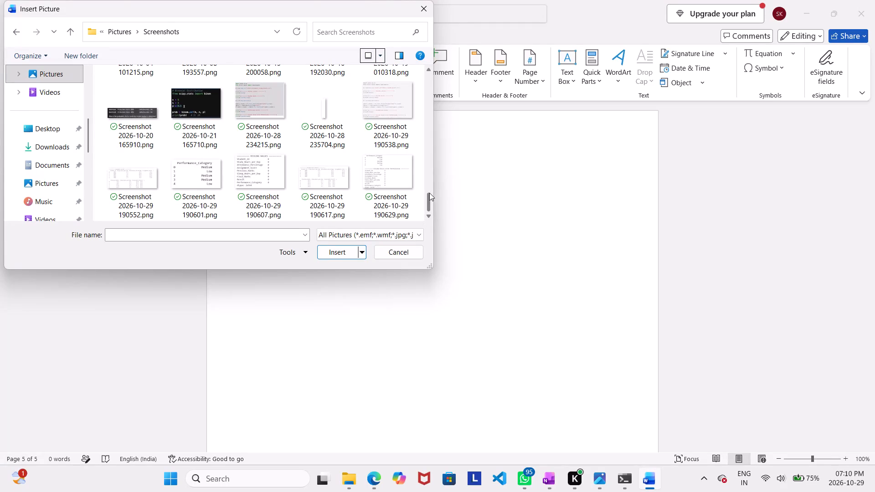
drag(429, 200, 429, 218)
click(396, 114)
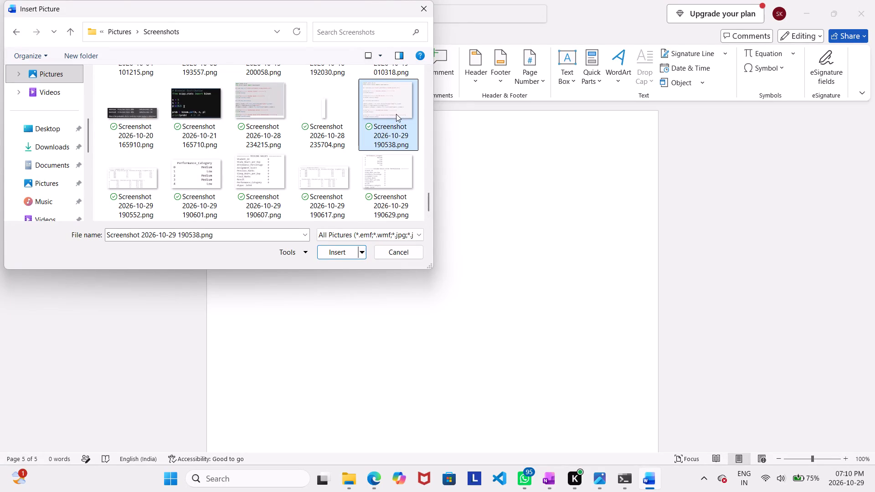
click(350, 250)
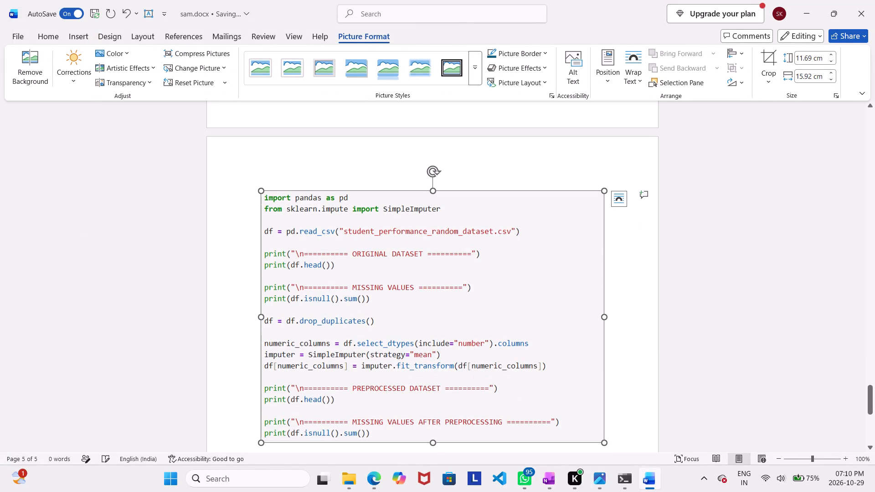
Reduce the height of the inserted code picture to about 11.27 cm, keeping its width.
scroll(359, 242, up, 4)
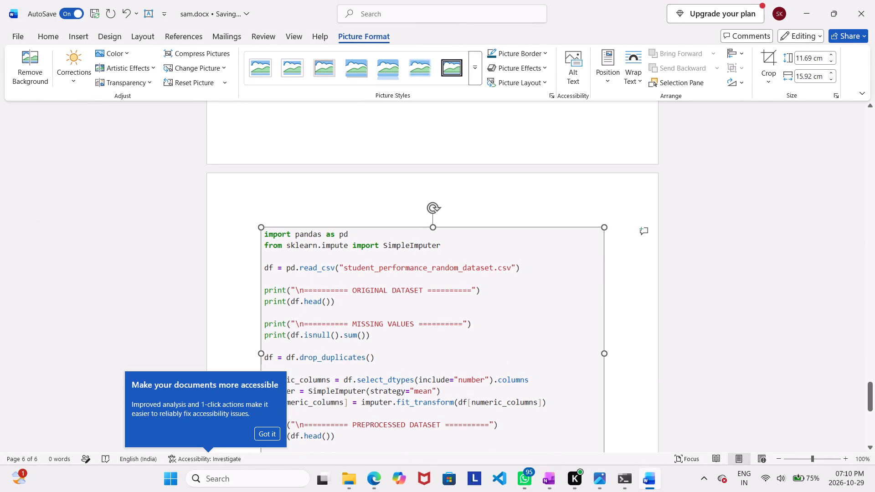
drag(432, 227, 418, 221)
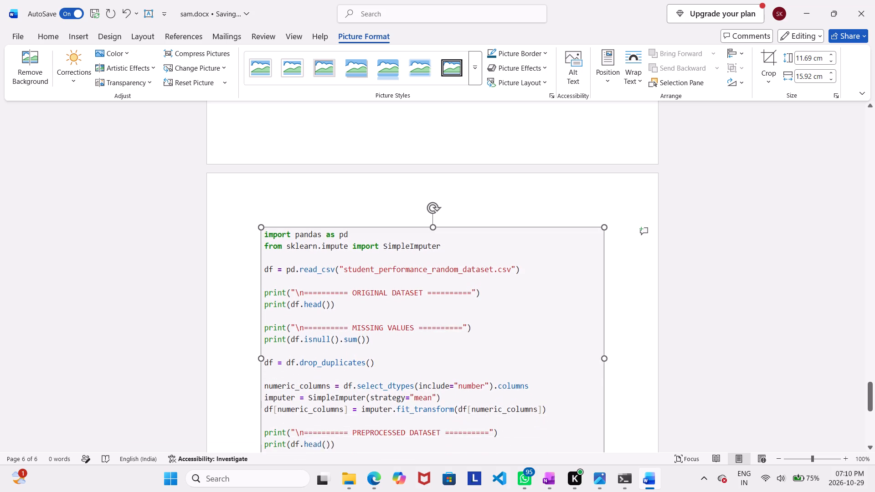
drag(418, 221, 420, 236)
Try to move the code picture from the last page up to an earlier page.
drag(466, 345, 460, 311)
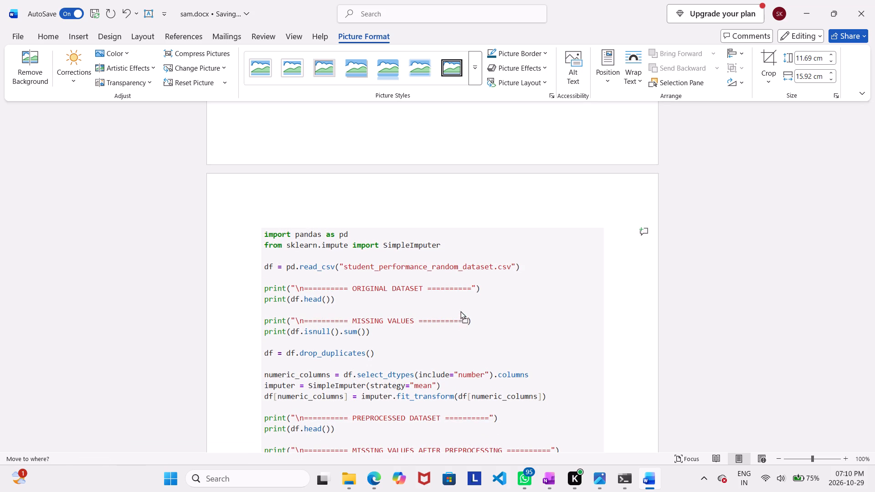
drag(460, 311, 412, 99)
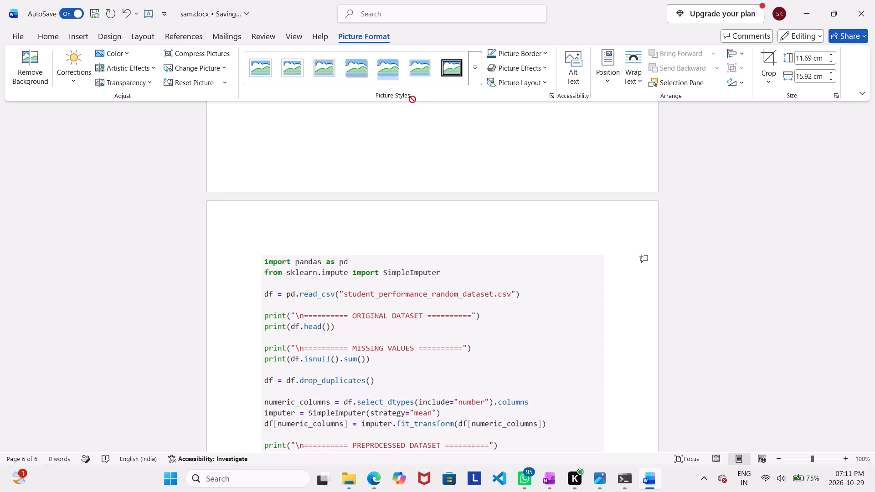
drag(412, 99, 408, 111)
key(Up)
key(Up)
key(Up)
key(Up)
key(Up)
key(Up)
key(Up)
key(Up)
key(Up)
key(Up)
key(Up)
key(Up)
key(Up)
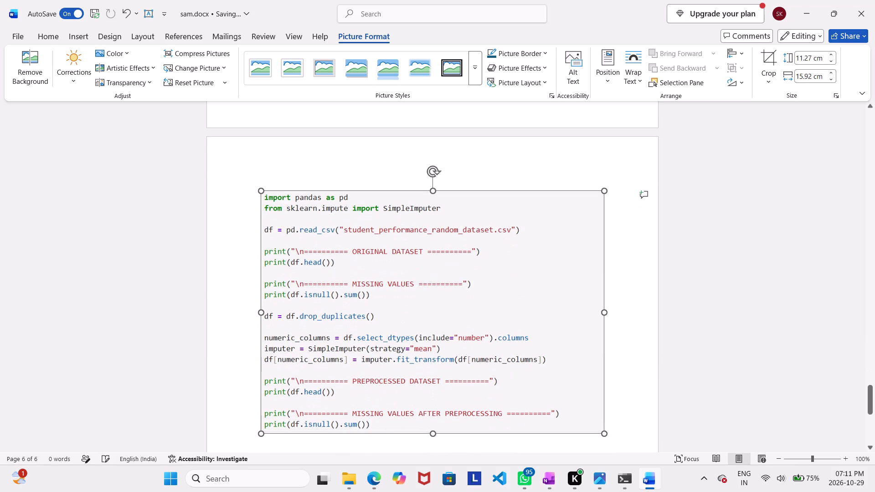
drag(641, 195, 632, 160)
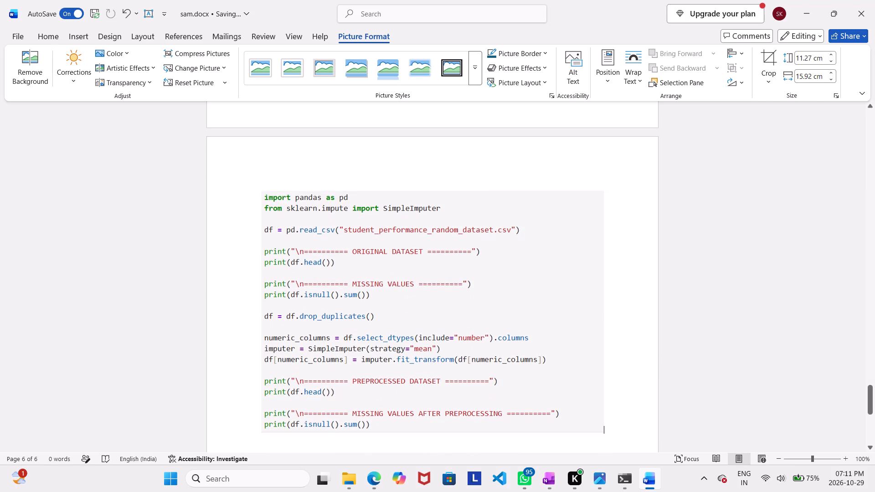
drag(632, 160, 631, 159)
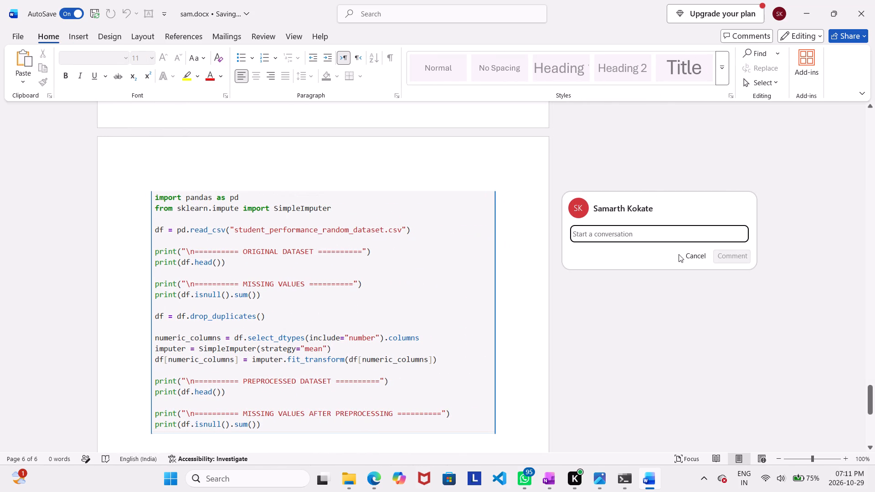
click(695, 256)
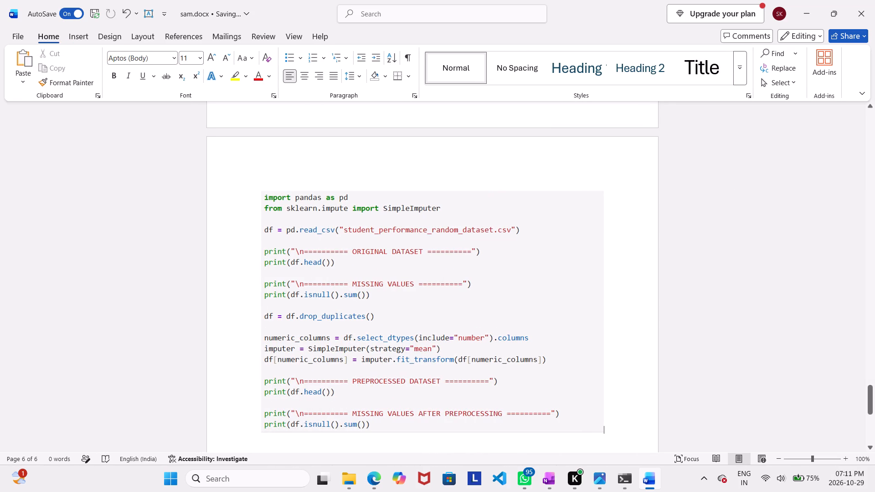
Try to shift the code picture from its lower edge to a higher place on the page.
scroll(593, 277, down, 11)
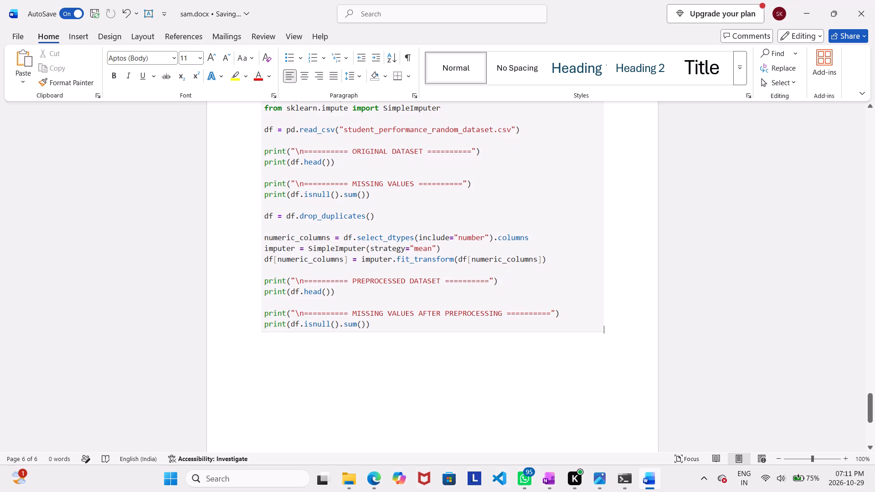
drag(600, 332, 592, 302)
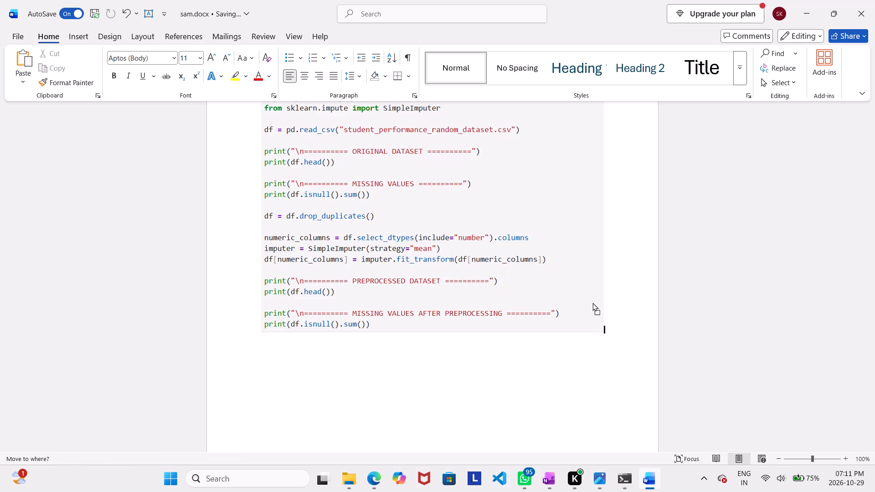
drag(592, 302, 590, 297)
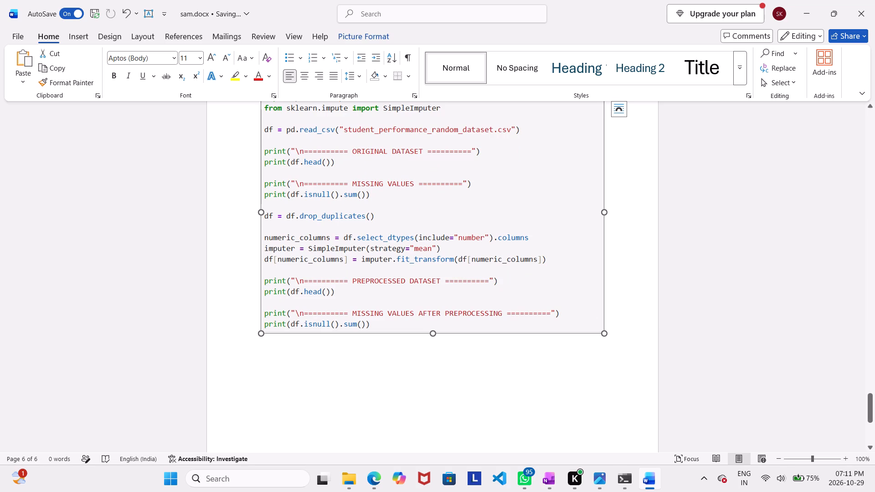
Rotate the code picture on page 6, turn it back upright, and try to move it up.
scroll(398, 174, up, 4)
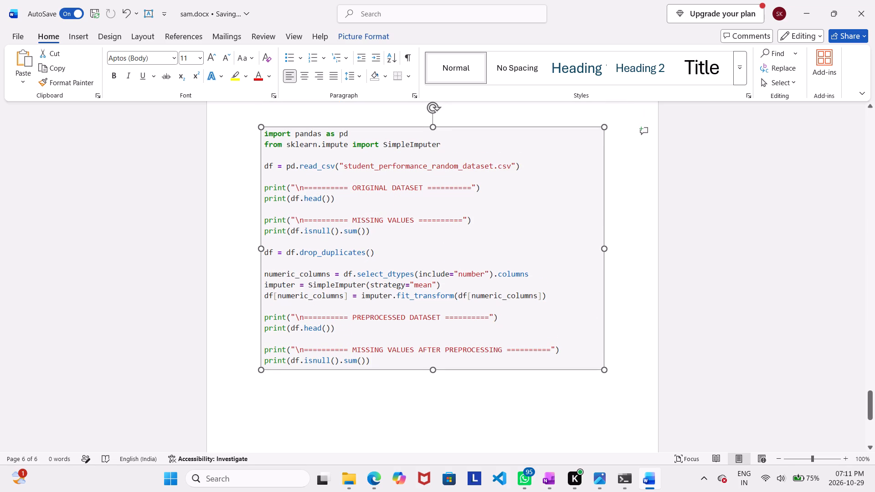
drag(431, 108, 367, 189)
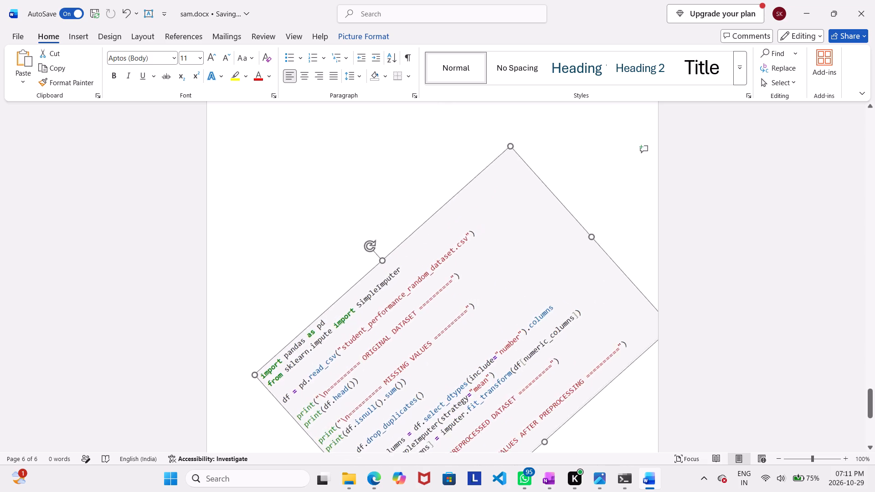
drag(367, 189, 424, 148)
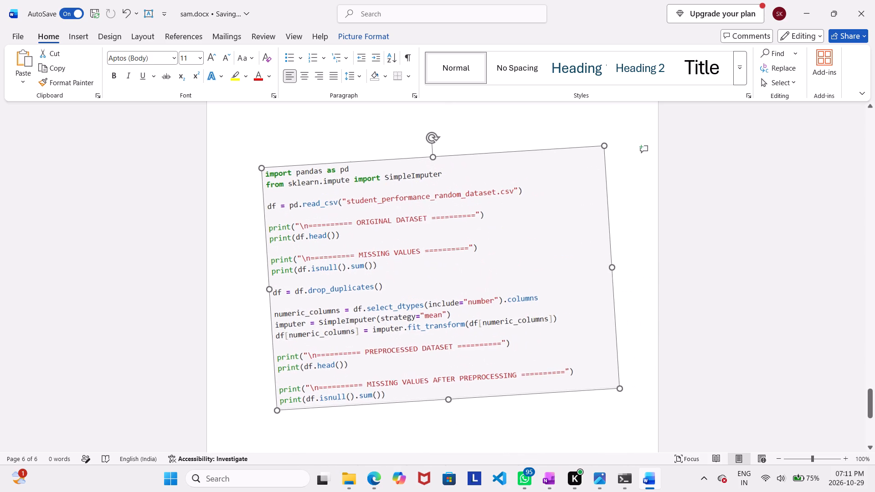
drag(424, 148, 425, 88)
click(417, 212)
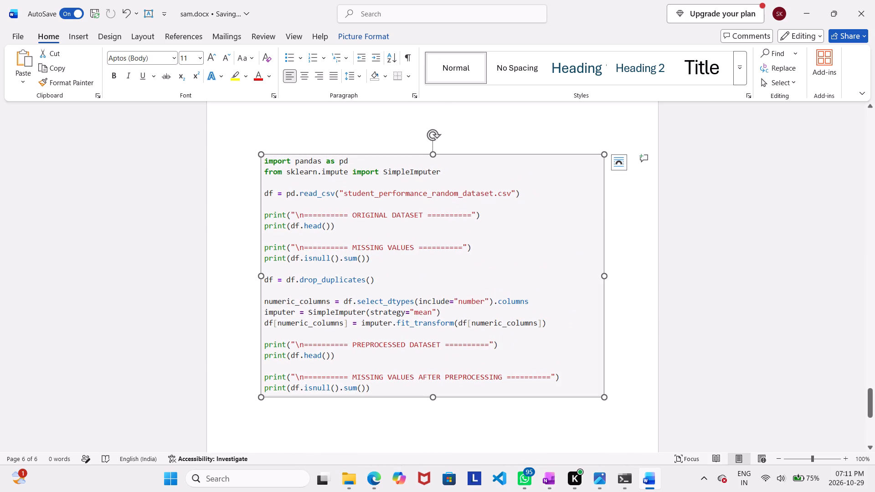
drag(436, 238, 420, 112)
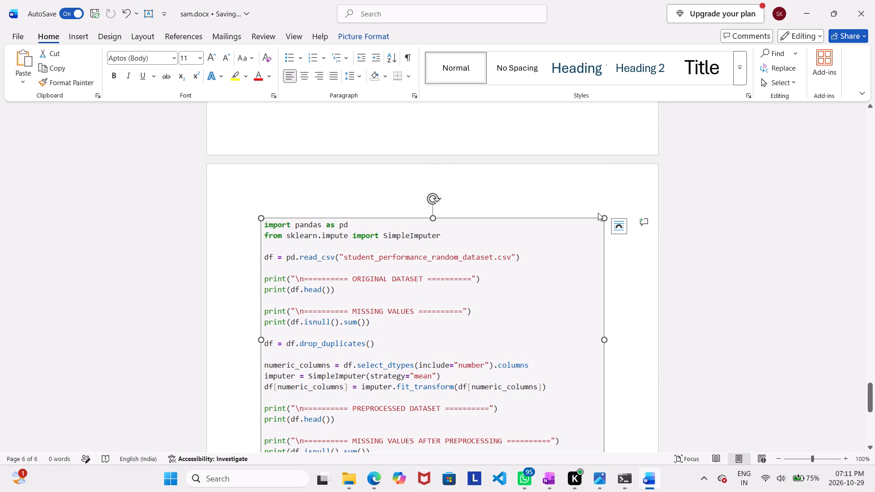
Enlarge the code picture on page 6 slightly from its corner.
drag(603, 215, 579, 217)
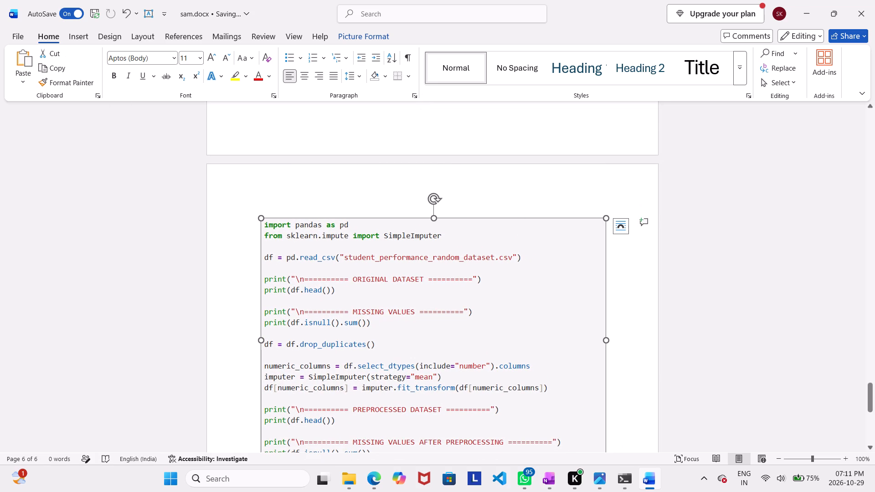
Copy the code picture from page 6 and paste it on page 1.
click(72, 66)
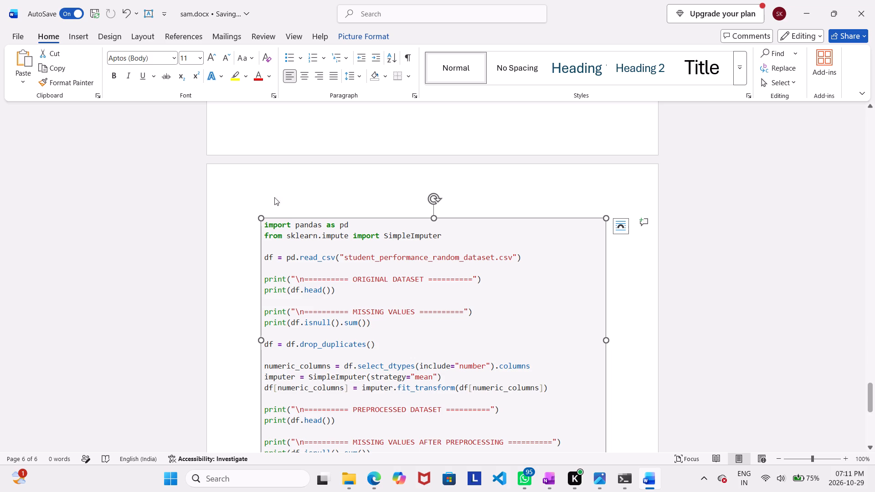
click(313, 236)
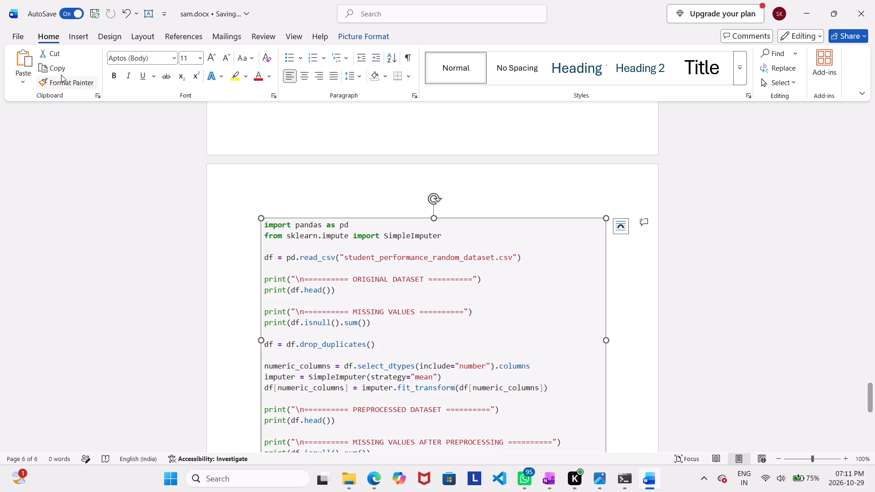
click(61, 67)
scroll(211, 163, up, 5)
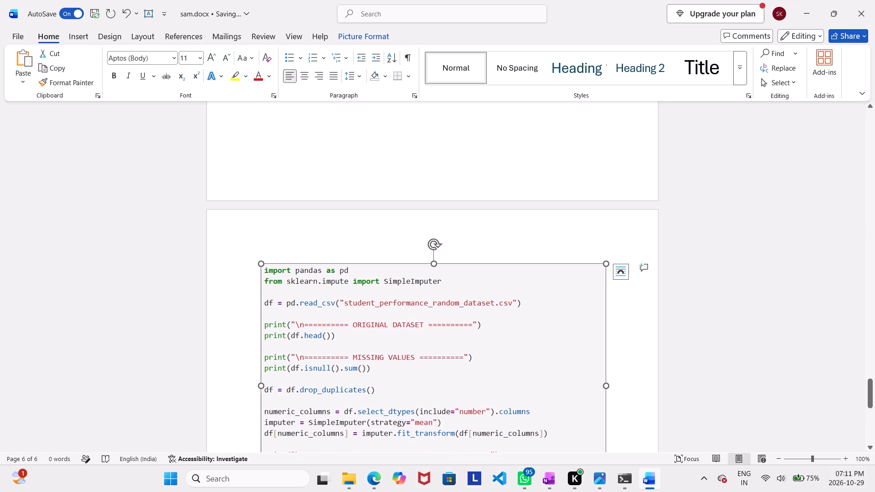
drag(872, 391, 810, 77)
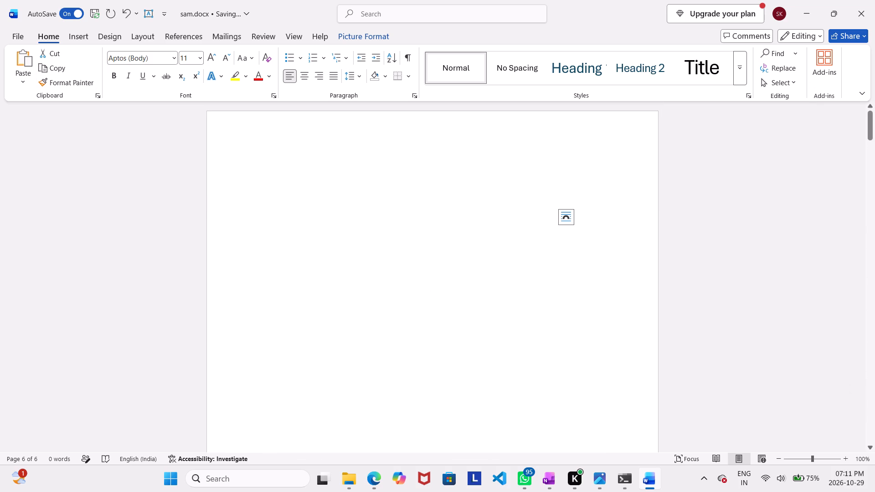
click(469, 327)
key(ctrl+v)
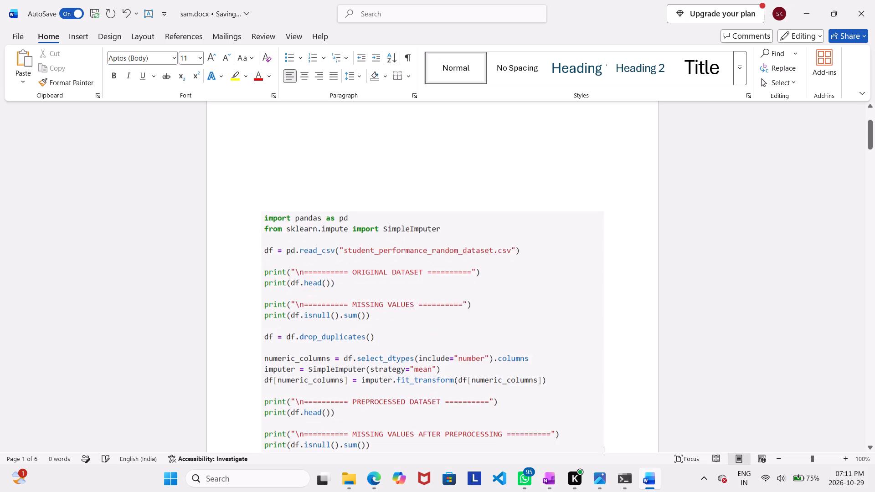
Move the pasted code picture to the top line of page 1.
scroll(475, 304, down, 4)
scroll(475, 304, up, 8)
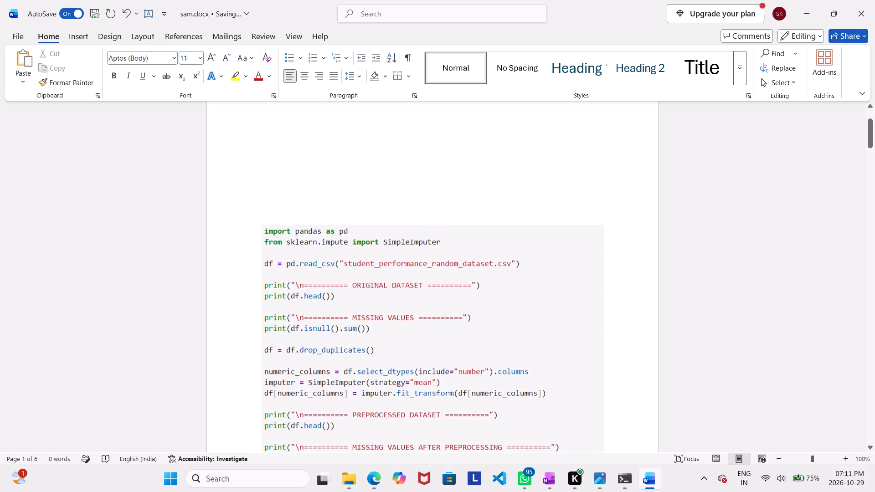
scroll(475, 300, up, 11)
click(428, 372)
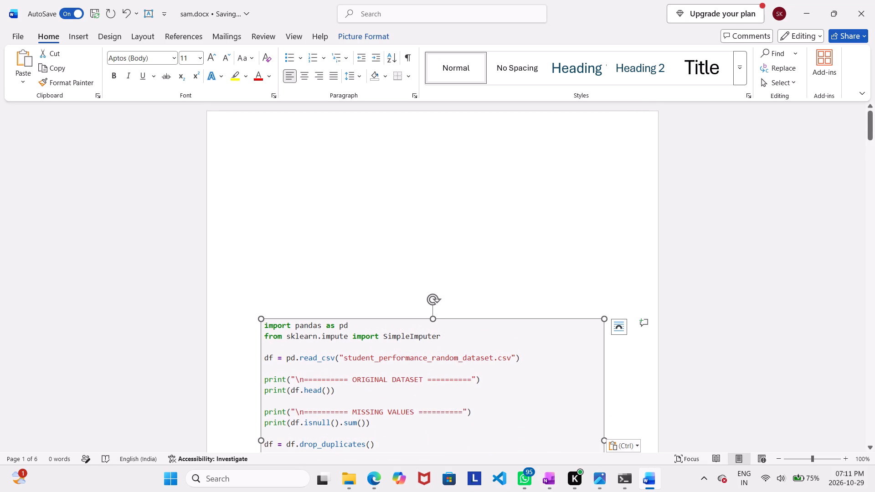
drag(430, 295, 430, 285)
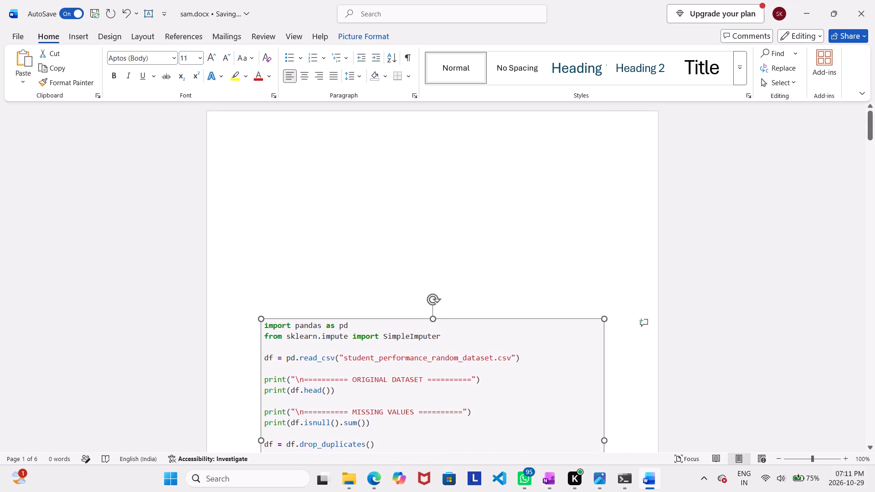
drag(430, 285, 428, 196)
scroll(439, 263, up, 5)
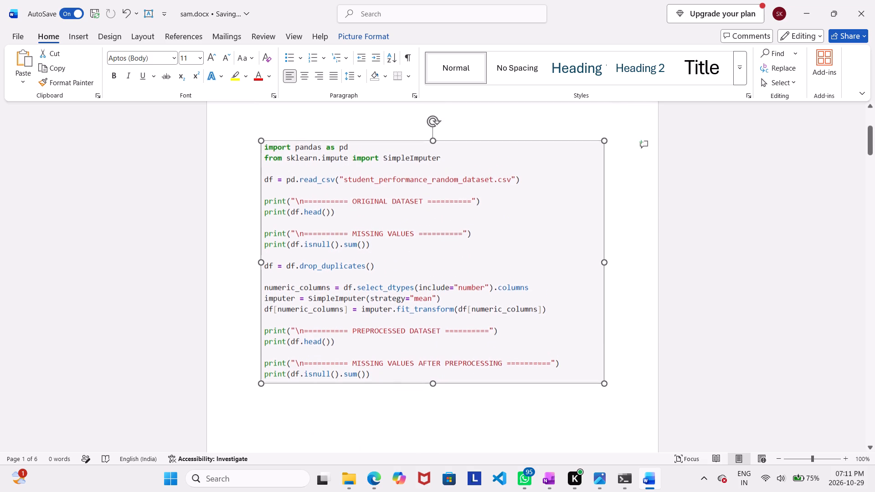
scroll(439, 263, up, 15)
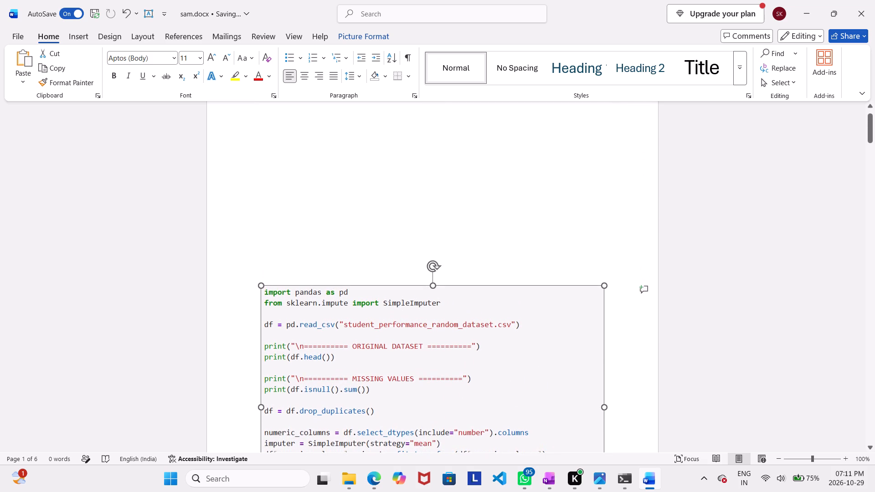
drag(520, 309, 499, 197)
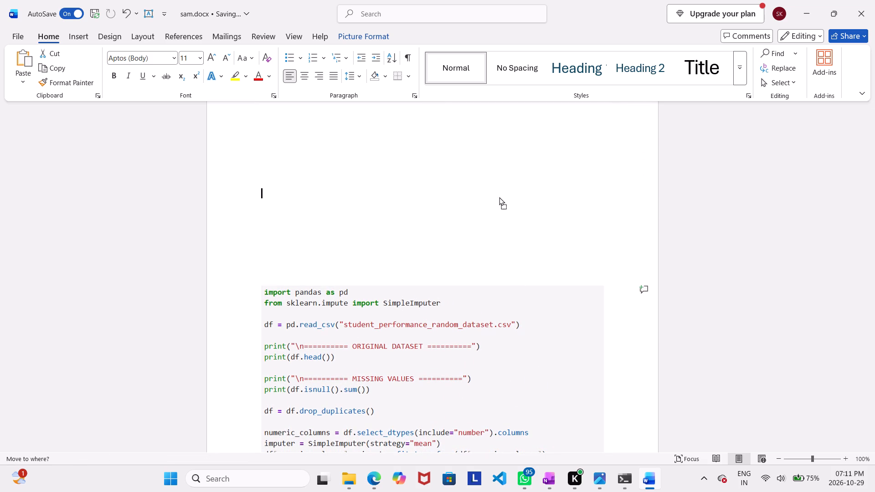
drag(499, 197, 494, 156)
scroll(501, 261, up, 8)
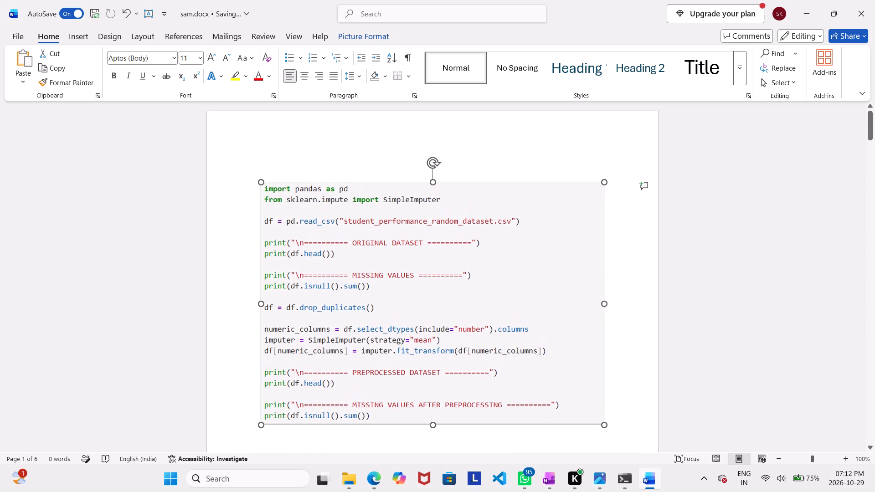
Cut the duplicate code picture from page 6.
scroll(501, 261, up, 2)
drag(869, 128, 874, 322)
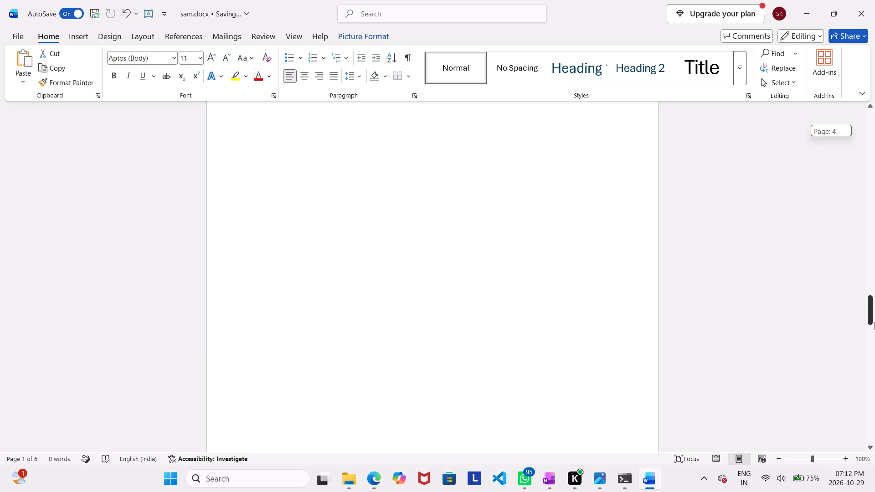
drag(874, 322, 867, 393)
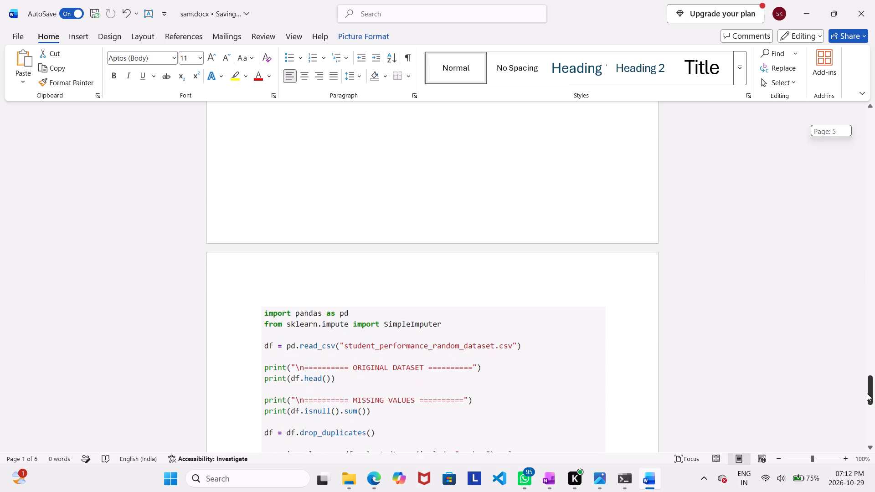
drag(867, 393, 866, 402)
click(386, 357)
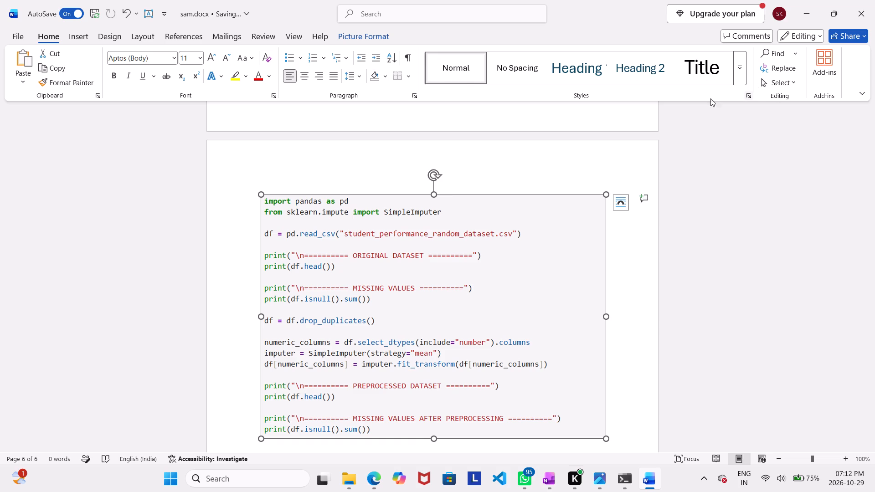
click(63, 54)
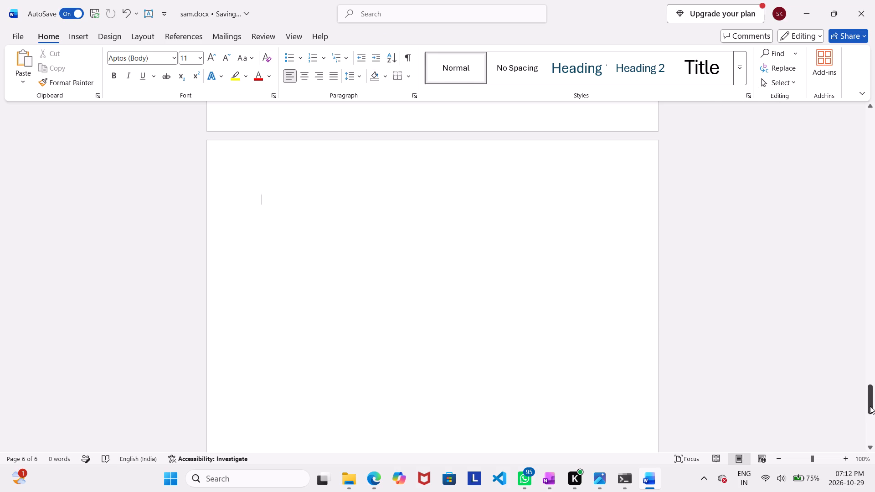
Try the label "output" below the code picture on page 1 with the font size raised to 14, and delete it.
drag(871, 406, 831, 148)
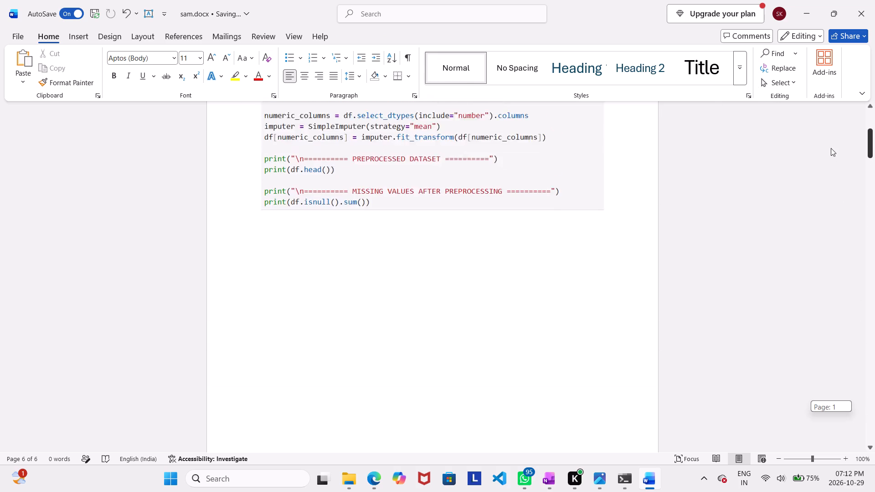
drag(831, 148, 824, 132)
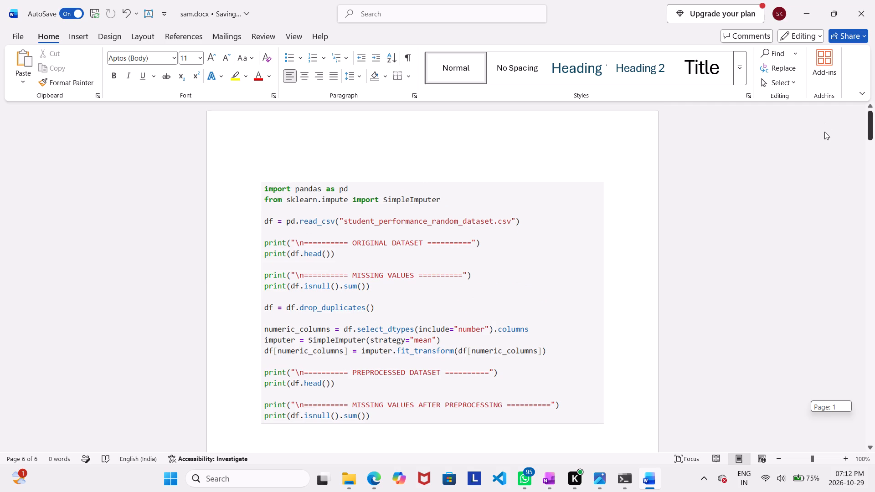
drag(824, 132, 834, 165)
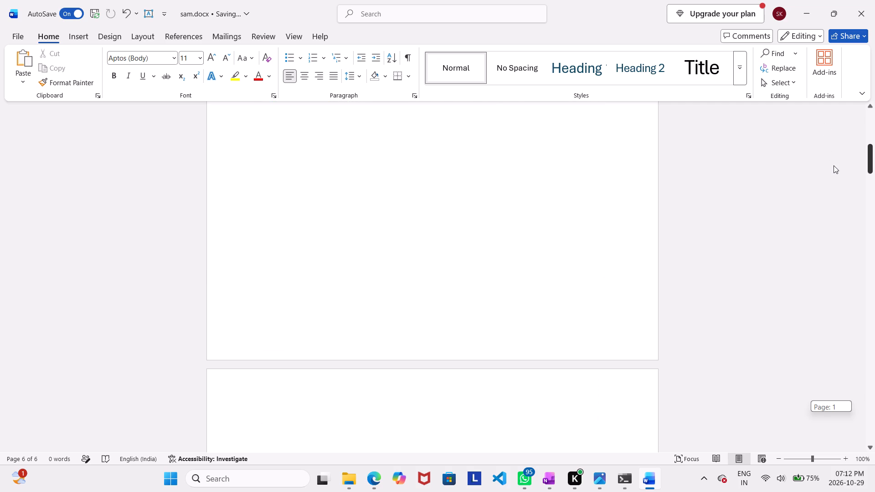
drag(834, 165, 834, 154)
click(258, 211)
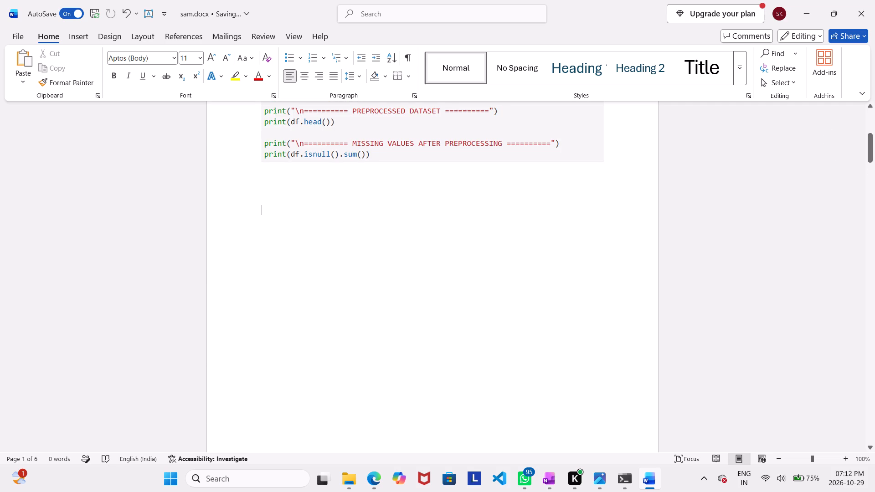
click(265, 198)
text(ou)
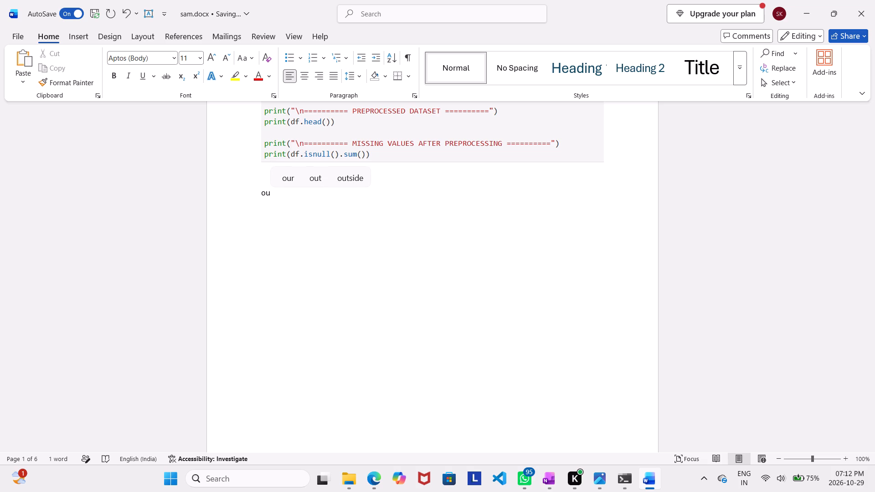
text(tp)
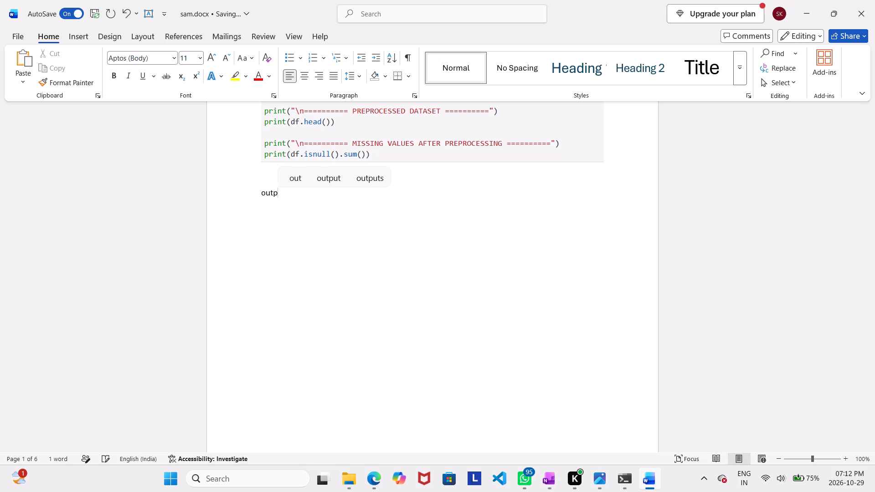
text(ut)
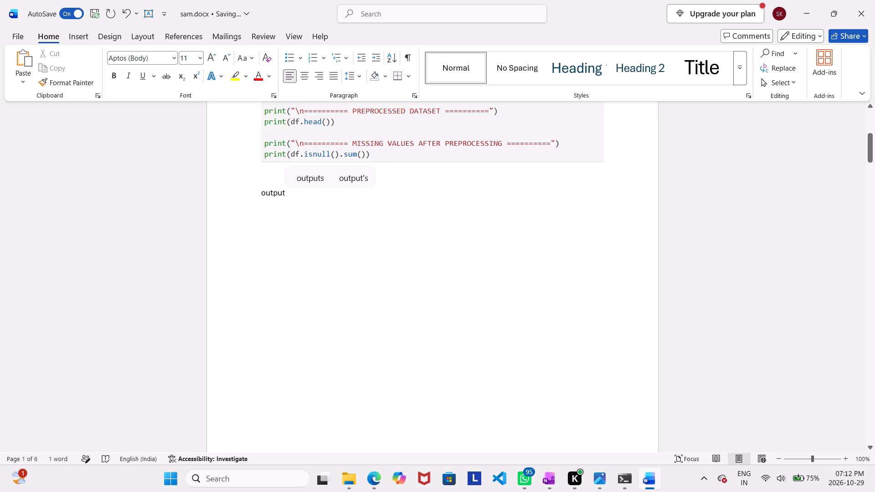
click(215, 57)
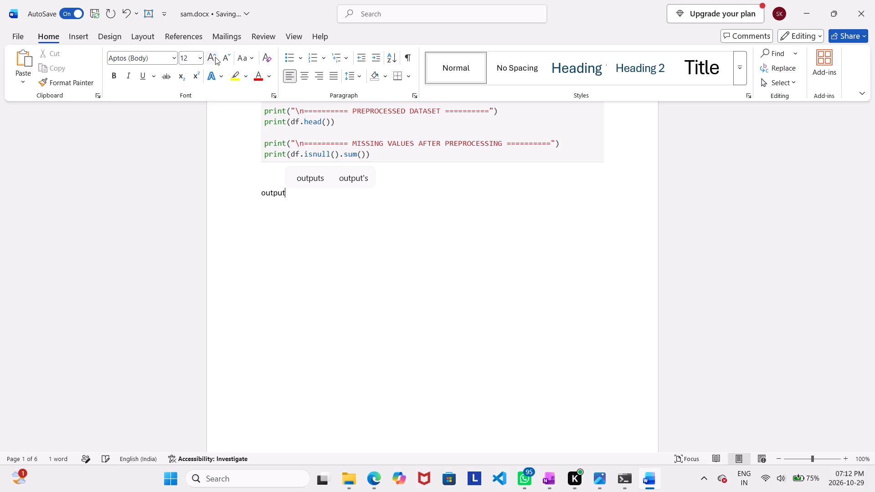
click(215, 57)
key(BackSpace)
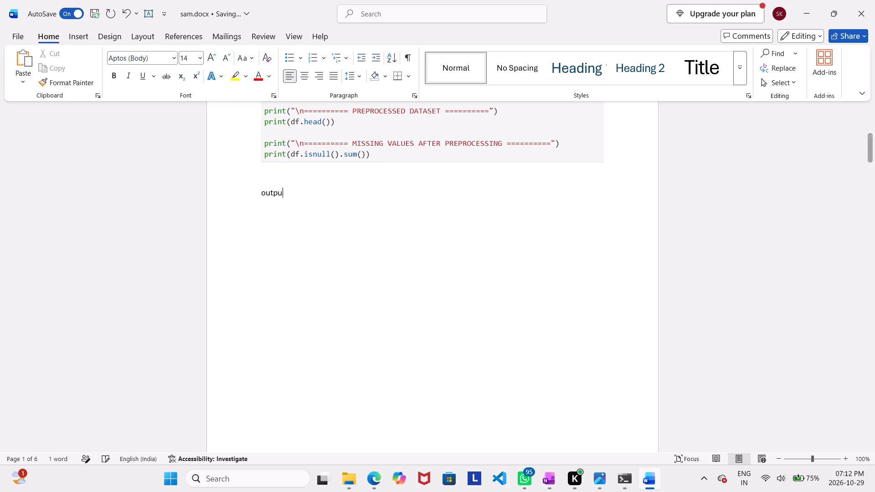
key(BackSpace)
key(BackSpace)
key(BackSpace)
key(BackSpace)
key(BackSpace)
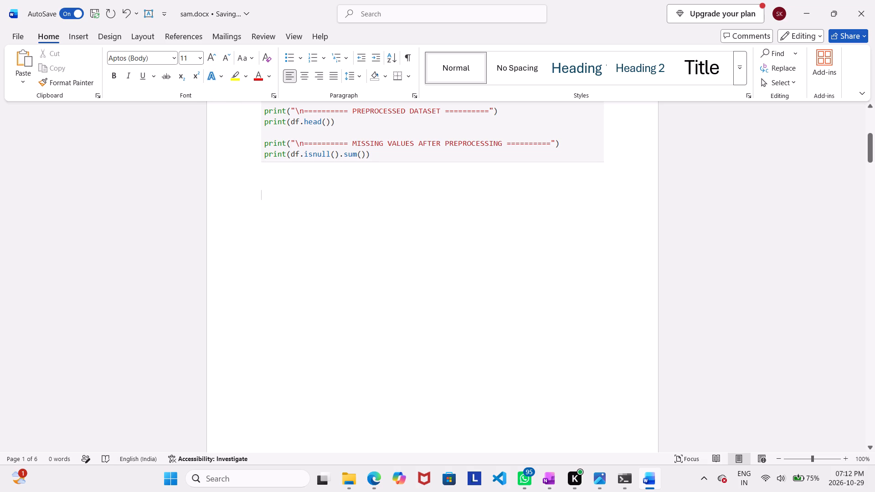
Turn on bold for the line below the code picture and try a letter "o" at font sizes 24 and 26, deleting each trial.
click(118, 74)
key(o)
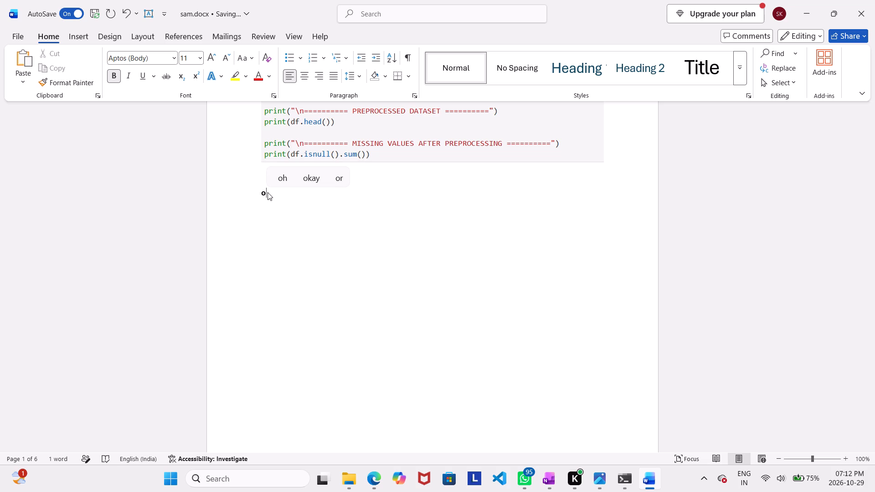
click(197, 52)
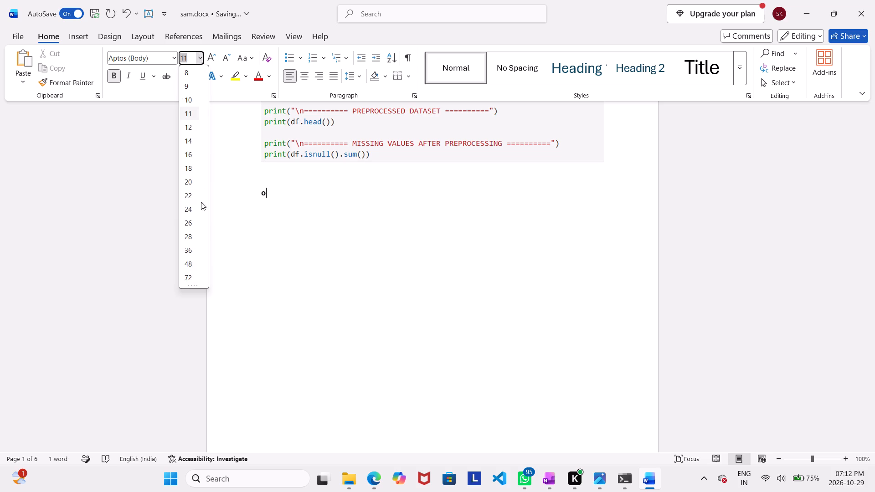
click(193, 210)
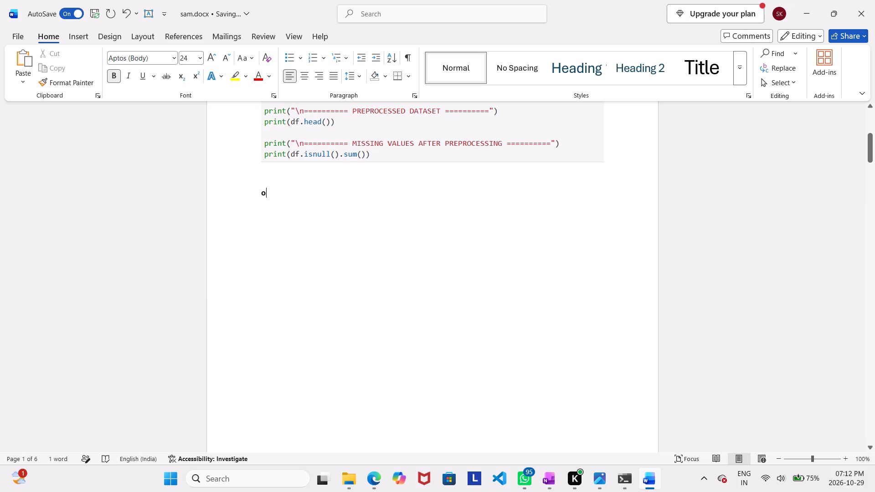
key(BackSpace)
key(o)
key(BackSpace)
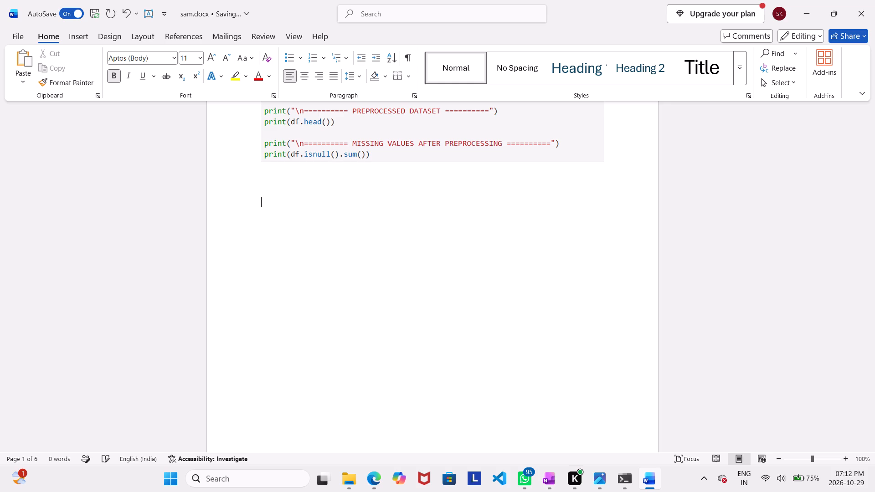
click(131, 58)
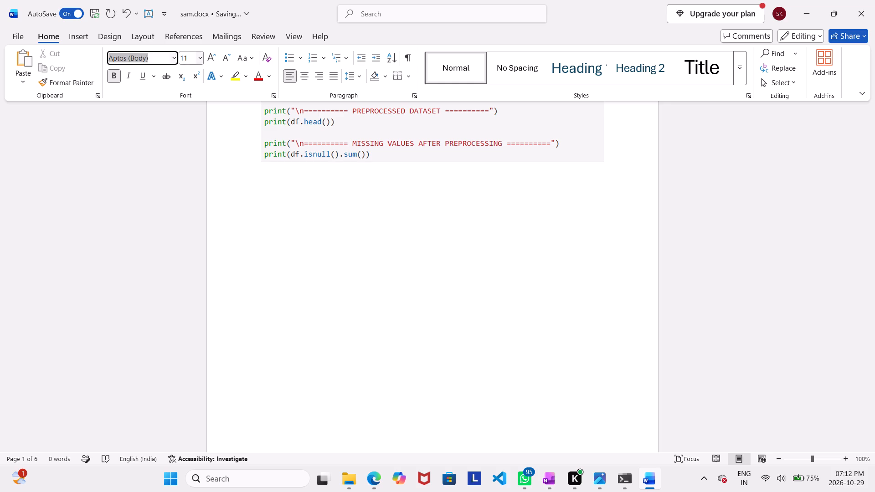
click(188, 57)
click(197, 56)
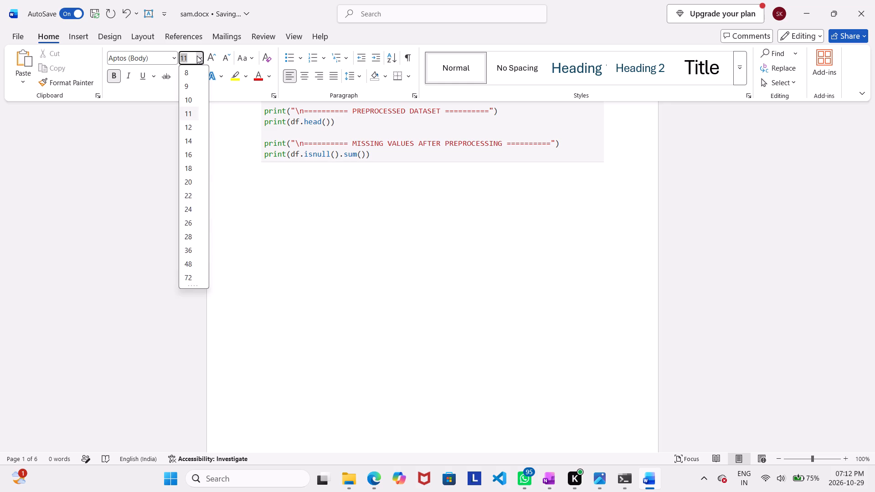
click(186, 222)
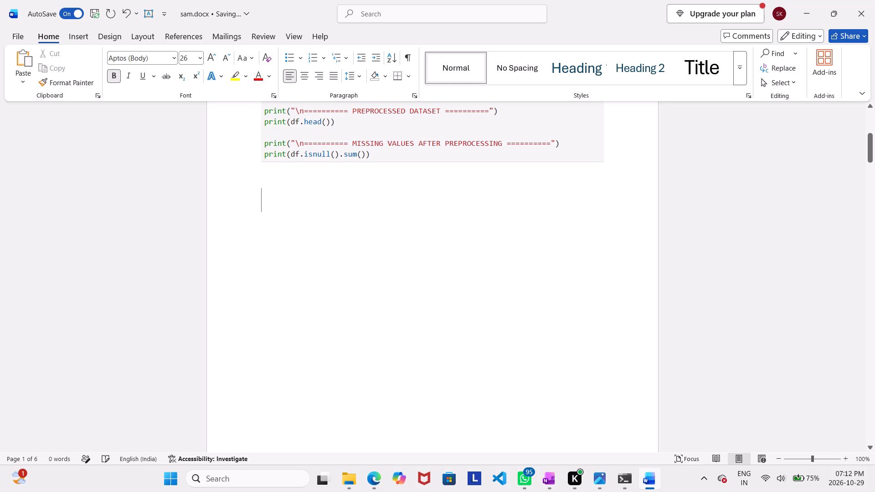
key(o)
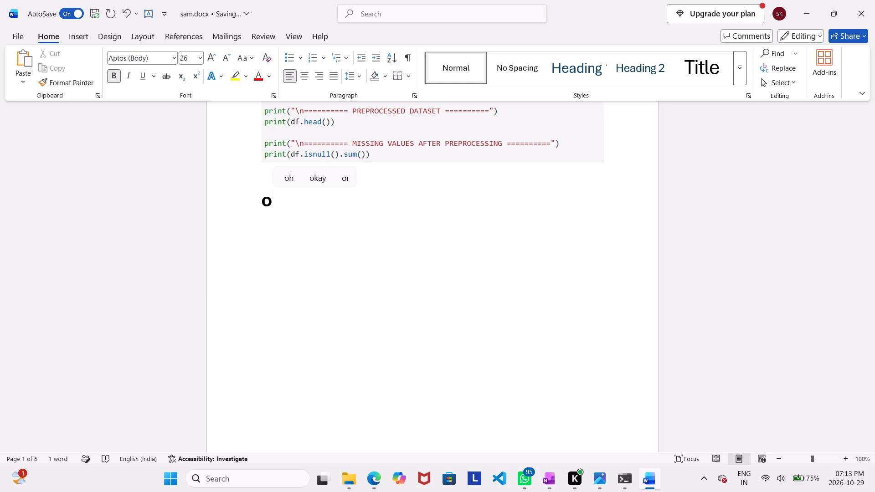
key(BackSpace)
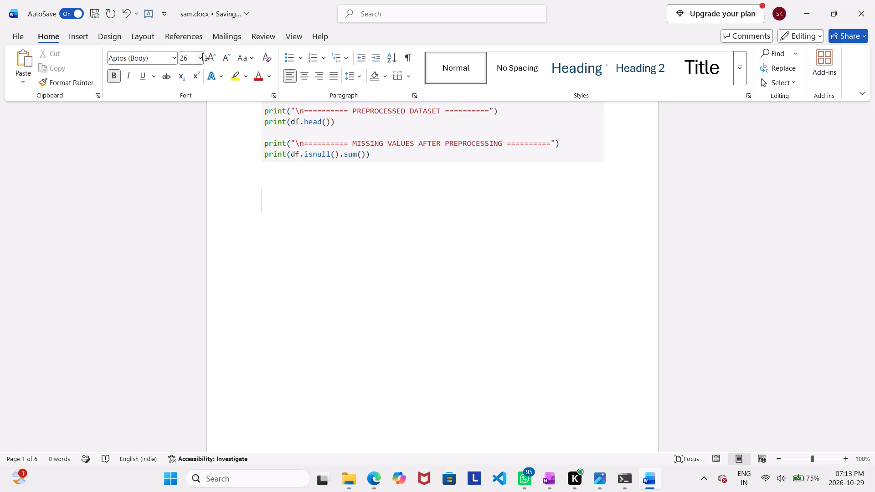
Set the font size to 20 and enter the label "o/p" below the code picture, followed by two paragraph breaks.
click(196, 55)
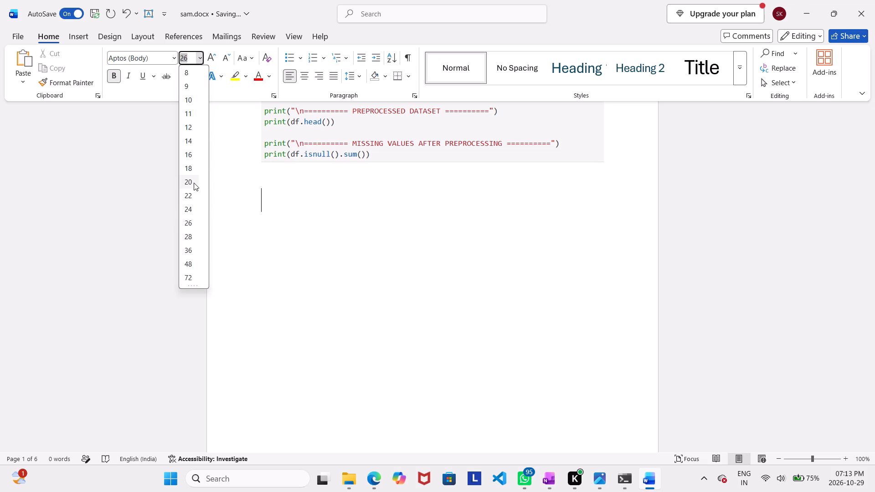
click(194, 180)
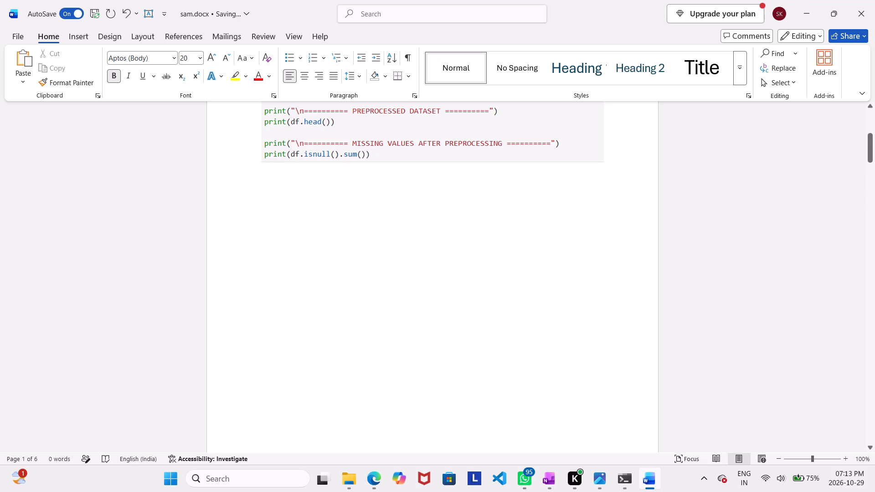
key(o)
text(/p)
key(Return)
key(Return)
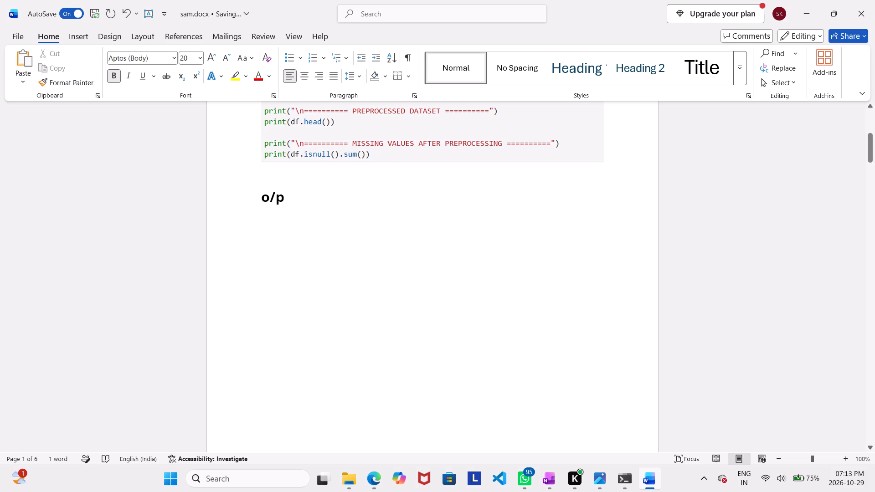
Insert the five output screenshots 190552, 190601, 190607, 190617 and 190629 dated 2026-10-29 below the "o/p" label.
click(87, 35)
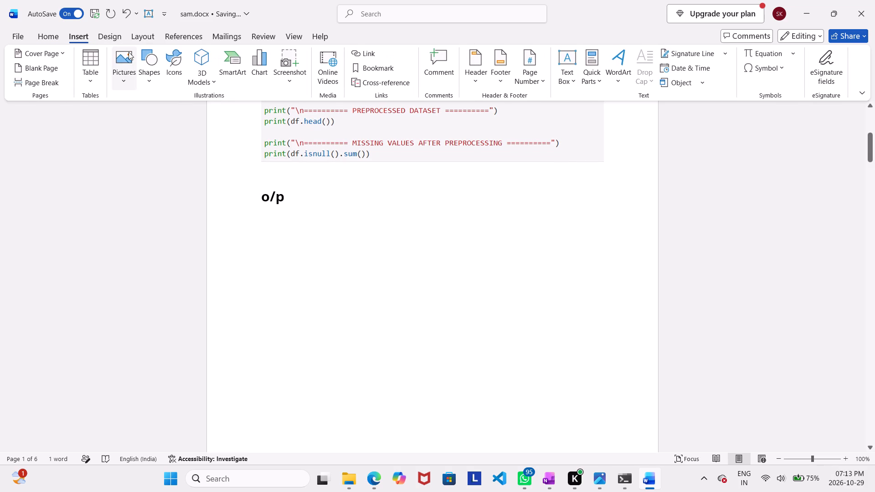
click(129, 52)
click(140, 111)
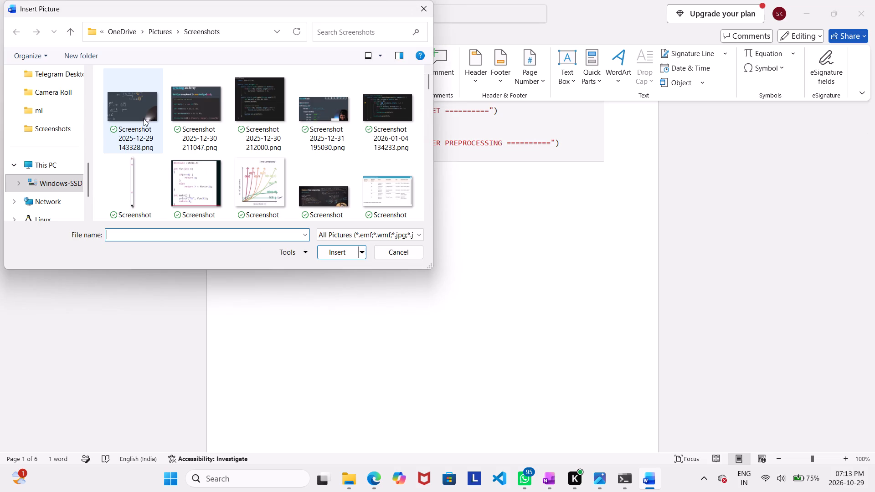
drag(430, 80, 429, 107)
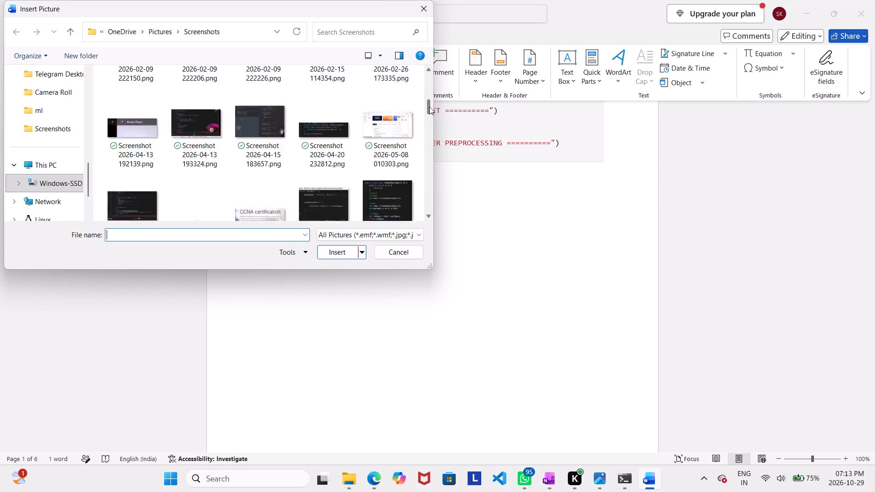
drag(429, 107, 451, 263)
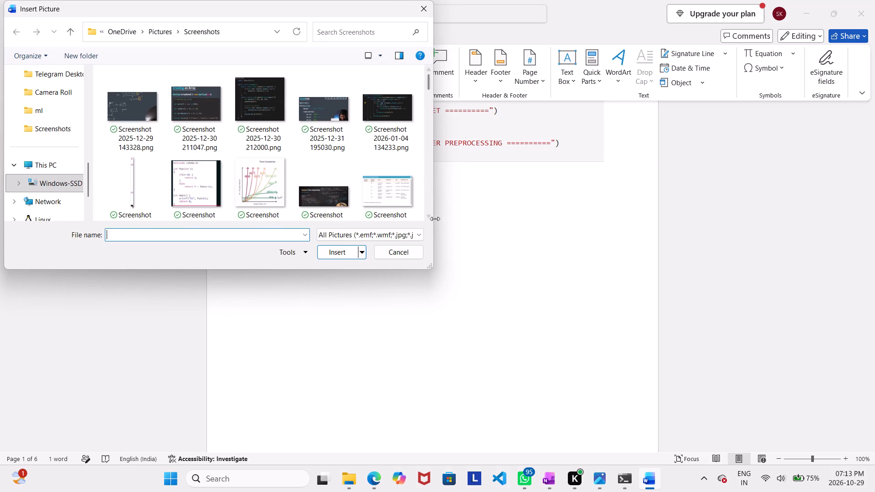
click(432, 214)
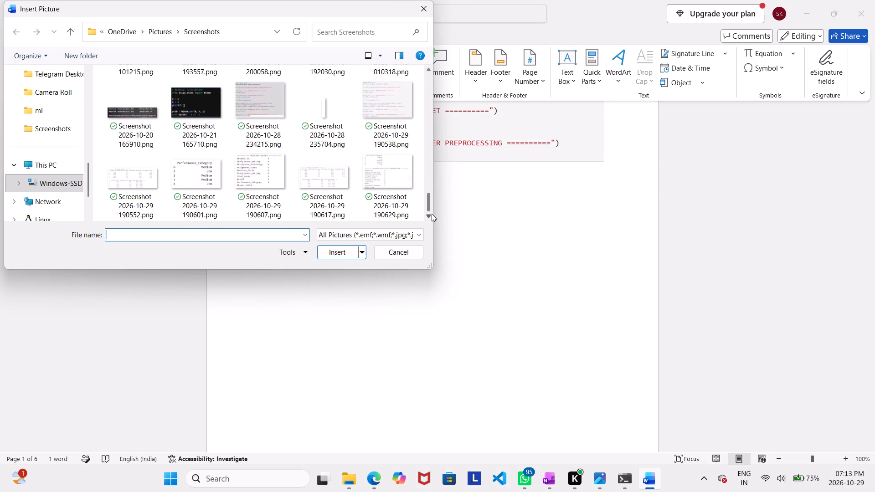
drag(427, 202, 429, 215)
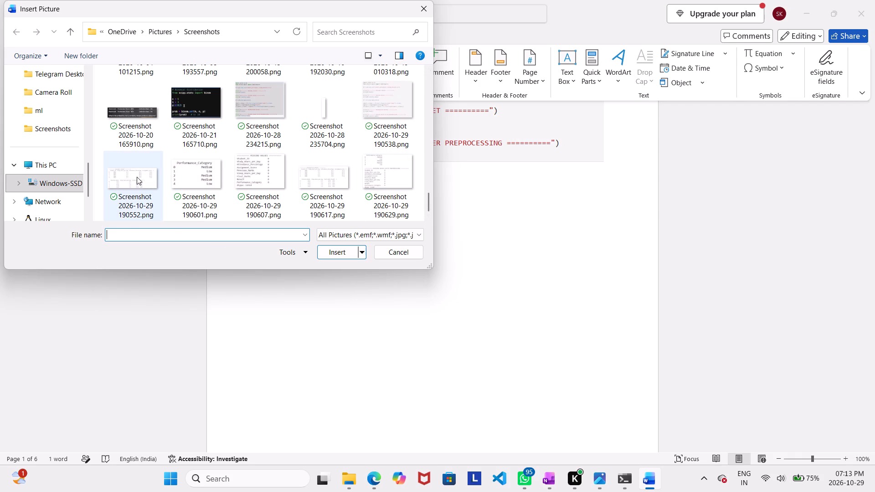
click(137, 177)
drag(163, 183, 175, 184)
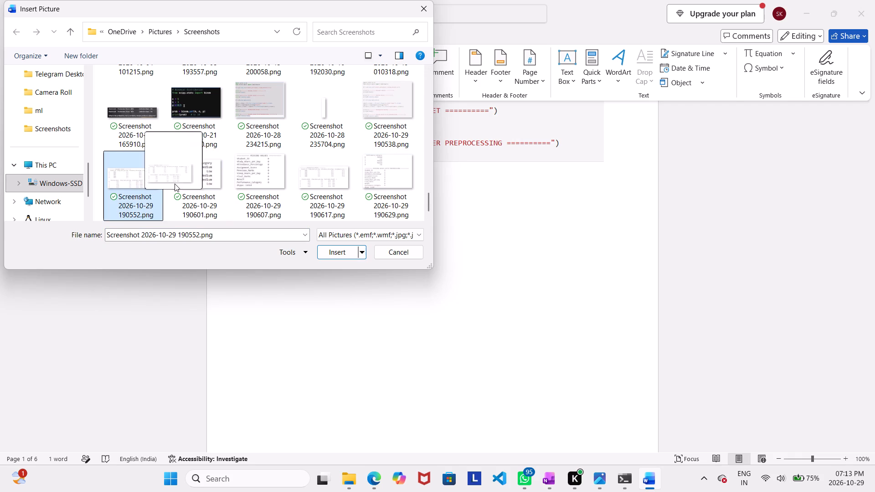
drag(175, 184, 183, 186)
drag(140, 183, 534, 290)
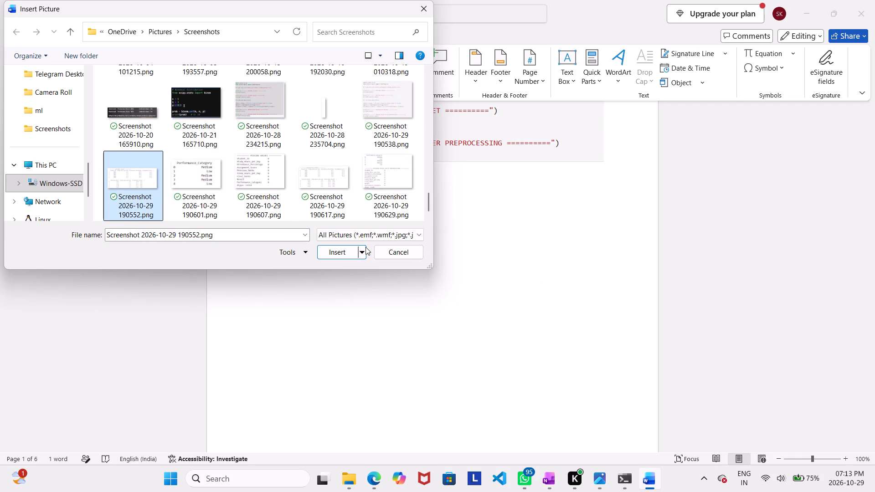
drag(157, 153, 168, 161)
drag(160, 163, 169, 169)
drag(165, 175, 186, 183)
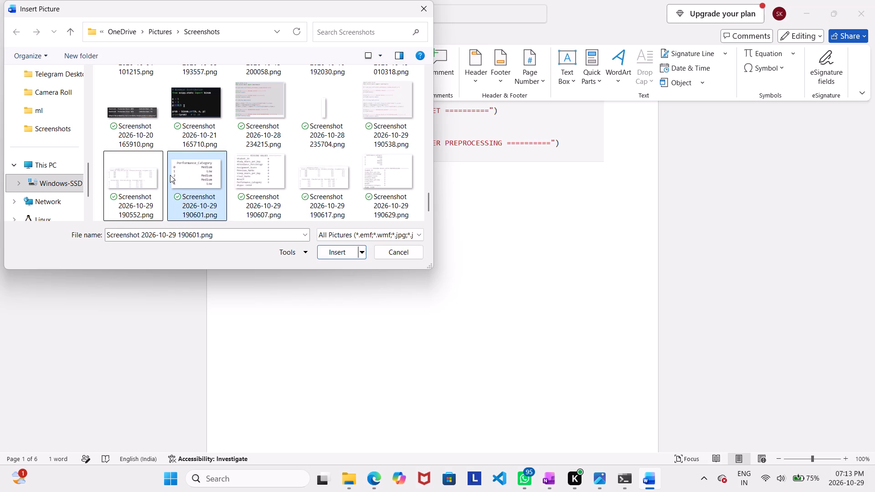
drag(161, 173, 165, 177)
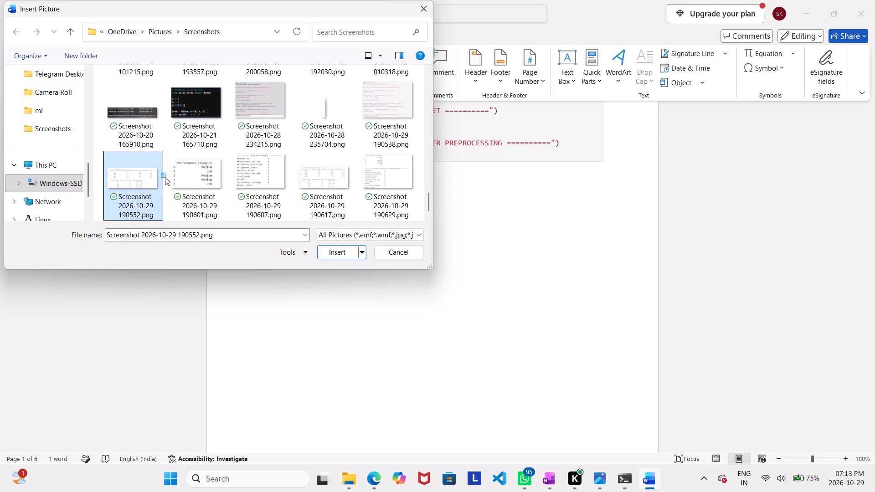
drag(165, 177, 381, 193)
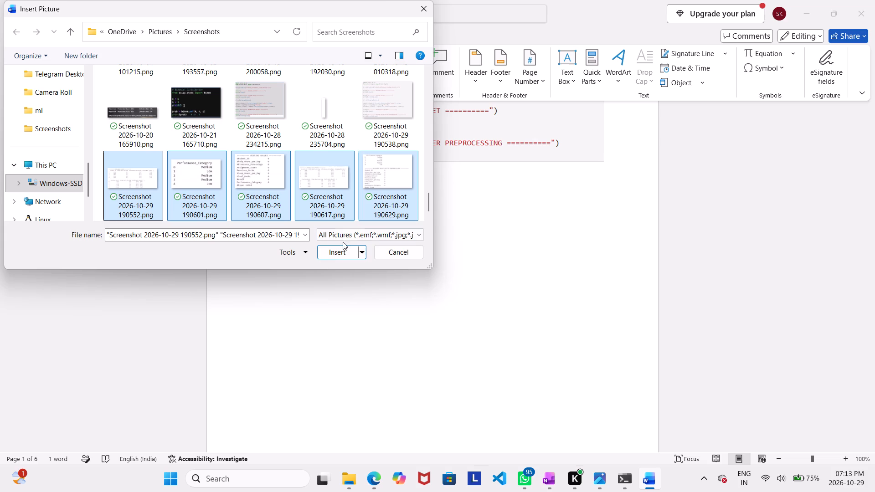
click(332, 250)
Cut the ORIGINAL DATASET picture from the top of page 2.
scroll(331, 250, up, 2)
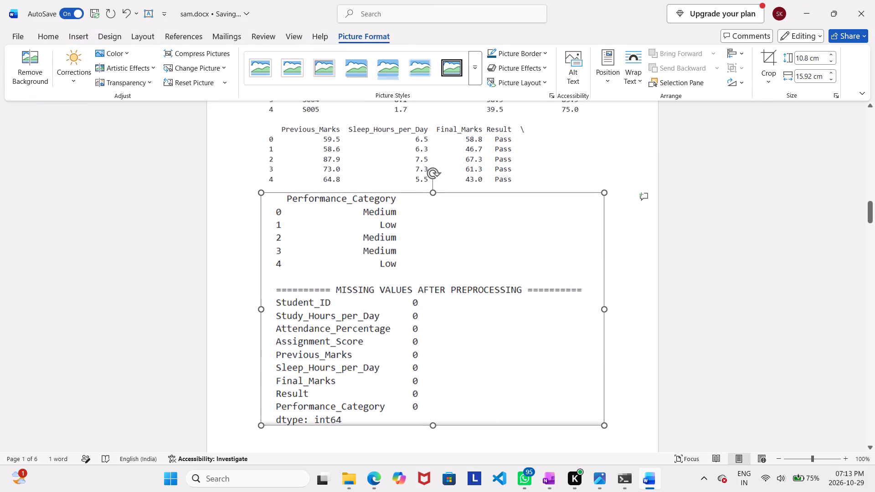
scroll(331, 250, up, 7)
drag(870, 203, 868, 186)
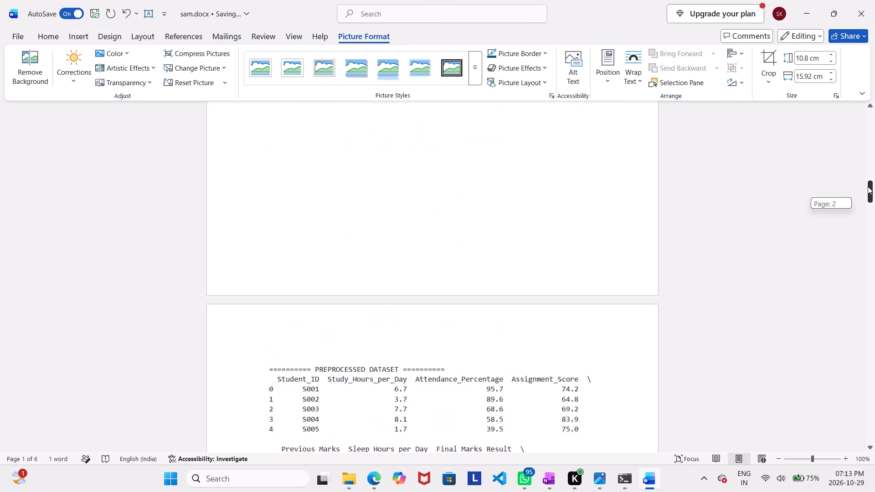
drag(868, 186, 851, 134)
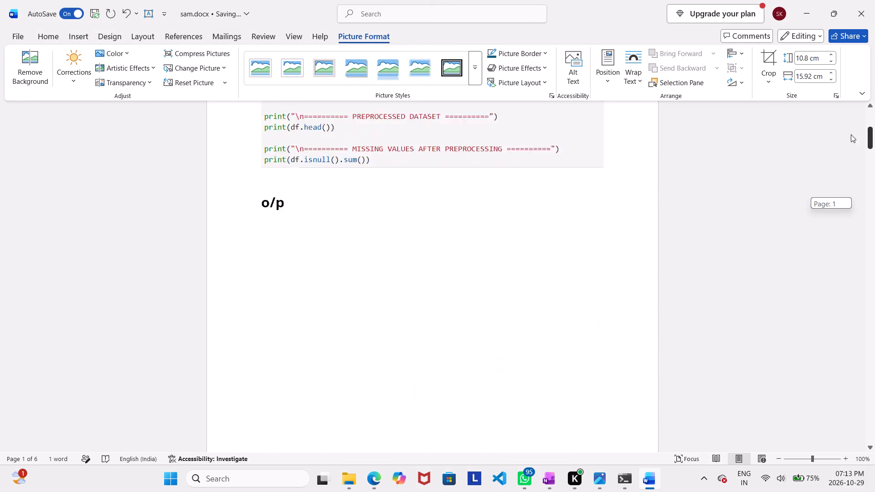
drag(851, 134, 854, 162)
click(429, 258)
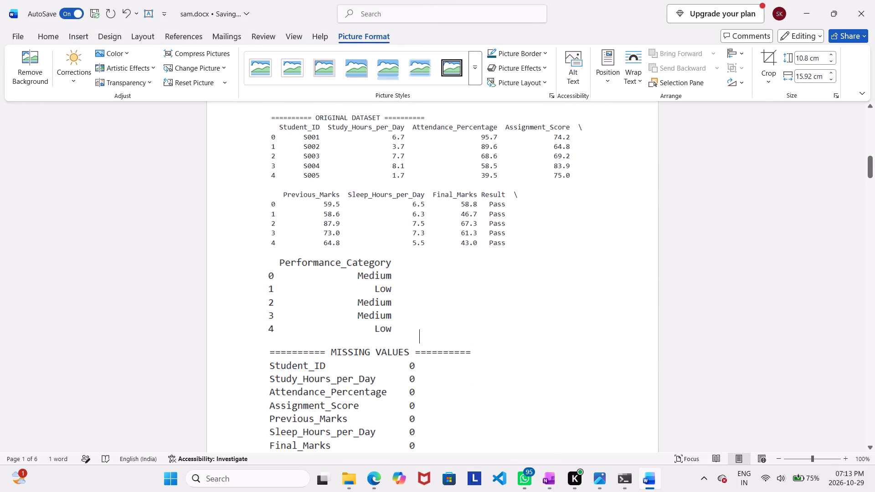
scroll(427, 259, up, 4)
key(BackSpace)
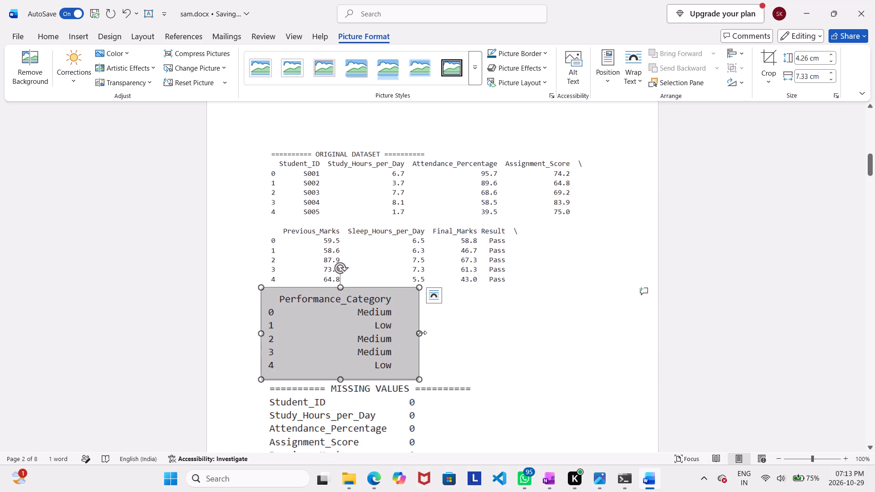
scroll(350, 333, up, 4)
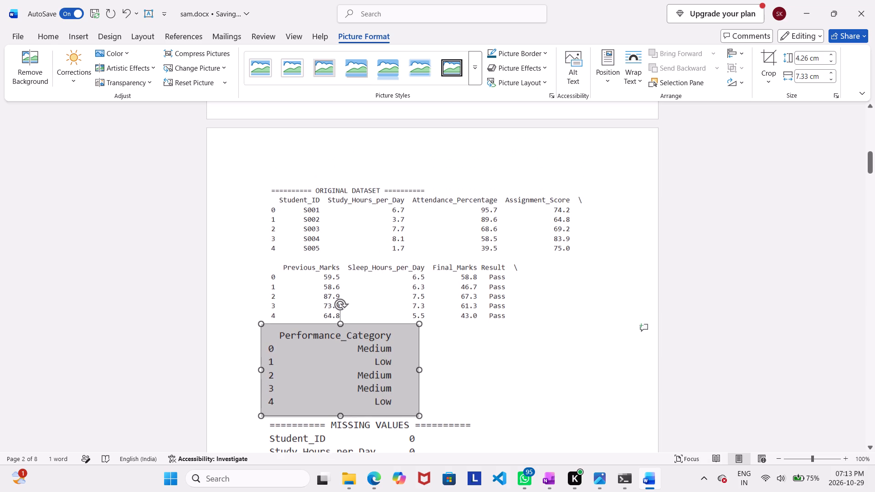
click(368, 221)
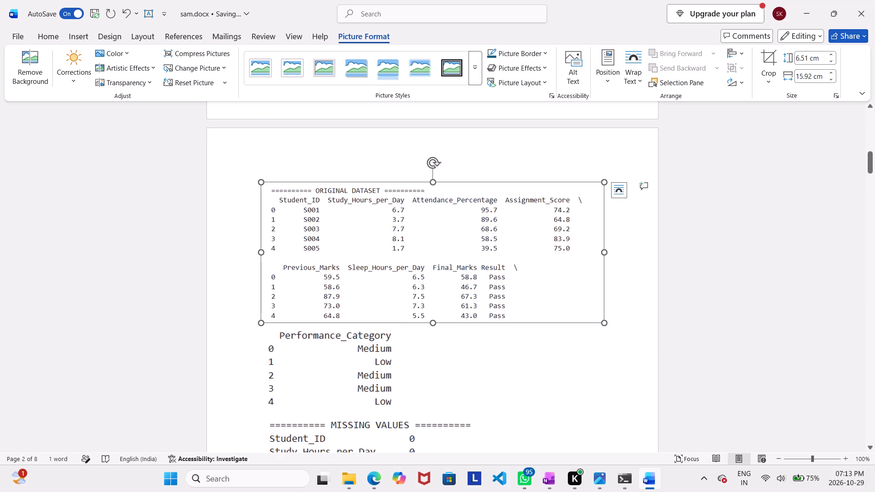
click(397, 235)
key(ctrl+x)
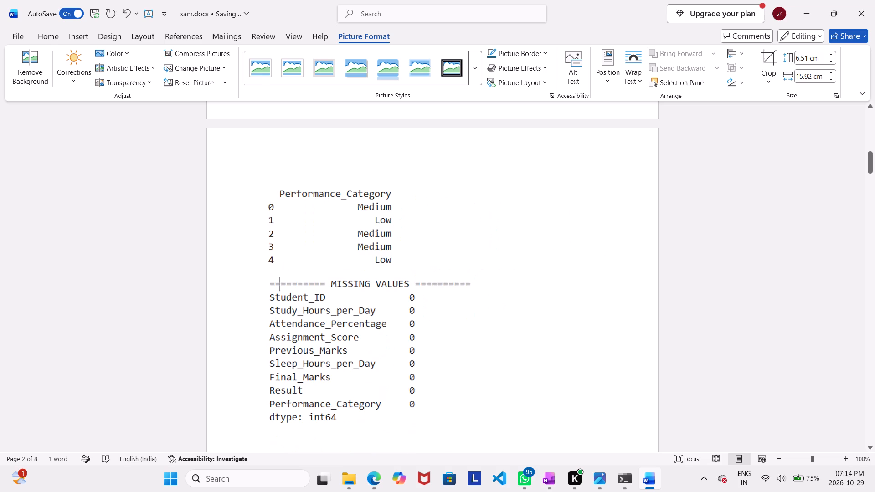
Paste the ORIGINAL DATASET picture directly below the "o/p" label on page 1.
scroll(399, 233, up, 19)
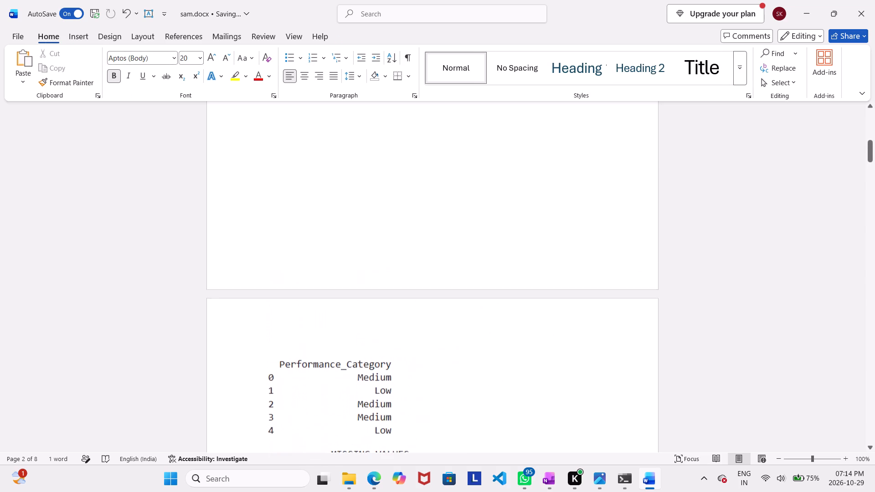
scroll(399, 232, up, 20)
click(343, 235)
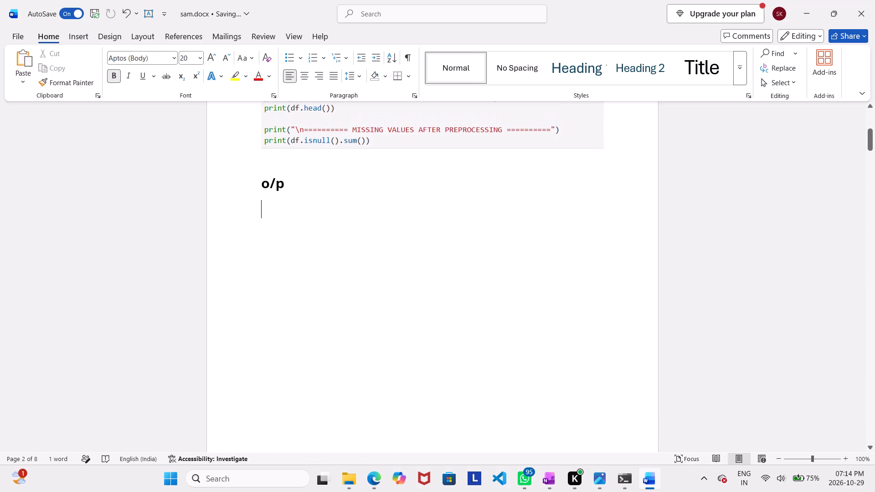
key(ctrl+v)
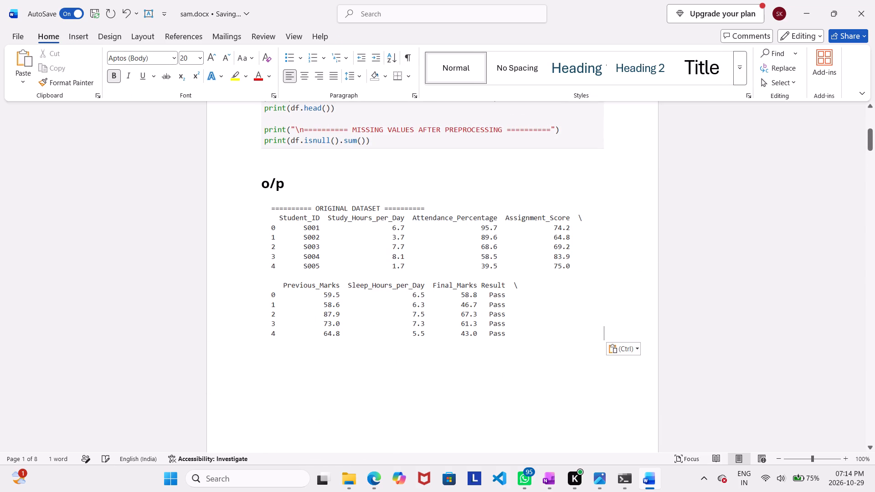
Cut the first Performance_Category picture from the top of page 2.
scroll(337, 231, down, 5)
scroll(345, 319, down, 16)
click(349, 394)
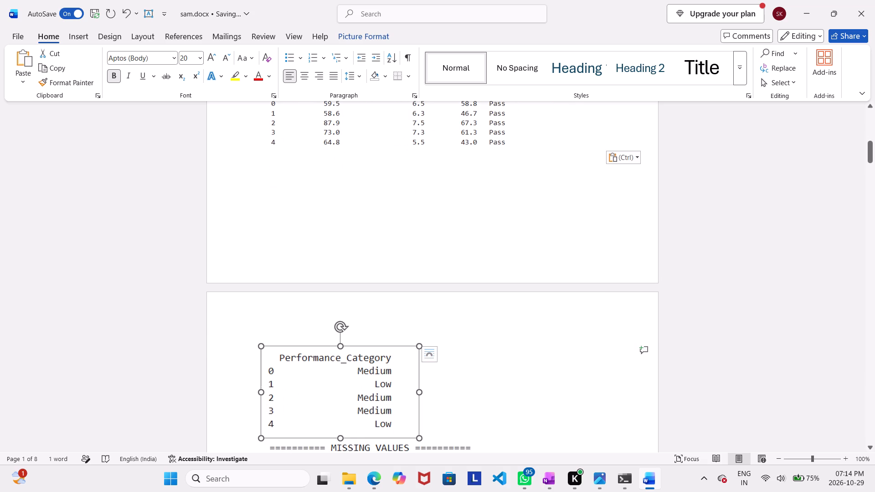
key(ctrl+c)
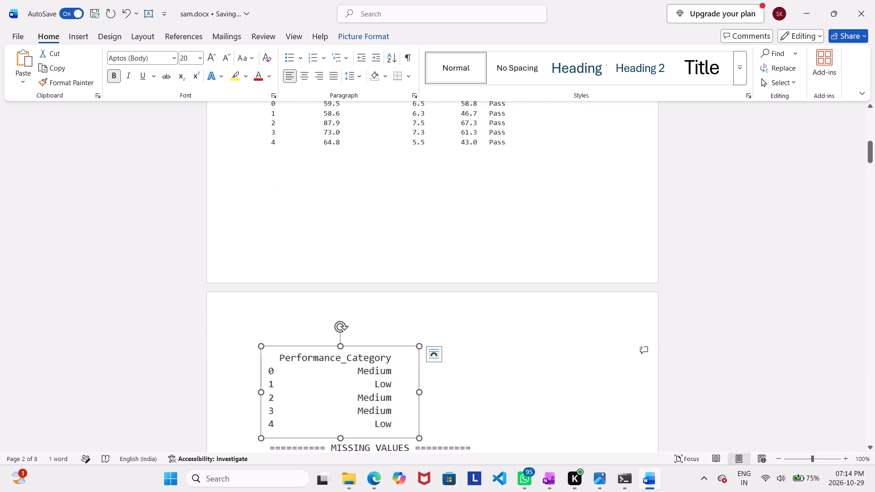
click(347, 190)
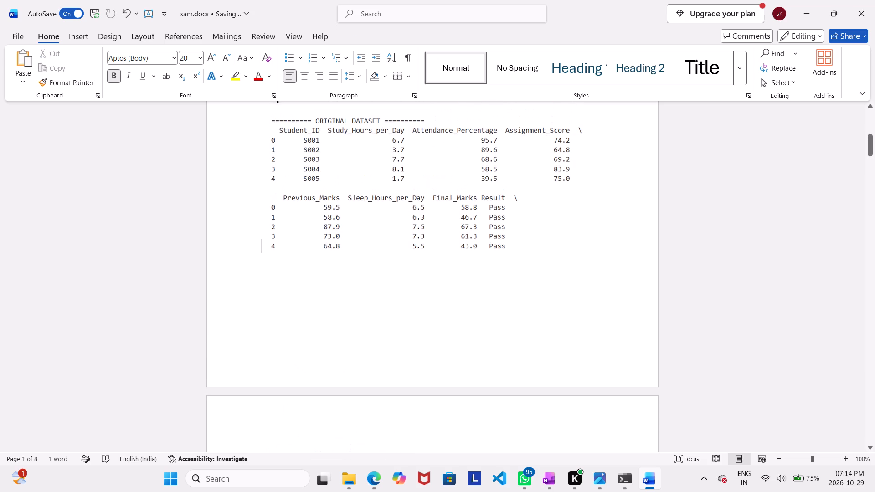
scroll(323, 309, down, 12)
click(325, 394)
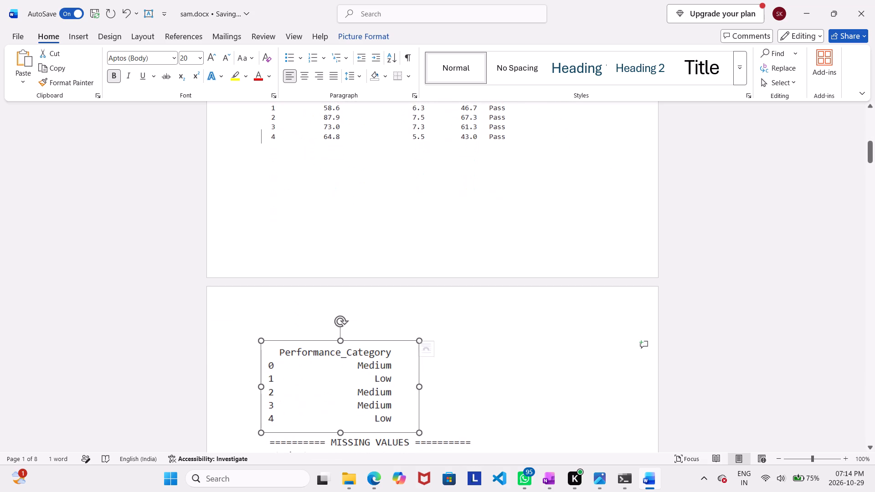
key(ctrl+x)
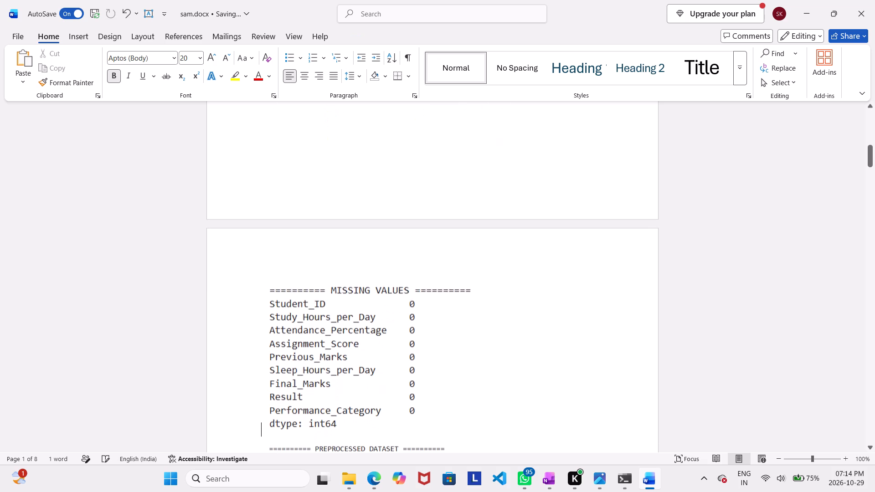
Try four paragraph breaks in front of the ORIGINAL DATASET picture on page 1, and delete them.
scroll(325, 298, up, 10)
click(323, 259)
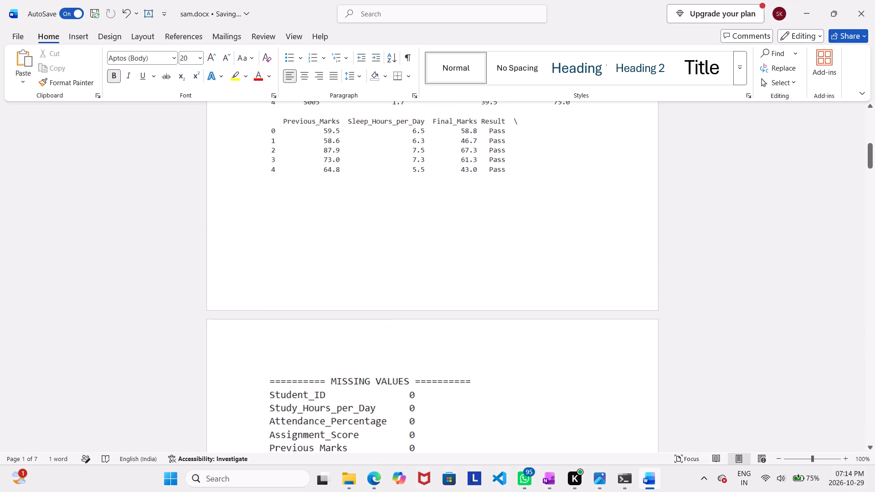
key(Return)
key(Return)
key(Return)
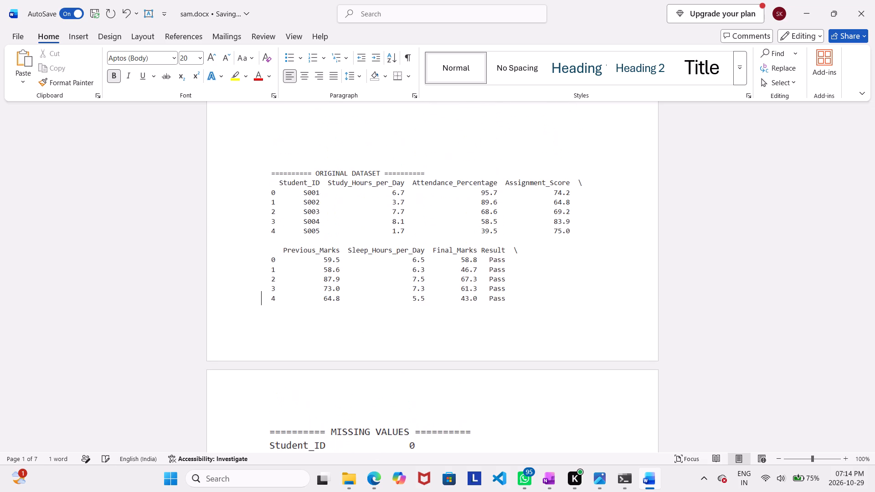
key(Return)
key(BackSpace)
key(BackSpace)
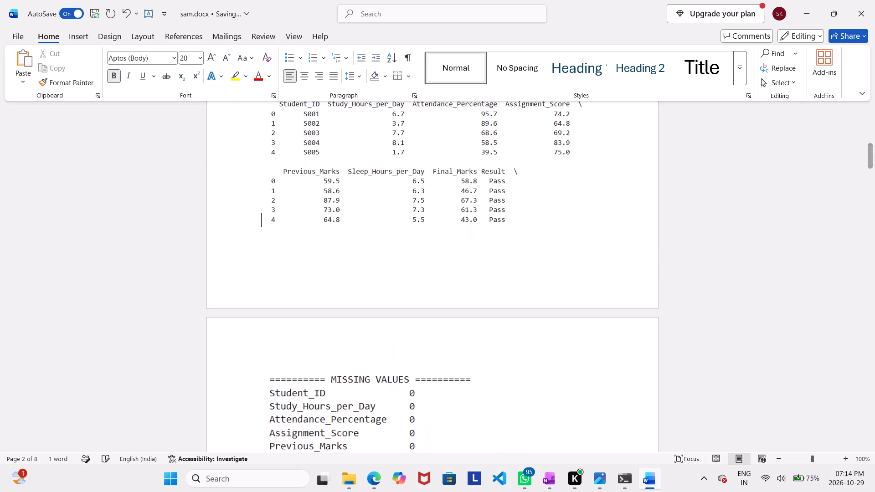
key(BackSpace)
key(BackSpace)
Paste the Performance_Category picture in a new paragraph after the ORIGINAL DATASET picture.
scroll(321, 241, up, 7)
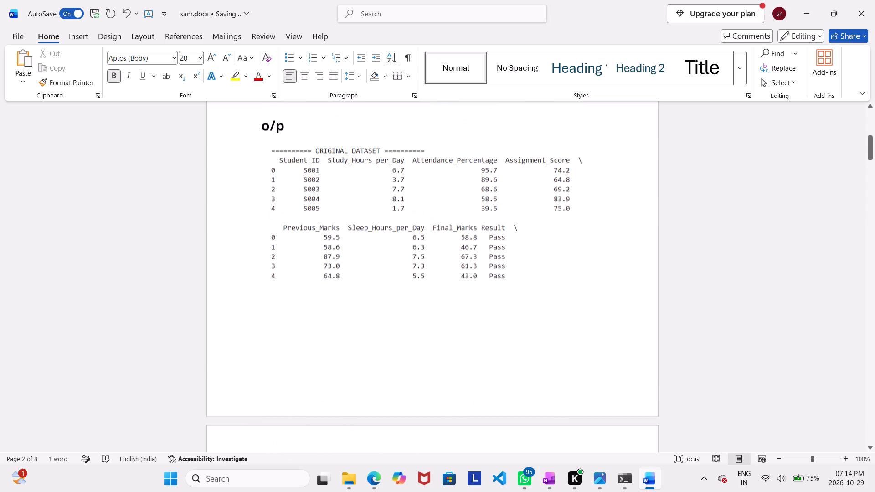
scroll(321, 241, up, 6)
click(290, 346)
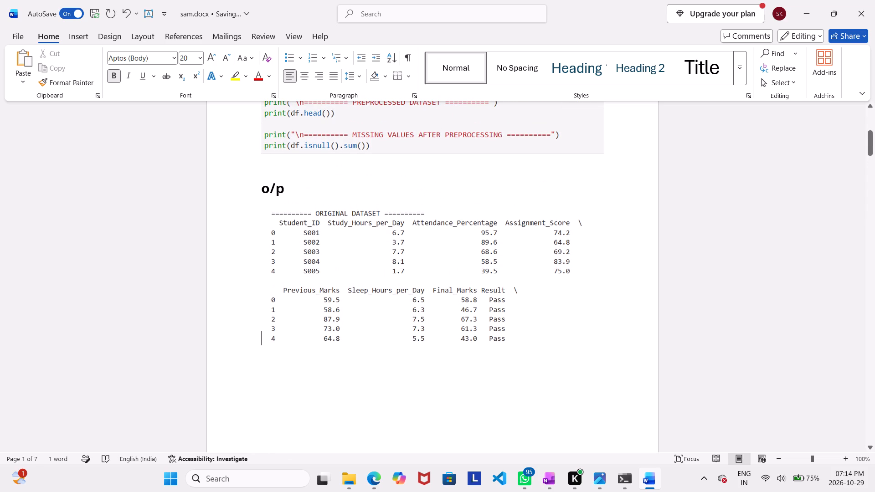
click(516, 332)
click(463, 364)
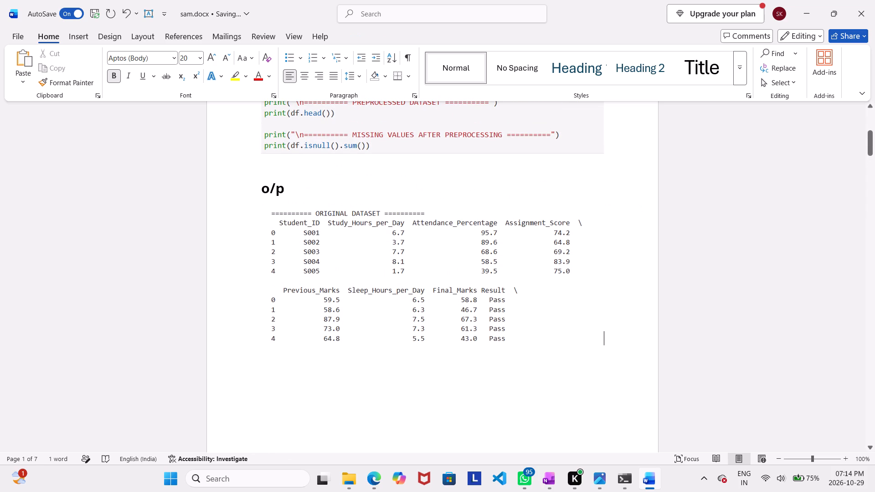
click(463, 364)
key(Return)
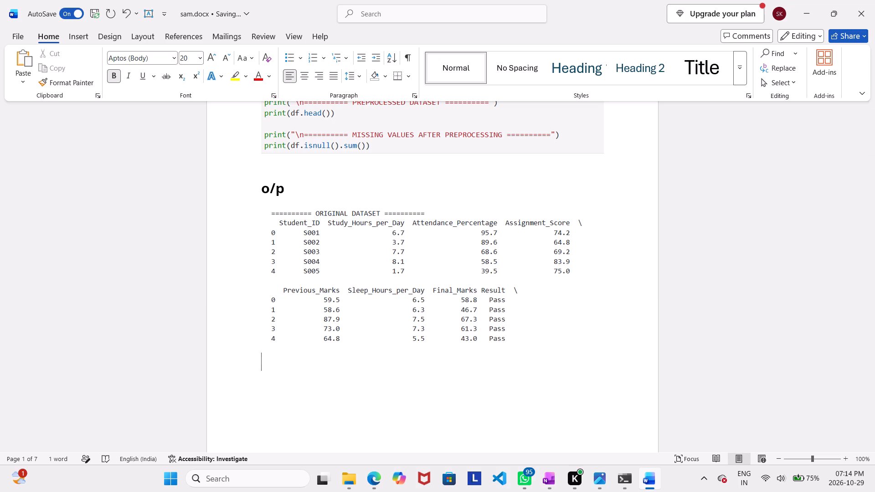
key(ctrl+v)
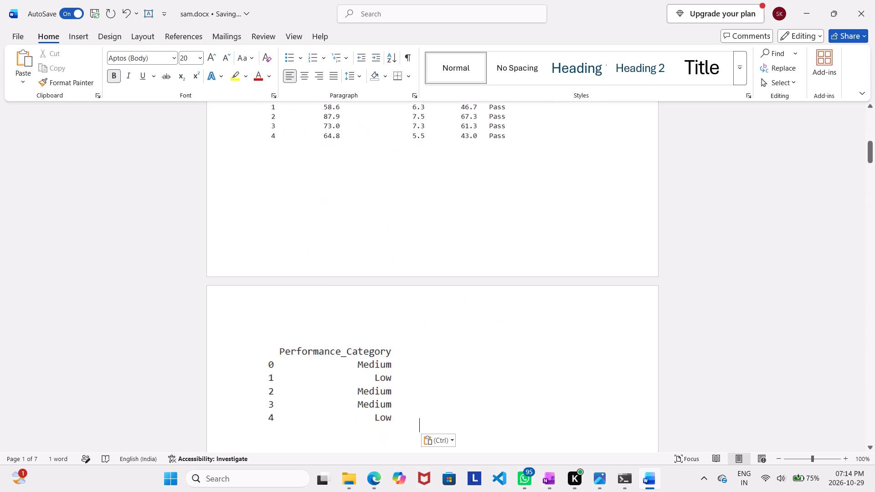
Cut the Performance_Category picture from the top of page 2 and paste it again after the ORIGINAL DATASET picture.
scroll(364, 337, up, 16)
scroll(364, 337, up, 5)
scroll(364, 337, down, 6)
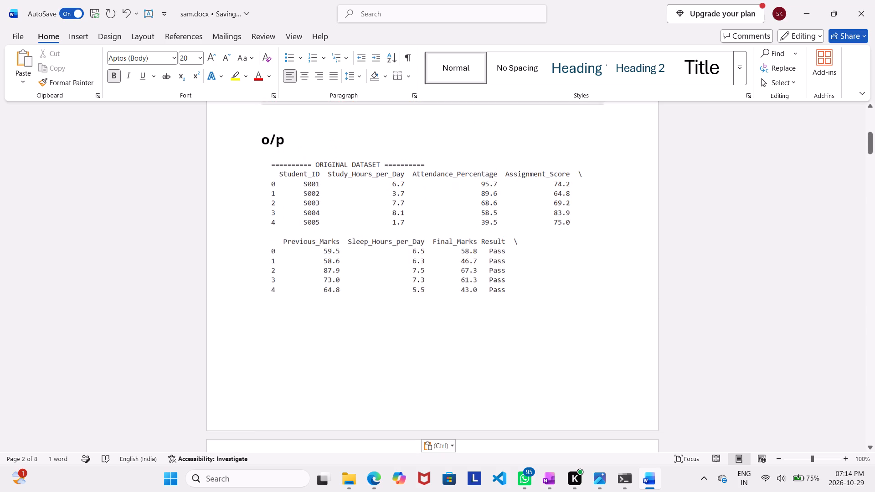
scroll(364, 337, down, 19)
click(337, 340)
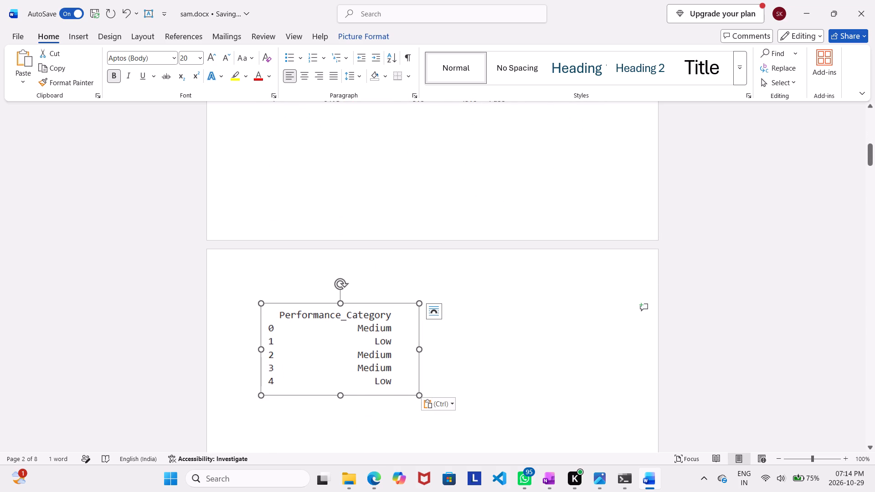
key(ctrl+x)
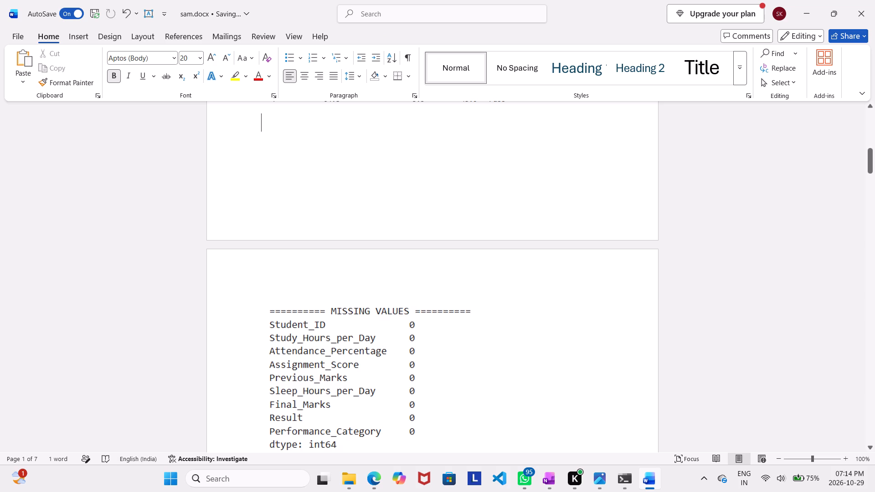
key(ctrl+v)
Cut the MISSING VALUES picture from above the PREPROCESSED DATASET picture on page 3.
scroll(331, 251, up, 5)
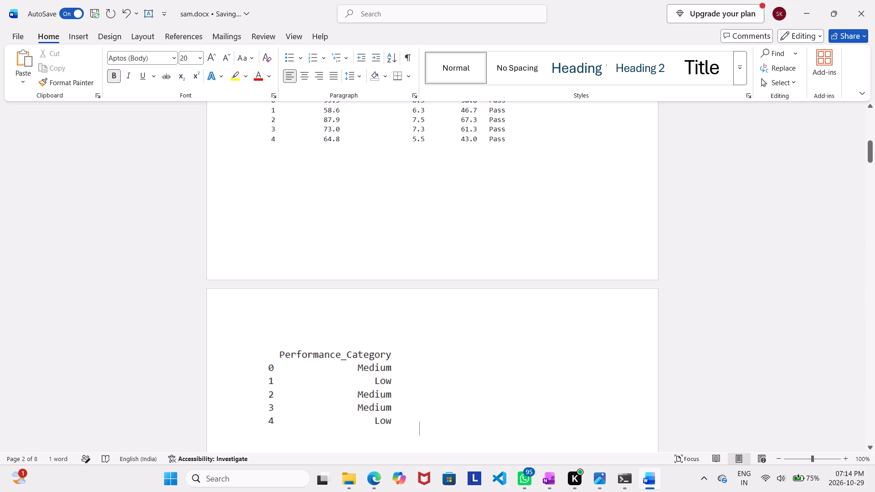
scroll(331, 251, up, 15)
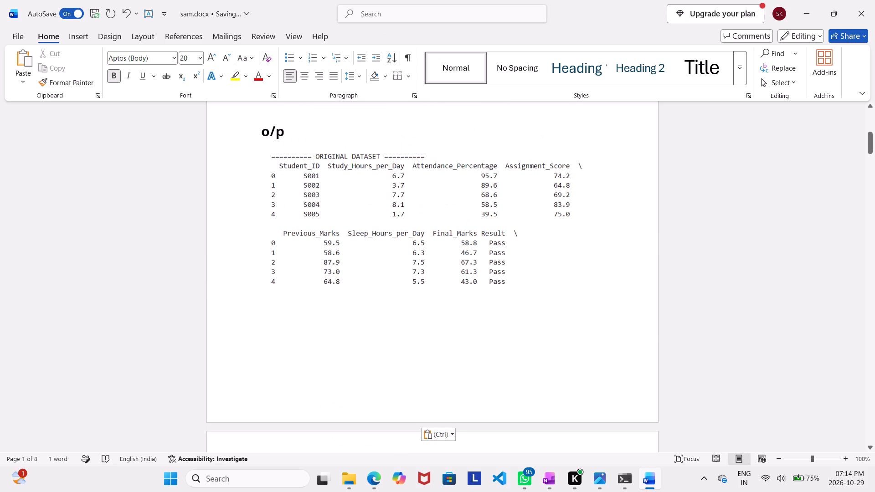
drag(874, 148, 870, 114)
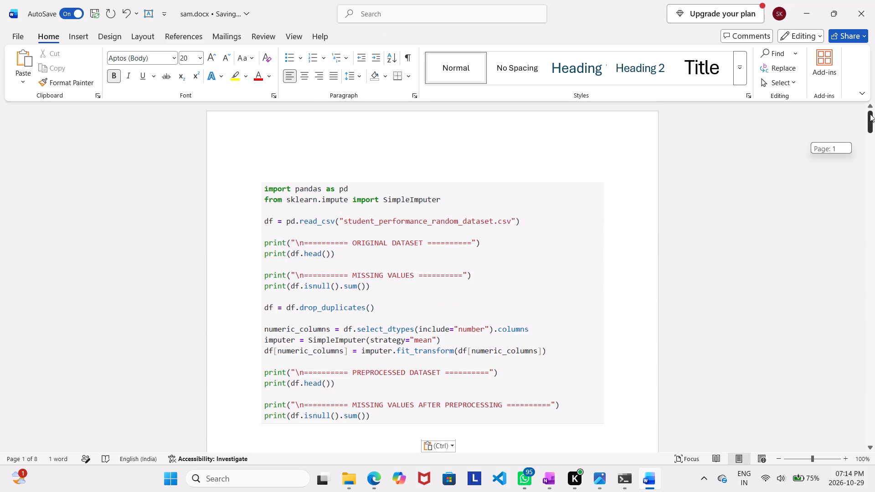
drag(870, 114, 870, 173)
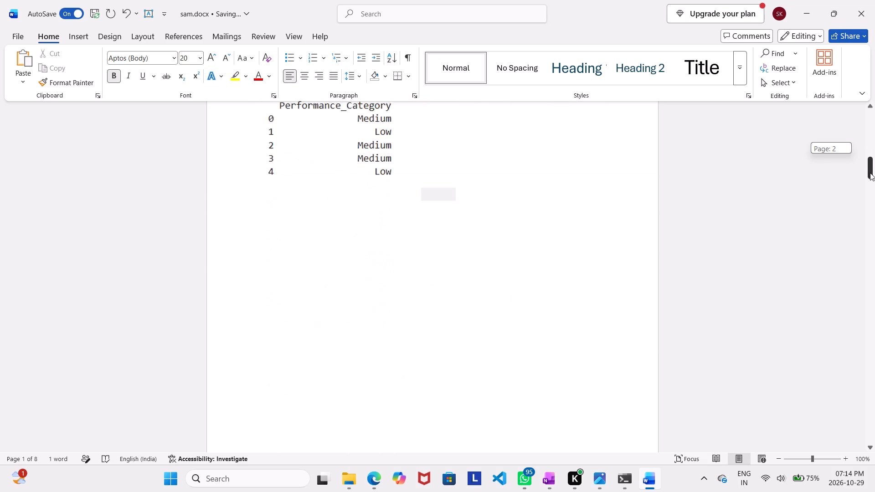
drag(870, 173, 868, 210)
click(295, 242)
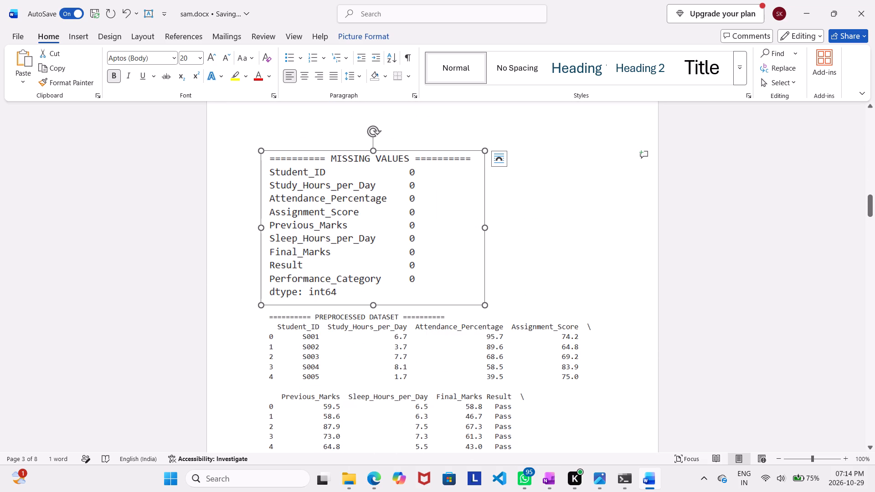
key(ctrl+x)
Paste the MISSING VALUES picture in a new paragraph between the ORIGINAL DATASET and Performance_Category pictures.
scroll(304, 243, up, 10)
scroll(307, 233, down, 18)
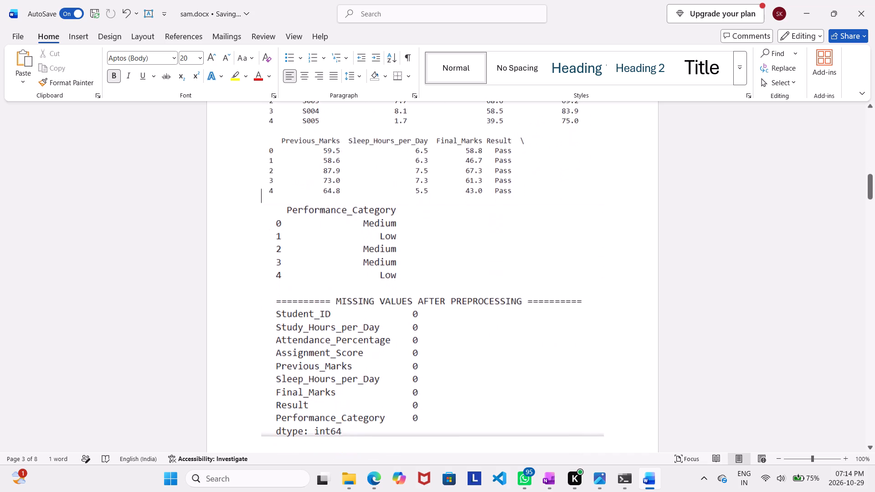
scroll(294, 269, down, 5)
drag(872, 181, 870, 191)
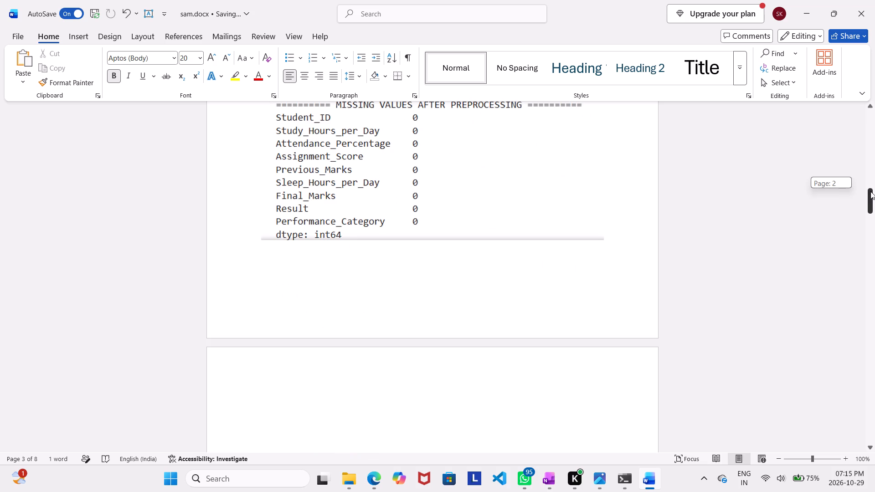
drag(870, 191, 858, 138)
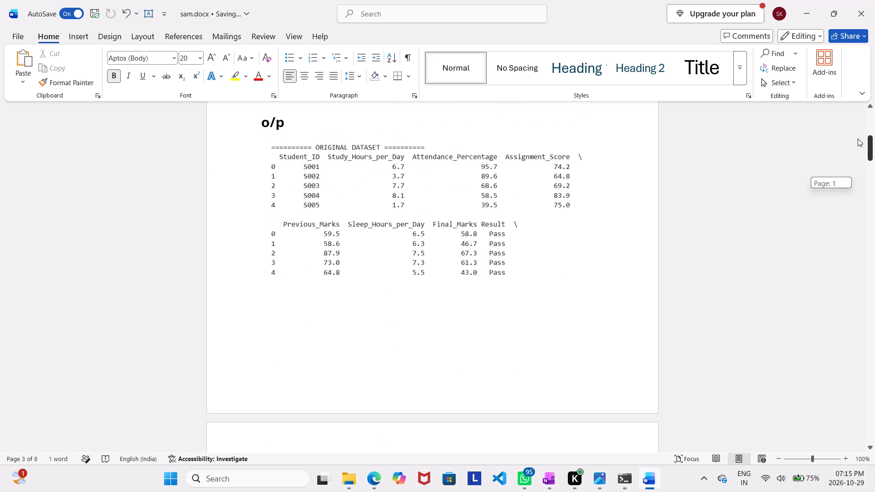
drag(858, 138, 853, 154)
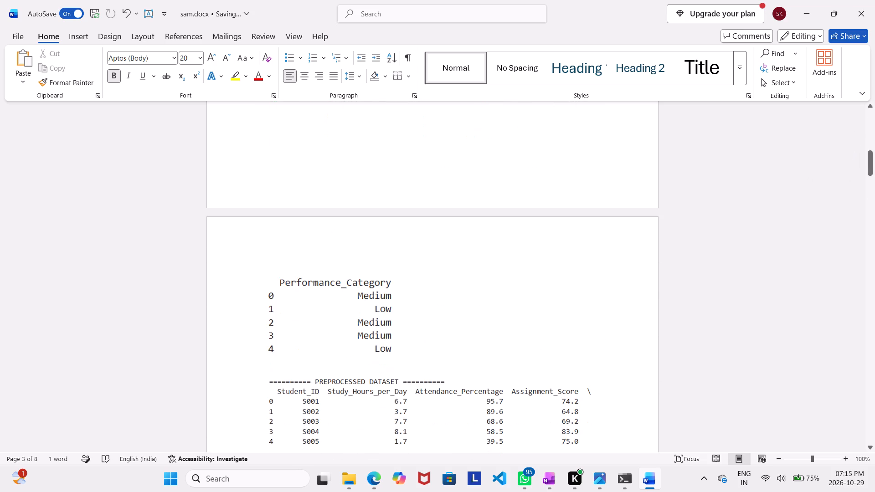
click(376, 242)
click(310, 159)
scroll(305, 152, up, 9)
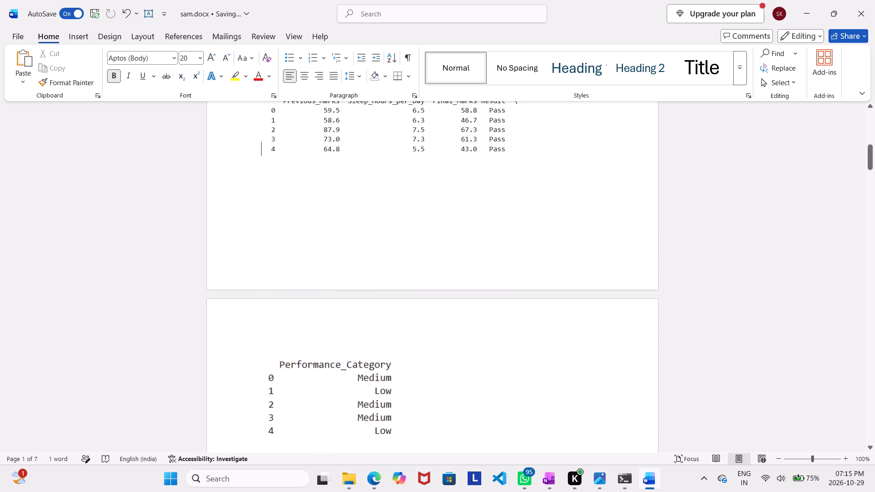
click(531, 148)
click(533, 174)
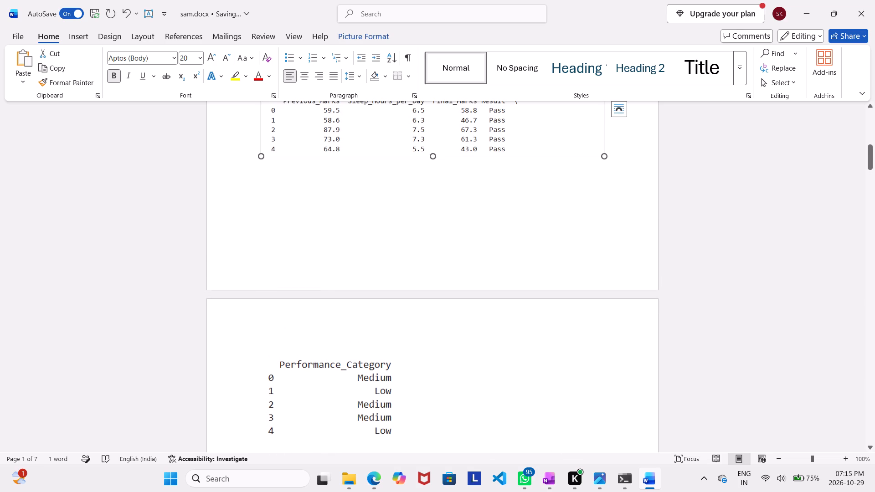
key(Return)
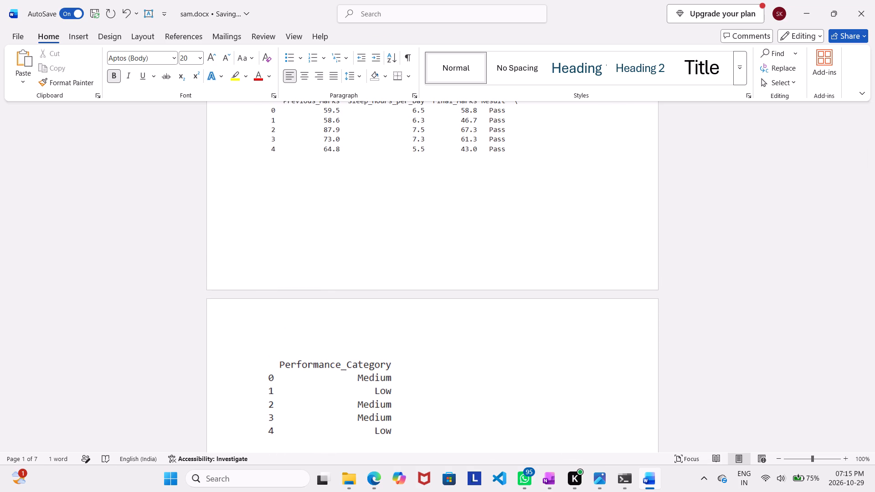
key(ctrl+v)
Cut the ORIGINAL DATASET, MISSING VALUES and Performance_Category pictures below the "o/p" label, one after another.
scroll(545, 160, down, 6)
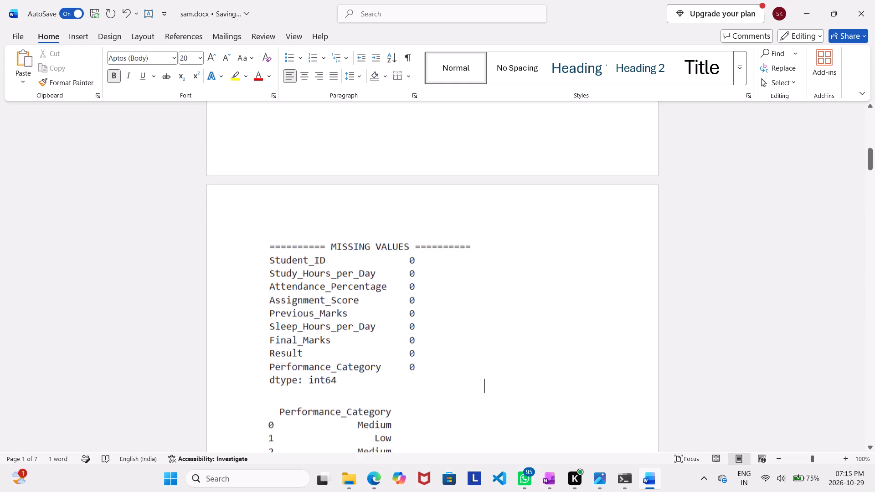
scroll(543, 161, down, 8)
scroll(540, 161, up, 11)
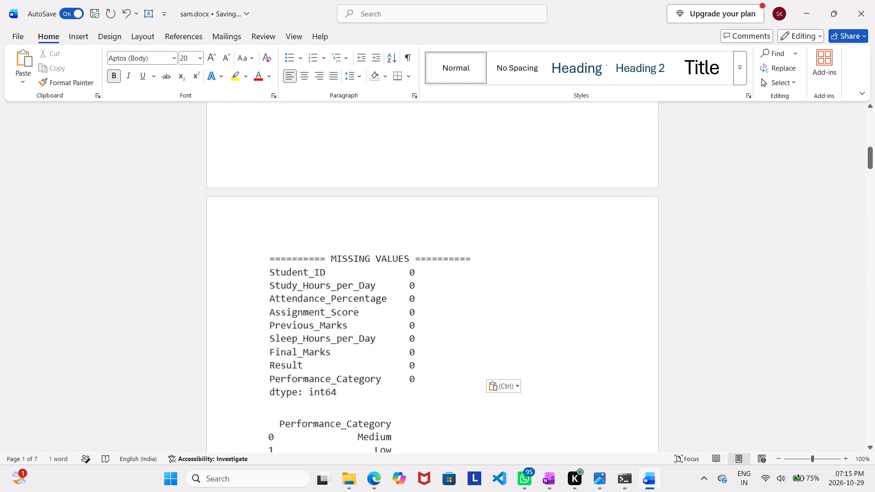
scroll(540, 161, up, 17)
scroll(539, 162, up, 13)
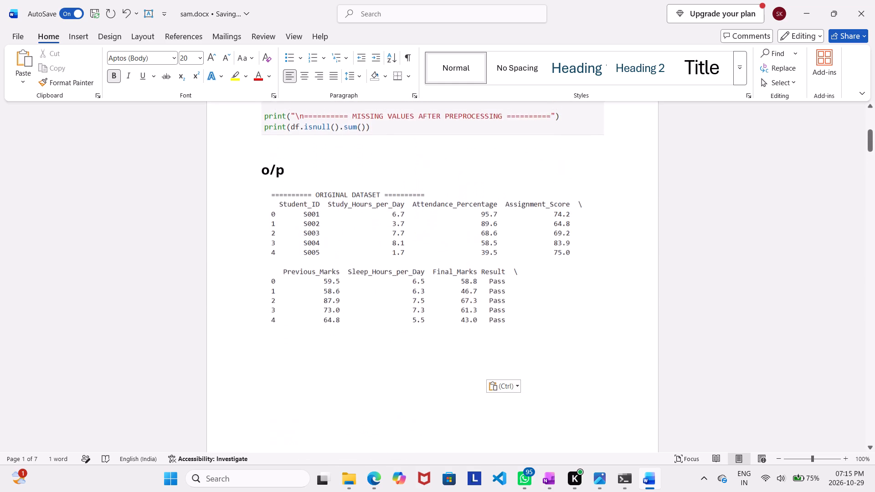
scroll(537, 162, up, 8)
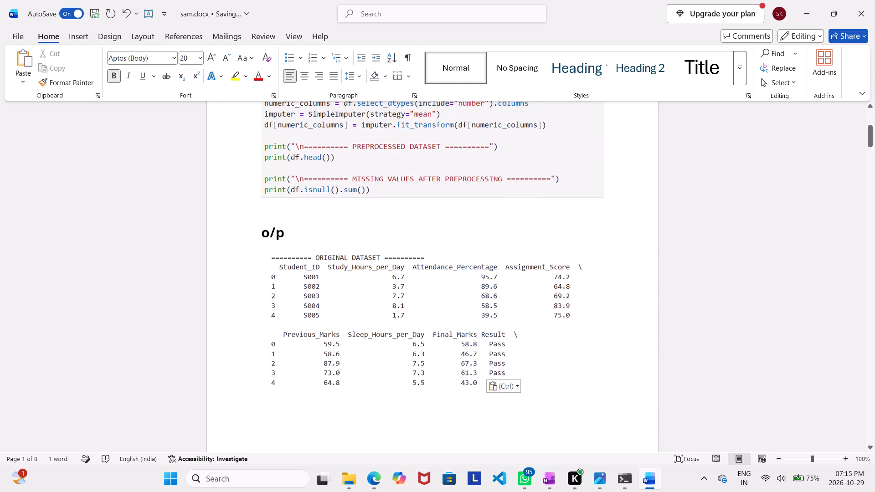
scroll(537, 162, up, 1)
click(414, 297)
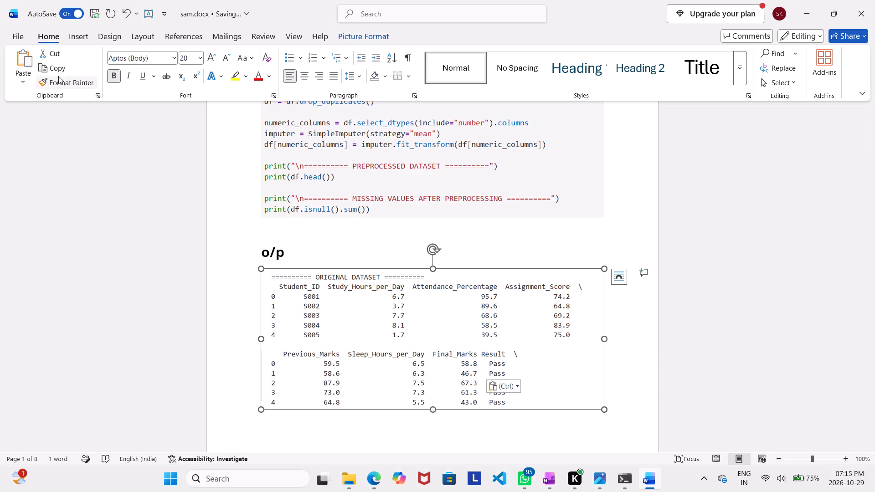
click(62, 56)
click(289, 370)
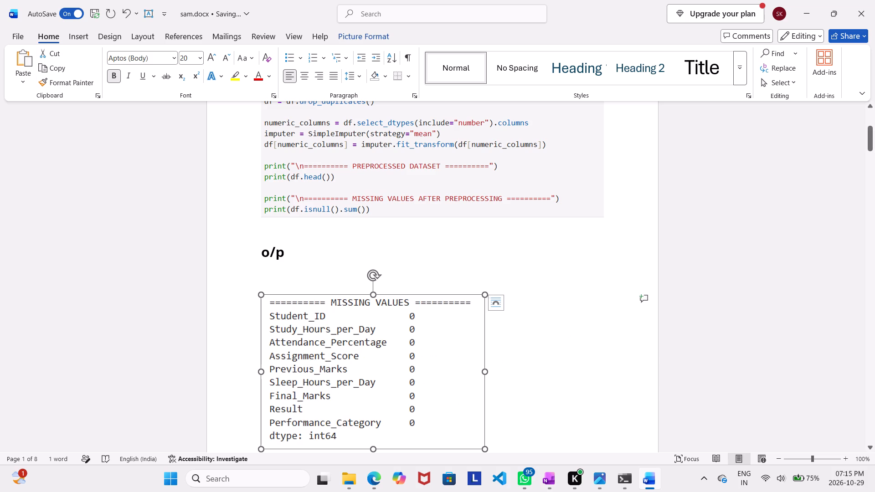
click(60, 52)
click(345, 345)
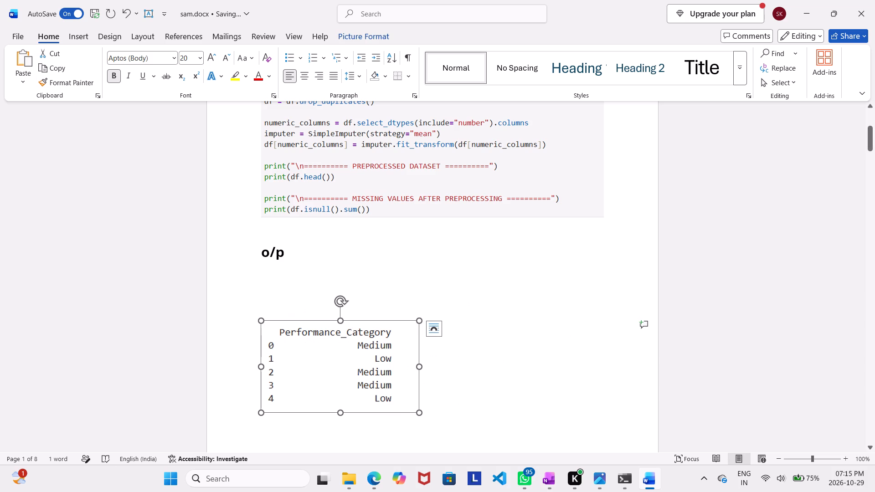
click(59, 51)
Cut the PREPROCESSED DATASET picture and the MISSING VALUES AFTER PREPROCESSING picture from page 2.
scroll(358, 276, down, 8)
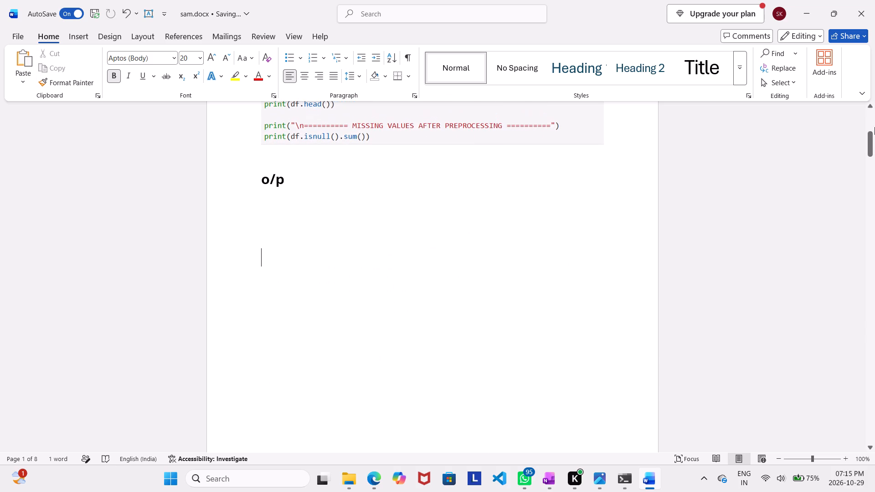
drag(869, 144, 874, 172)
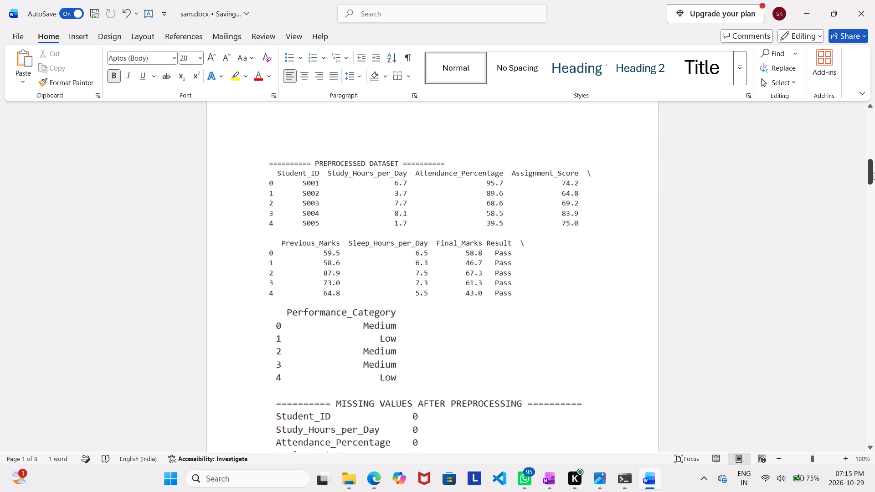
click(557, 223)
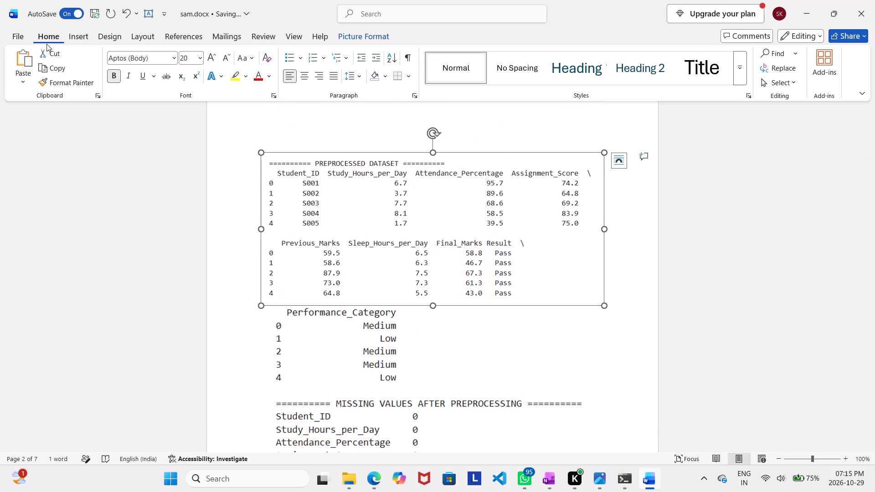
click(47, 52)
click(275, 174)
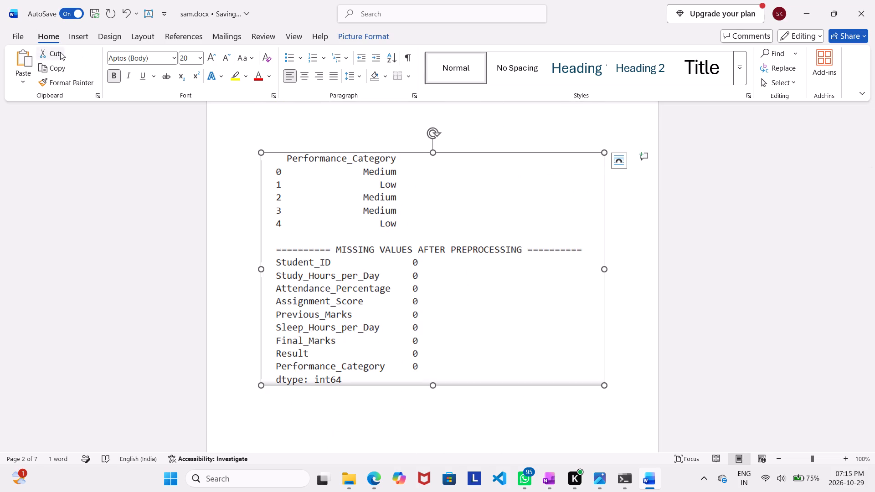
click(60, 52)
drag(869, 159, 866, 199)
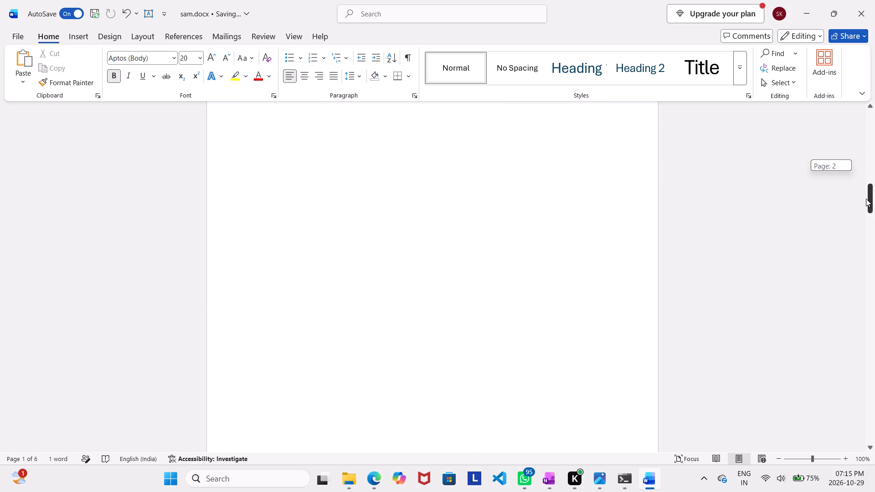
drag(866, 199, 844, 147)
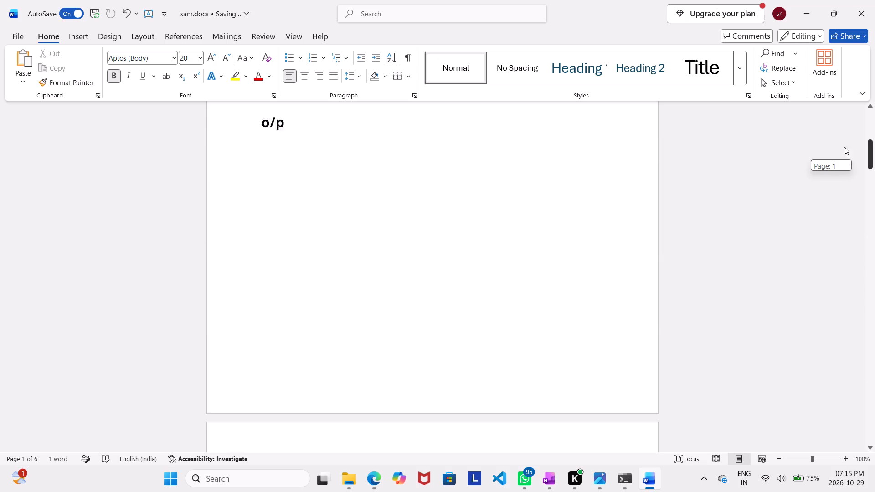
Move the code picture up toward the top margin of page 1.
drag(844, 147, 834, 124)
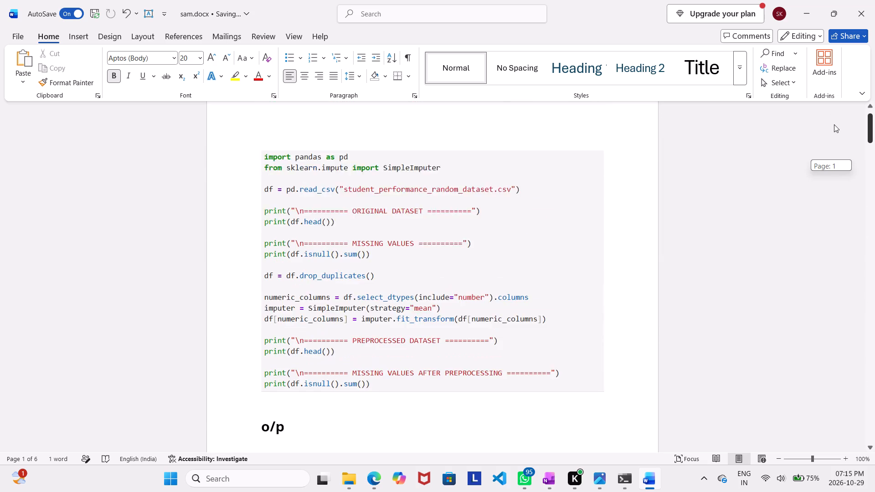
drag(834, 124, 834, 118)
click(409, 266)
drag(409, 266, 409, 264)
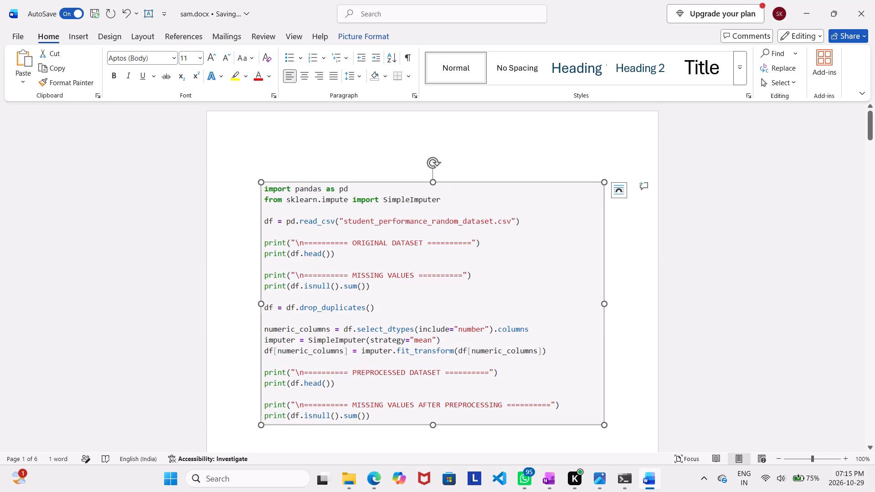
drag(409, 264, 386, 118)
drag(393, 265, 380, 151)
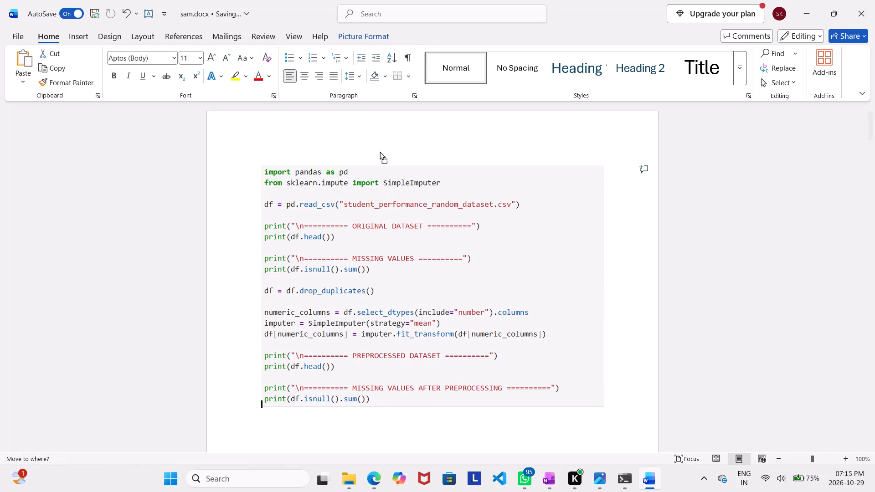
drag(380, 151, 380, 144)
Delete the blank lines between the code picture and the "o/p" label, together with the code picture itself.
click(259, 378)
click(249, 387)
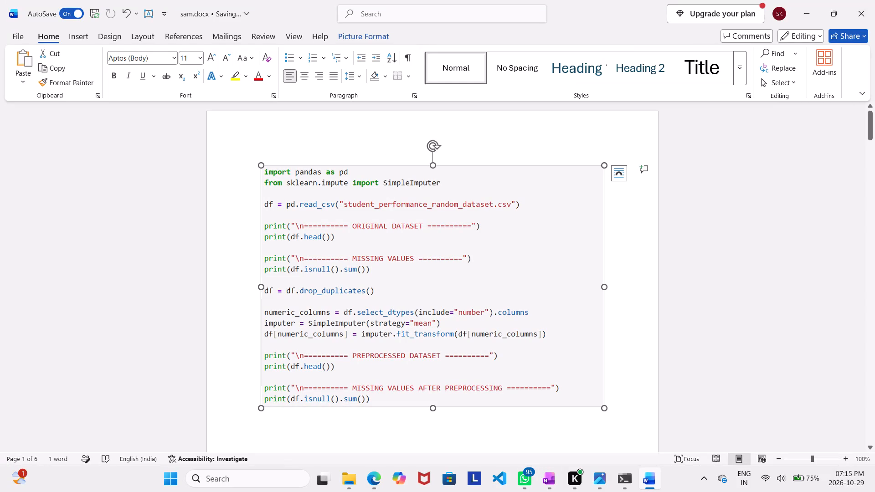
click(249, 387)
click(257, 315)
click(303, 302)
click(250, 324)
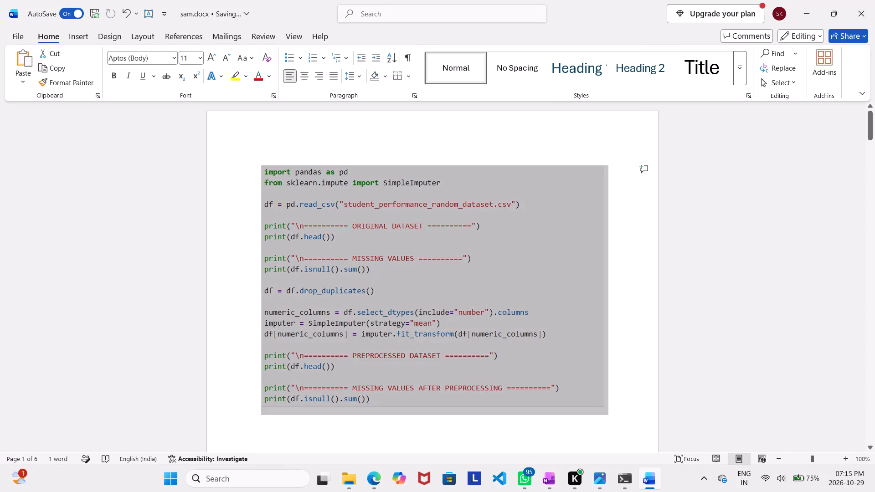
click(250, 324)
click(363, 442)
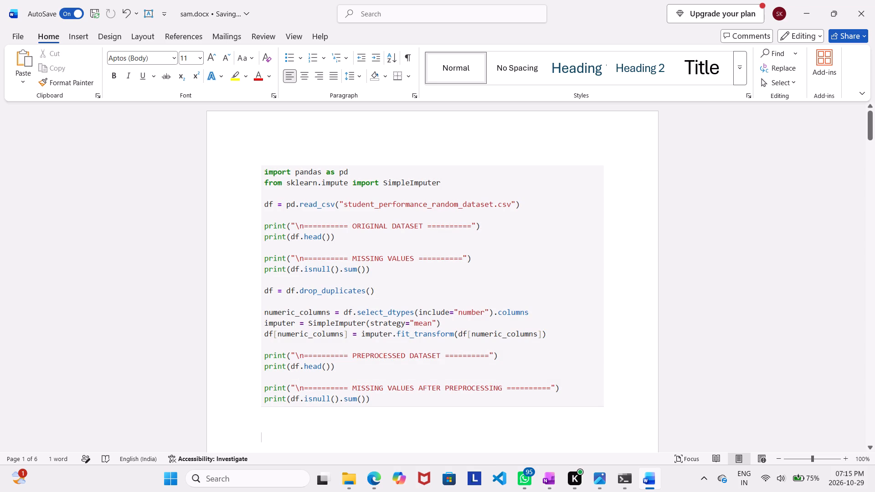
key(BackSpace)
key(BackSpace)
key(BackSpace)
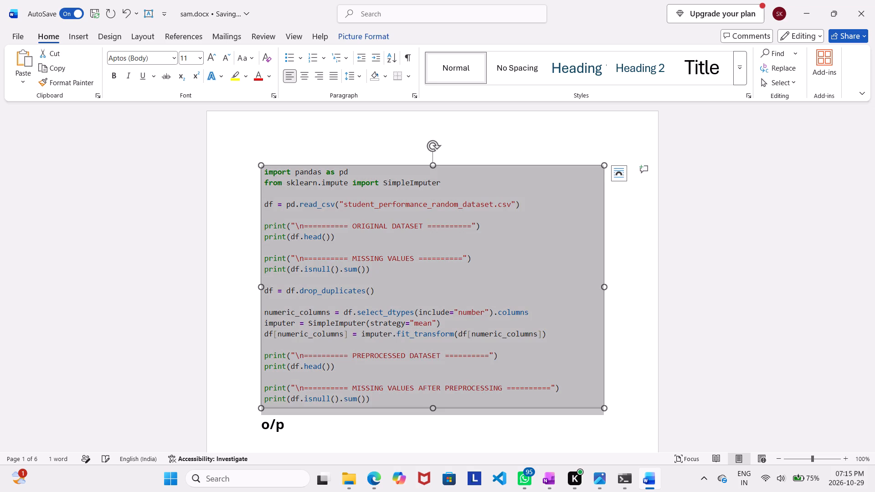
key(BackSpace)
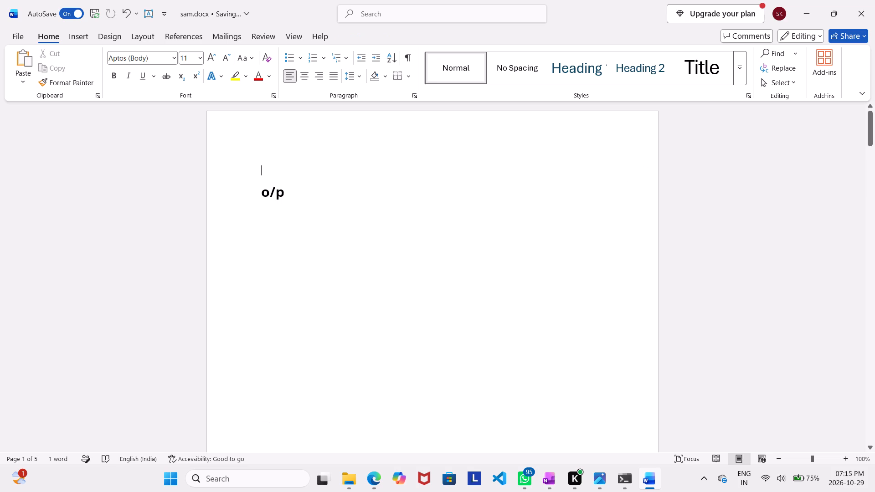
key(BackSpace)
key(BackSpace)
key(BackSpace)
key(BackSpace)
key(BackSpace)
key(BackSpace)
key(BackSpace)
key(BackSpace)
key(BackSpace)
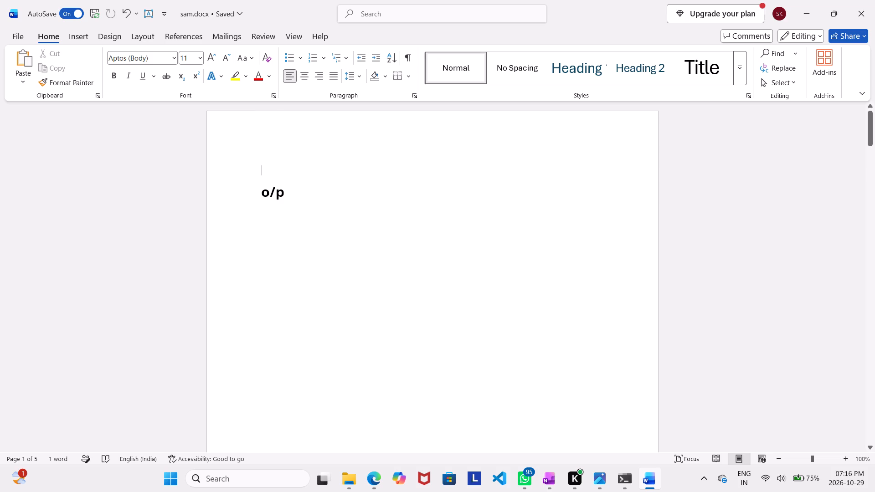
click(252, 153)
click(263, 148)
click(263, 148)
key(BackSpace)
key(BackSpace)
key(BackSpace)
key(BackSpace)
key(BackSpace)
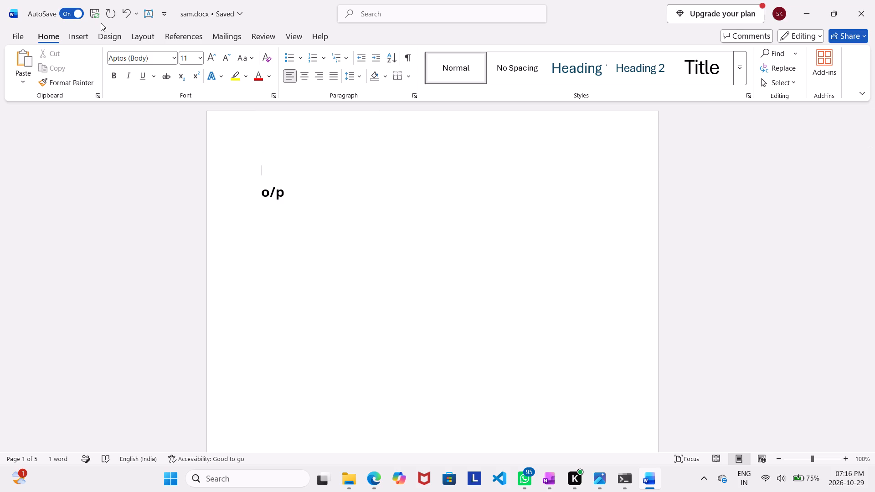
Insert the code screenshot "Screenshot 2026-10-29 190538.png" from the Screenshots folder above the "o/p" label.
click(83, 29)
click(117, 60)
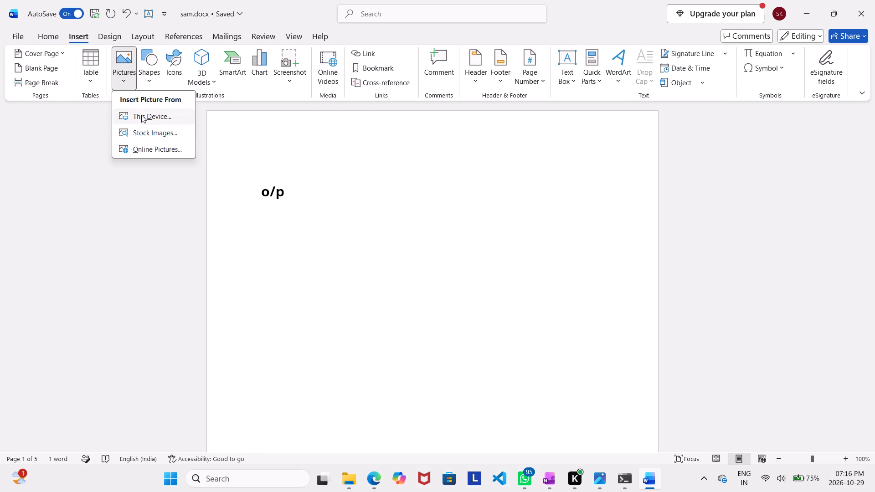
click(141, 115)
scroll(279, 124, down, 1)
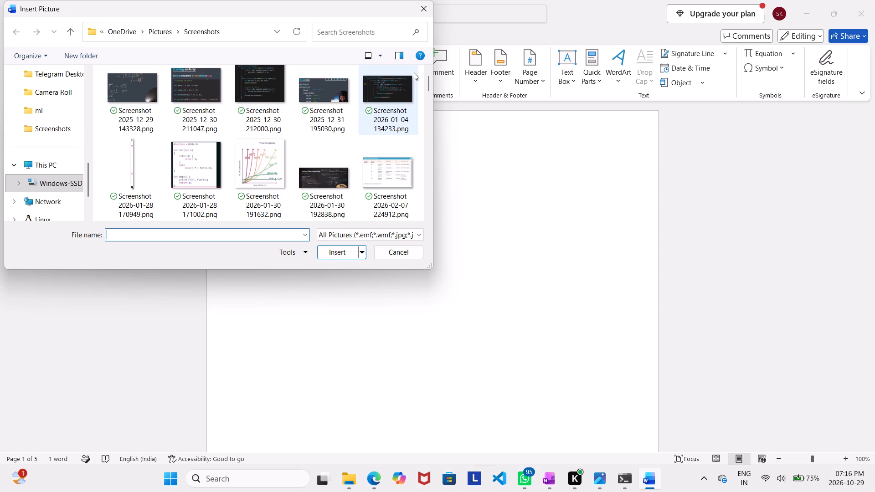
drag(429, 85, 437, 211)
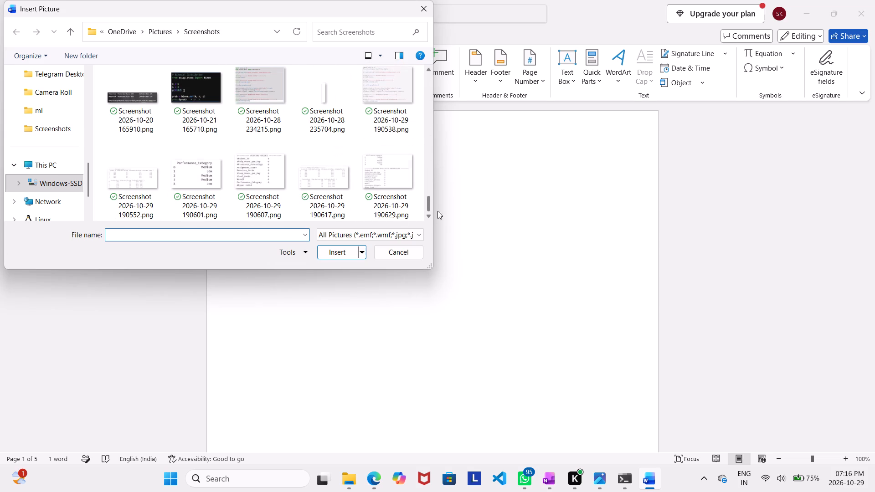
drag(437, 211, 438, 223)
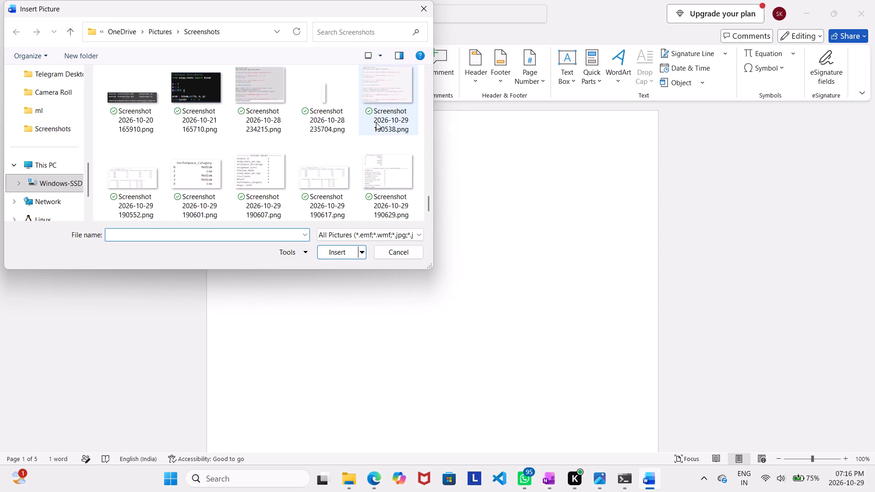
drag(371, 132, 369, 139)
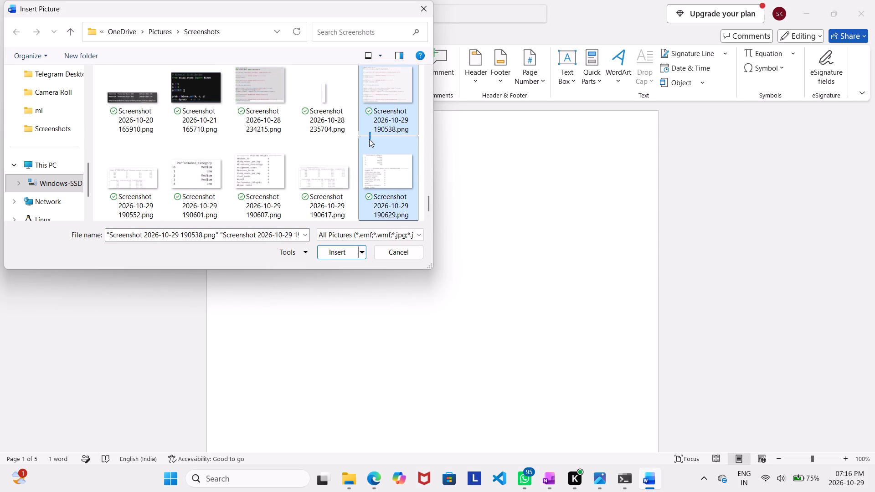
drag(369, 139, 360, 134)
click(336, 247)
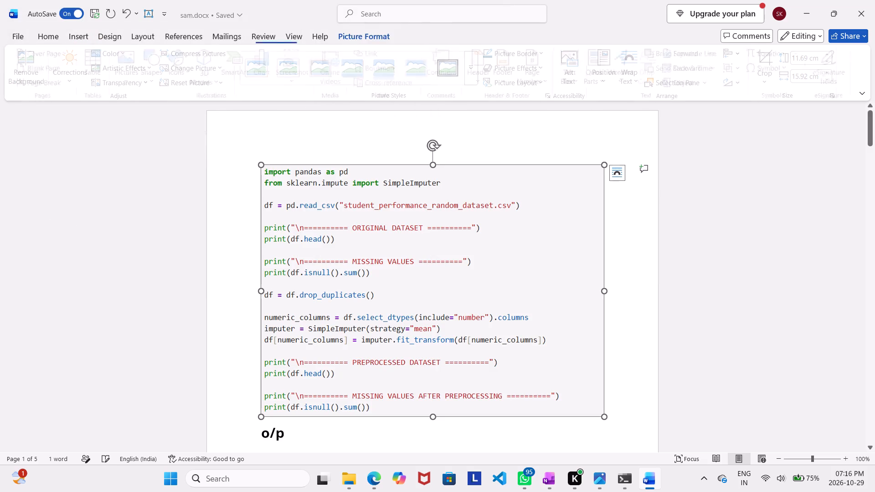
Insert the five output screenshots of 2026-10-29, numbered 190552 through 190629, together in place of the selected code picture.
scroll(386, 286, down, 5)
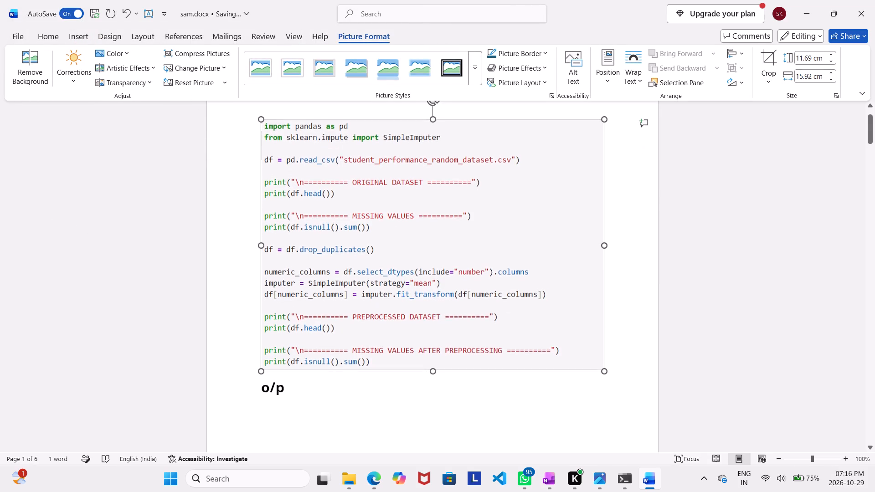
scroll(385, 286, down, 5)
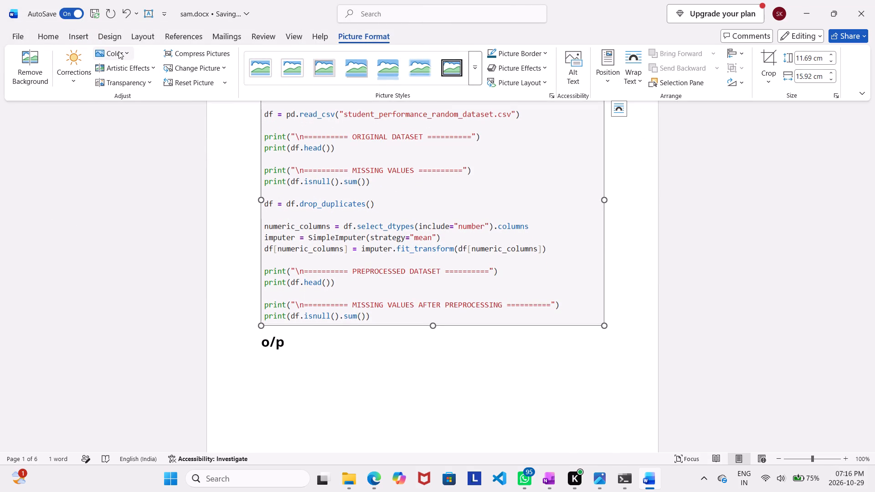
click(69, 34)
click(120, 58)
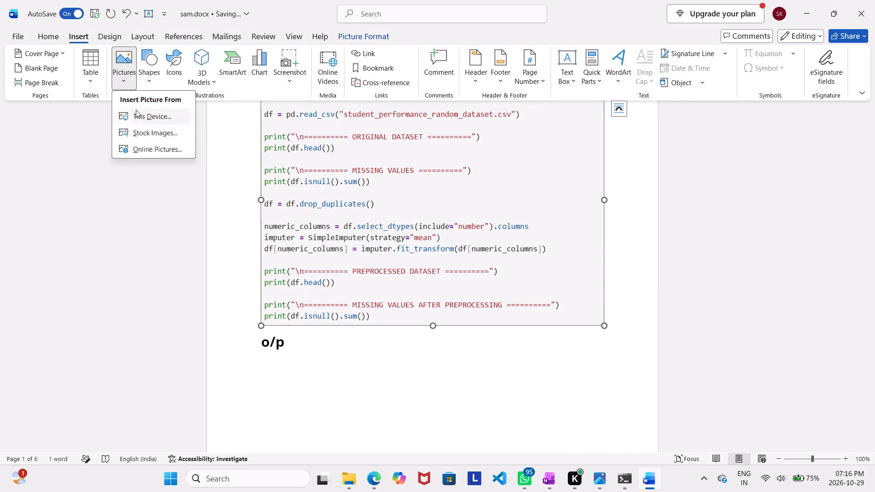
click(137, 114)
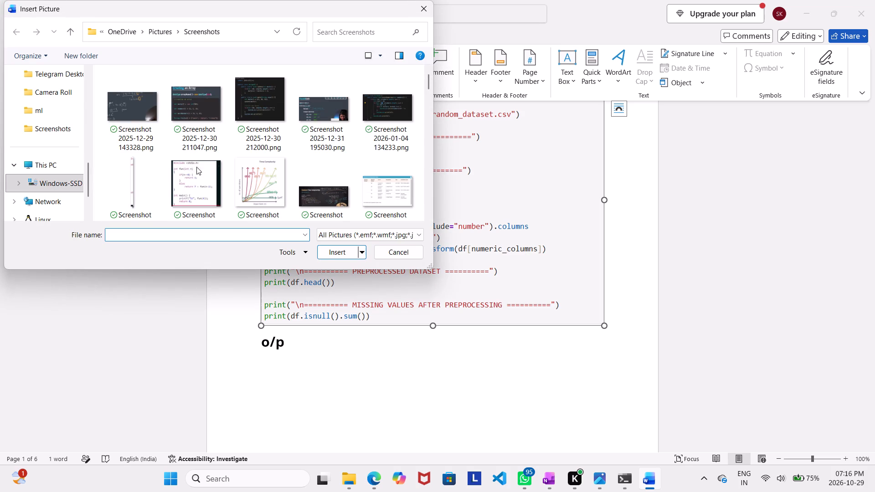
drag(426, 80, 430, 211)
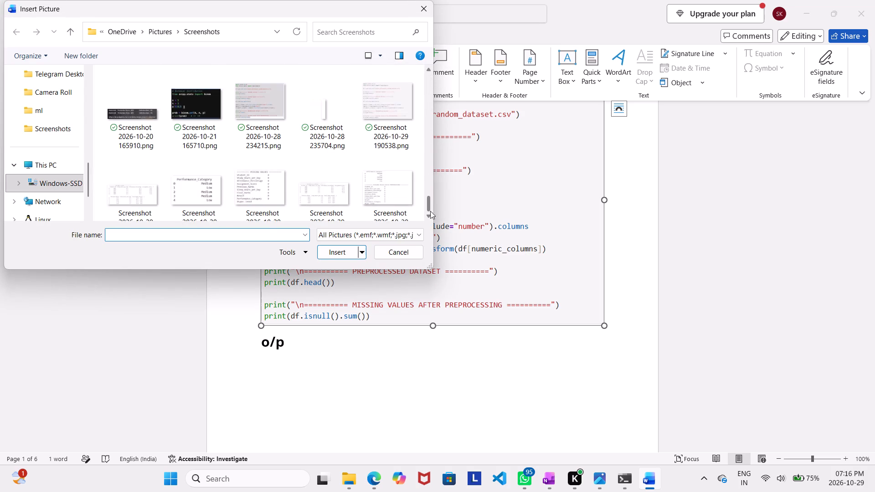
drag(430, 211, 430, 228)
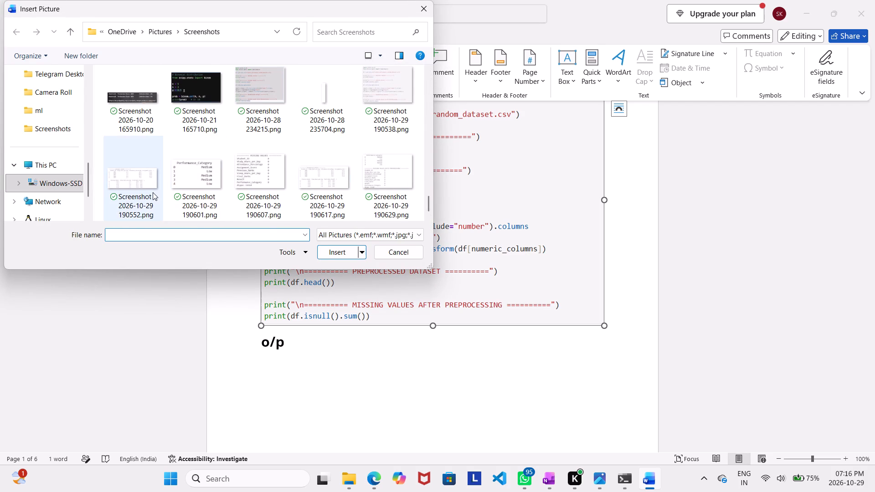
drag(153, 195, 157, 199)
drag(162, 208, 170, 208)
drag(152, 143, 184, 159)
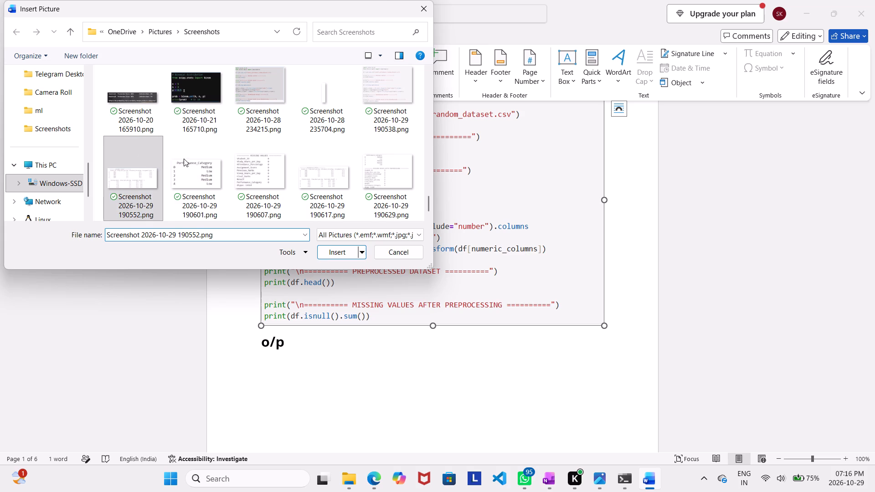
click(172, 128)
drag(152, 179, 173, 181)
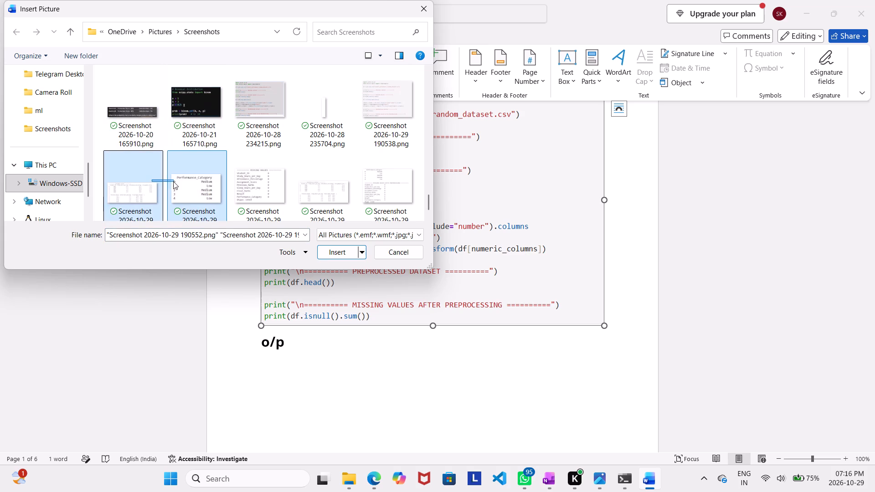
drag(173, 181, 394, 195)
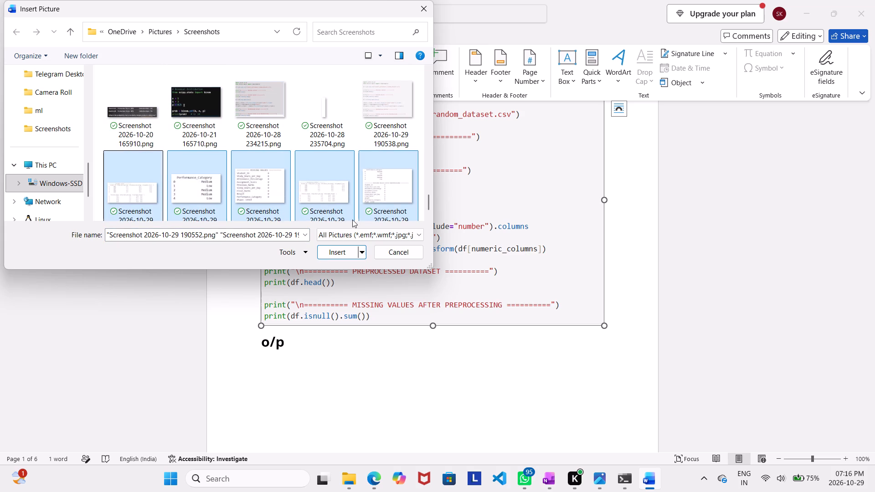
click(328, 252)
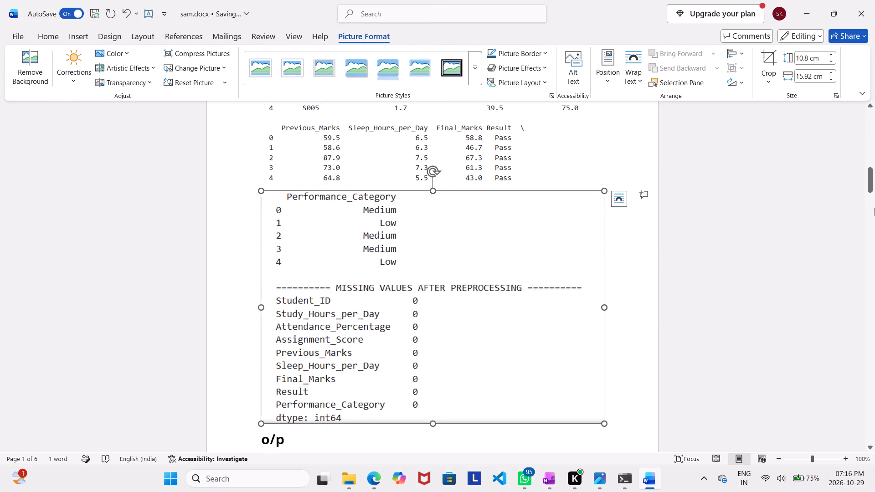
Examine the order and page placement of the inserted output pictures from page 1 onward.
drag(872, 180, 866, 136)
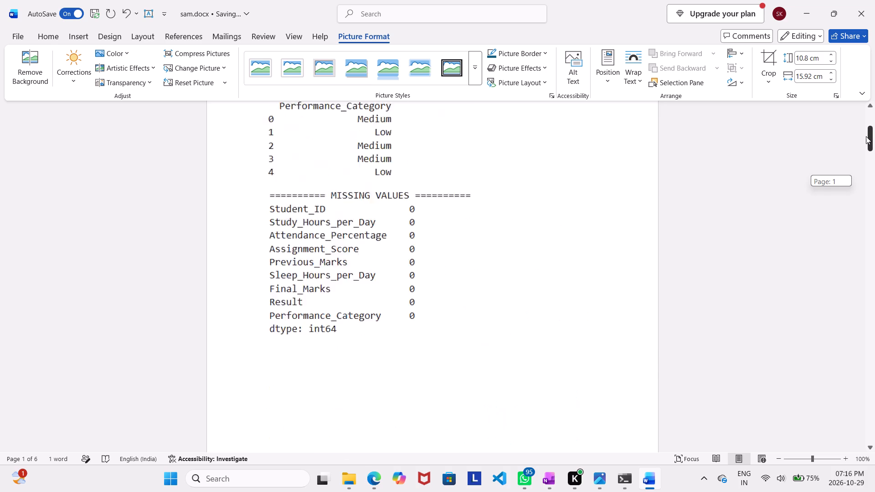
drag(866, 136, 864, 107)
drag(867, 114, 867, 118)
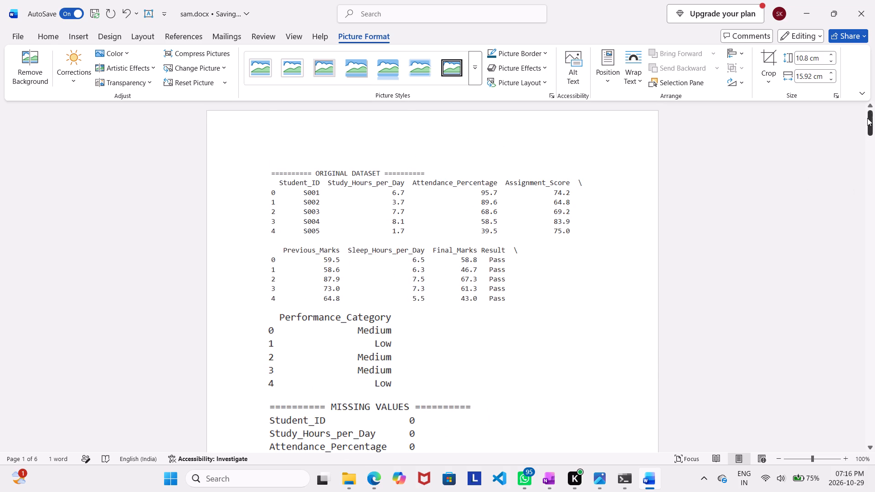
drag(867, 118, 861, 140)
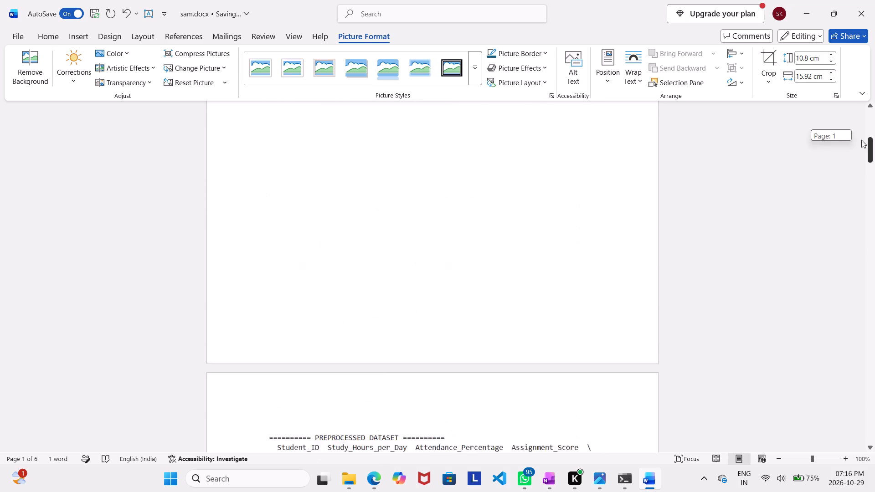
drag(861, 140, 851, 156)
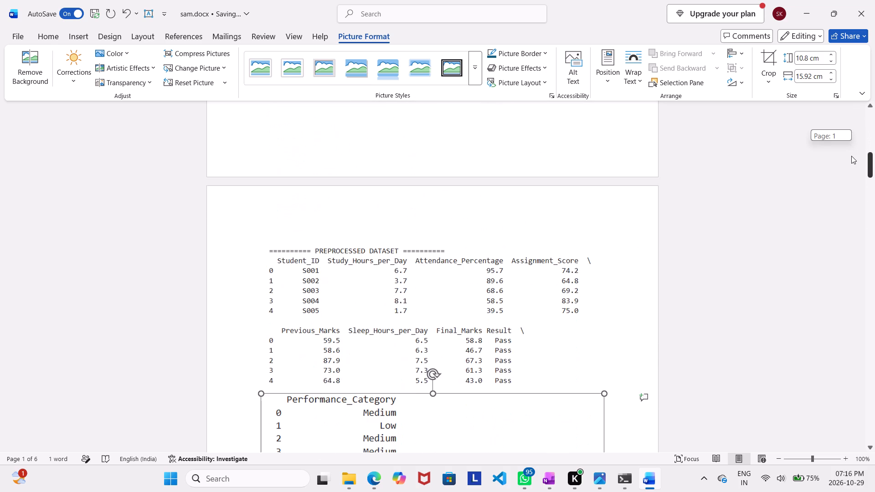
drag(851, 156, 838, 92)
click(292, 156)
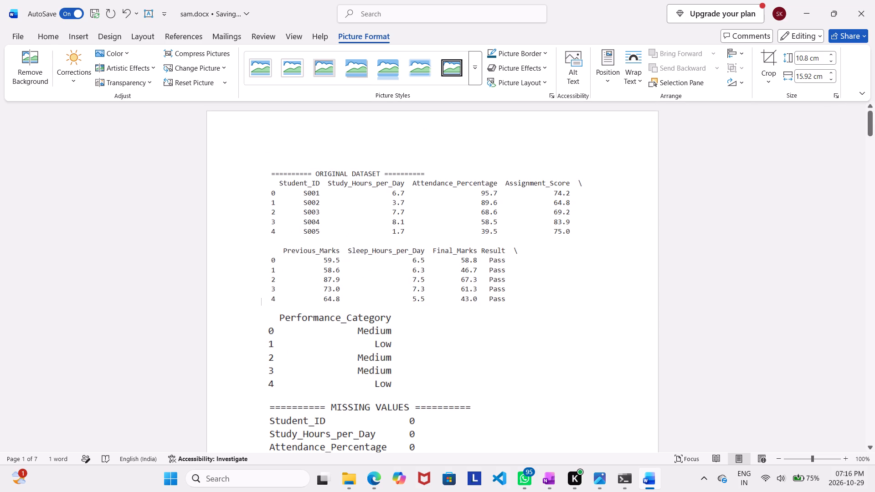
drag(870, 128, 870, 150)
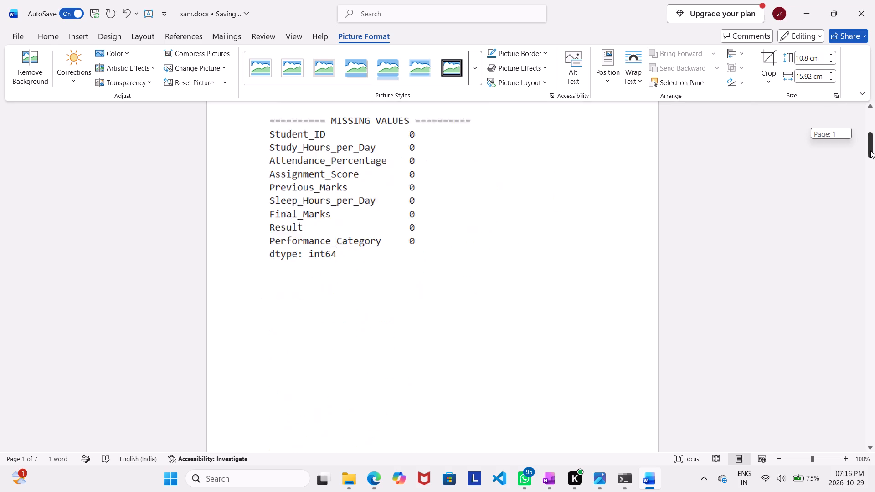
Delete the "o/p" label below the last output picture on page 2.
drag(870, 150, 870, 196)
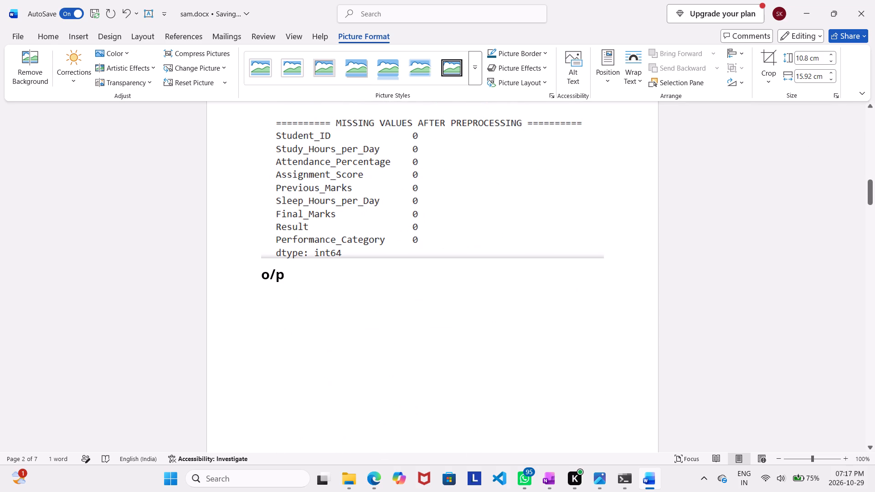
click(336, 288)
key(BackSpace)
key(BackSpace)
key(BackSpace)
key(BackSpace)
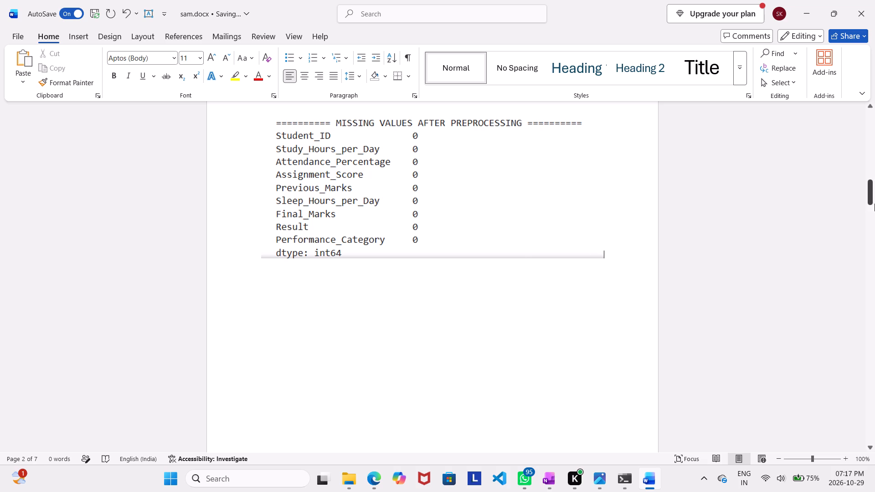
Add fifteen blank lines above the ORIGINAL DATASET output picture at the start of page 1.
drag(874, 203, 844, 102)
click(259, 168)
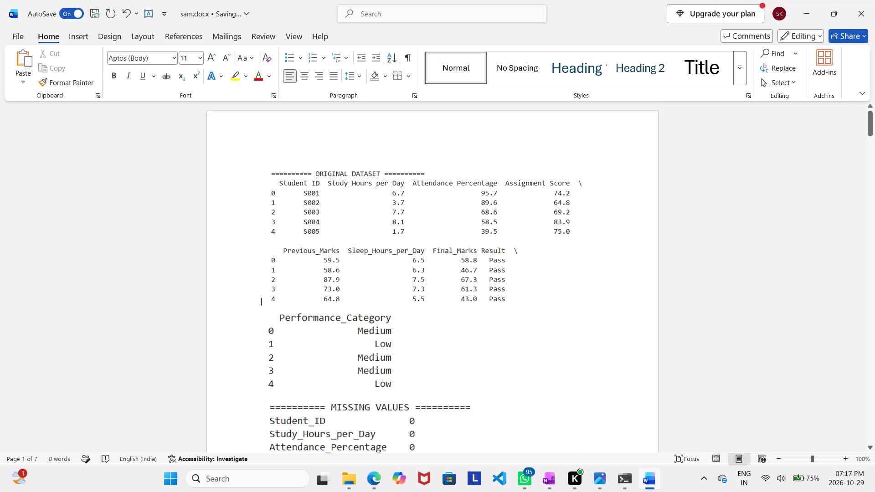
click(265, 166)
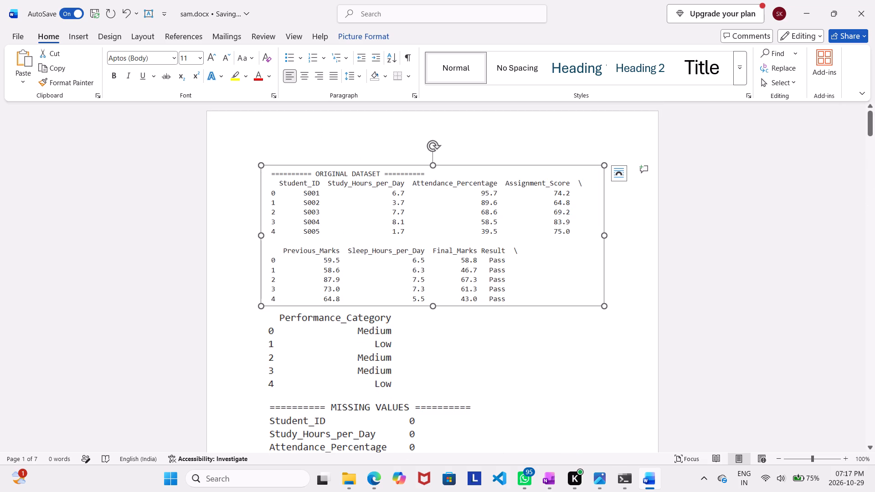
click(253, 167)
click(252, 165)
click(257, 158)
click(257, 158)
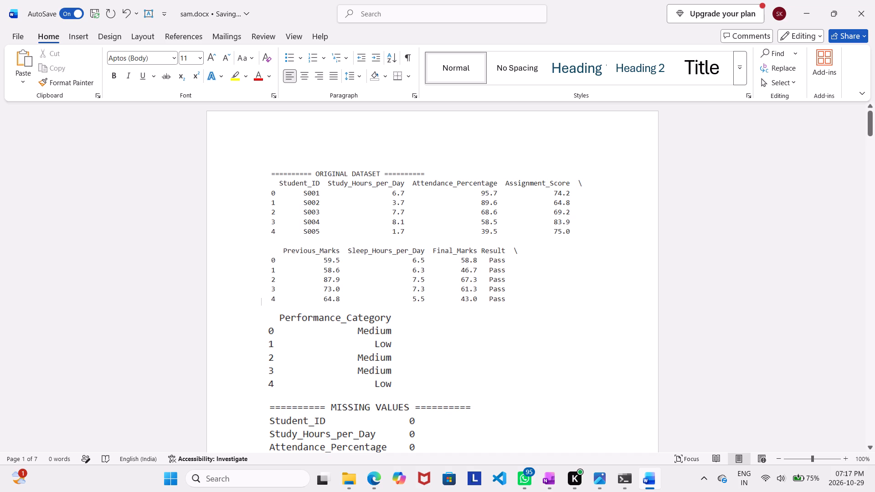
key(Return)
key(Return)
key(Return)
key(Return)
key(Return)
key(Return)
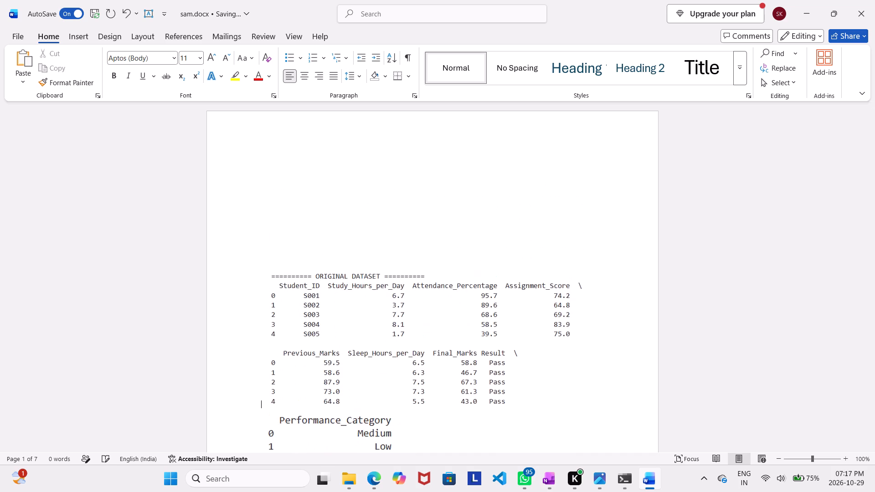
key(Return)
key(Return)
key(Return)
key(Return)
key(Return)
key(Return)
key(Return)
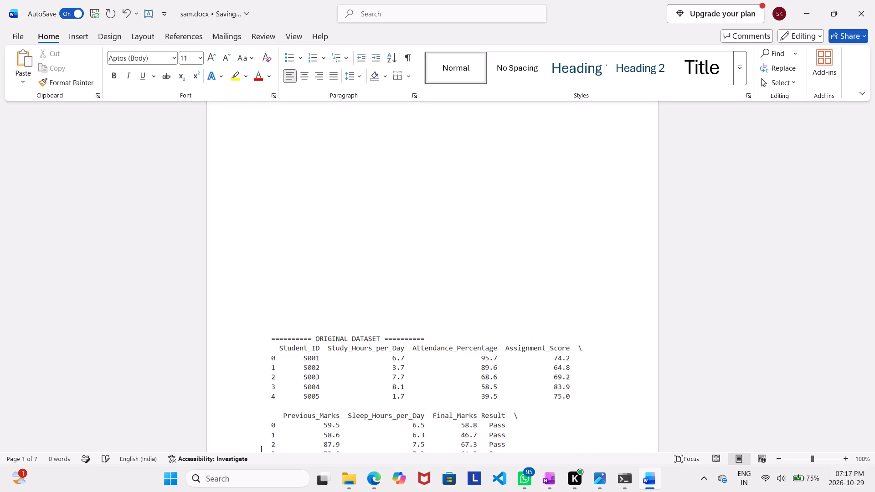
key(Return)
key(Return)
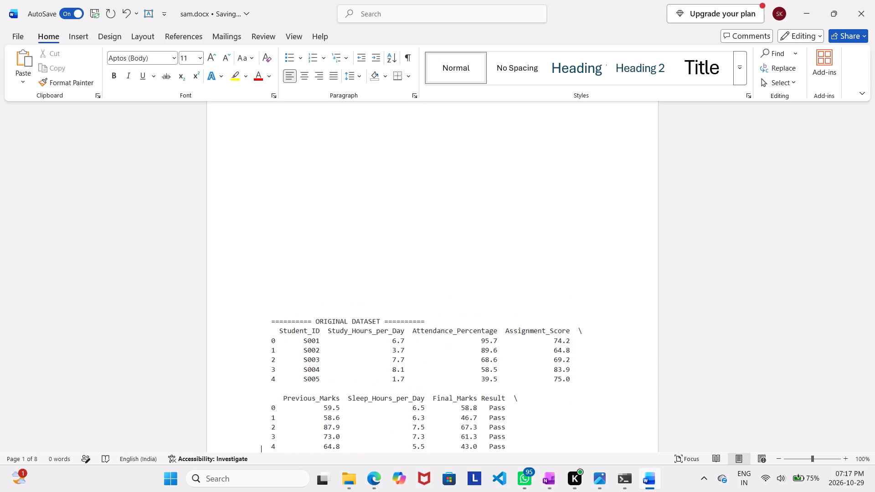
Insert the code screenshot "Screenshot 2026-10-29 190538.png" from the Screenshots folder on the first blank line of page 1.
click(247, 128)
scroll(247, 128, up, 5)
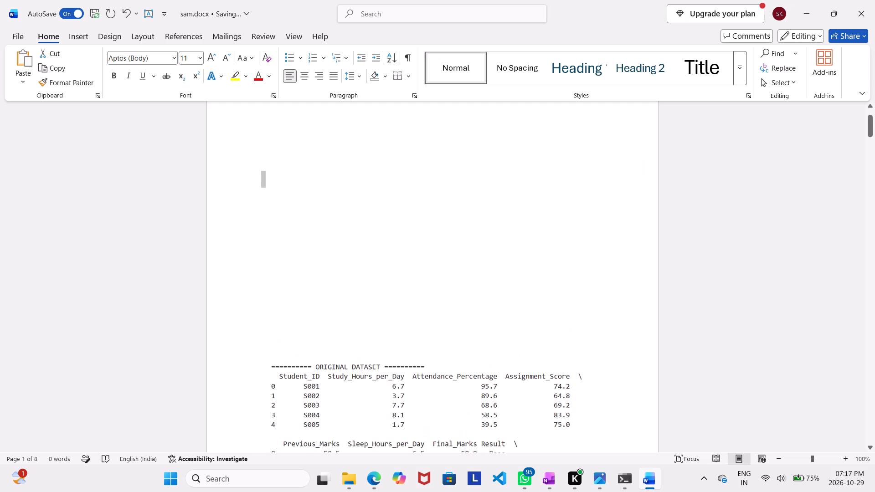
click(280, 152)
scroll(262, 137, up, 10)
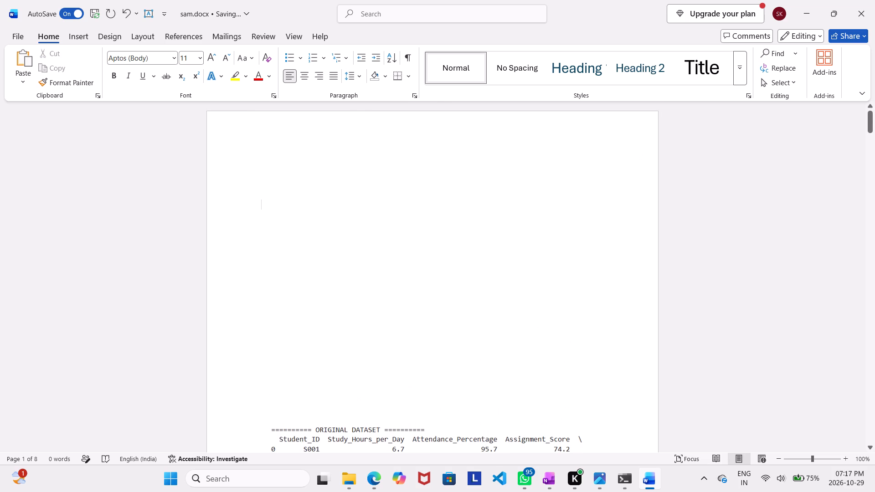
click(248, 146)
click(257, 147)
click(261, 147)
click(89, 35)
click(118, 58)
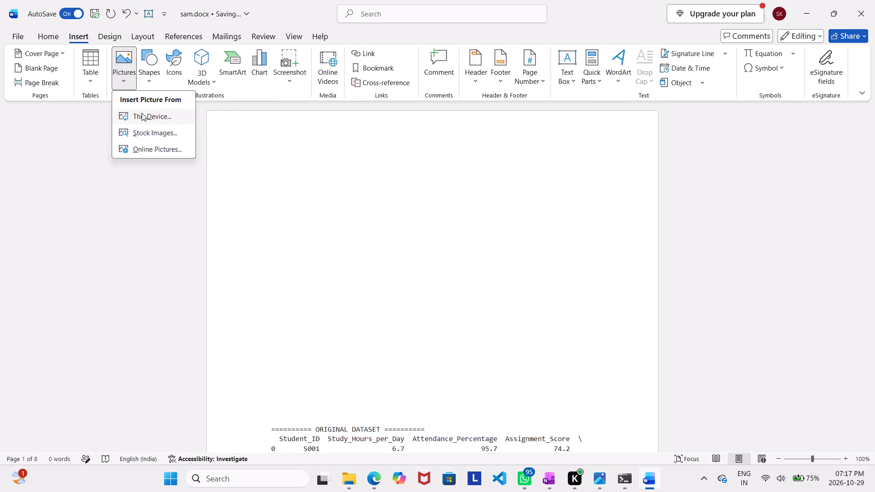
click(142, 113)
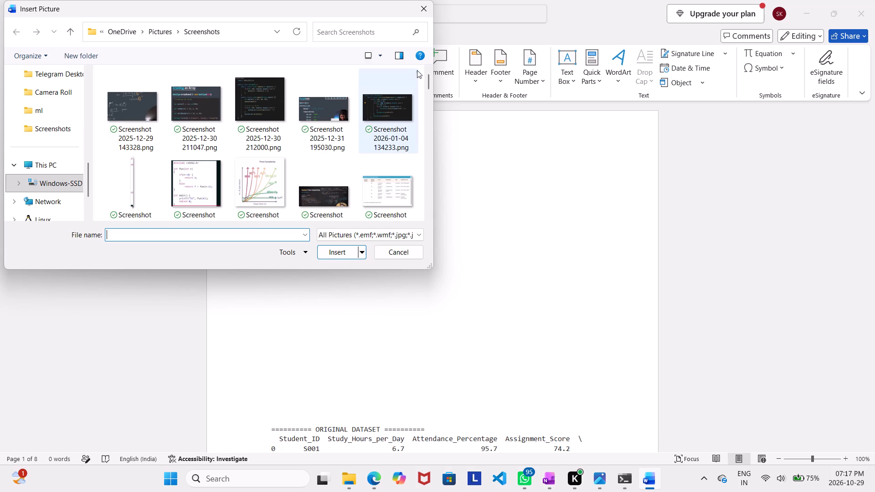
drag(430, 81, 435, 225)
click(388, 86)
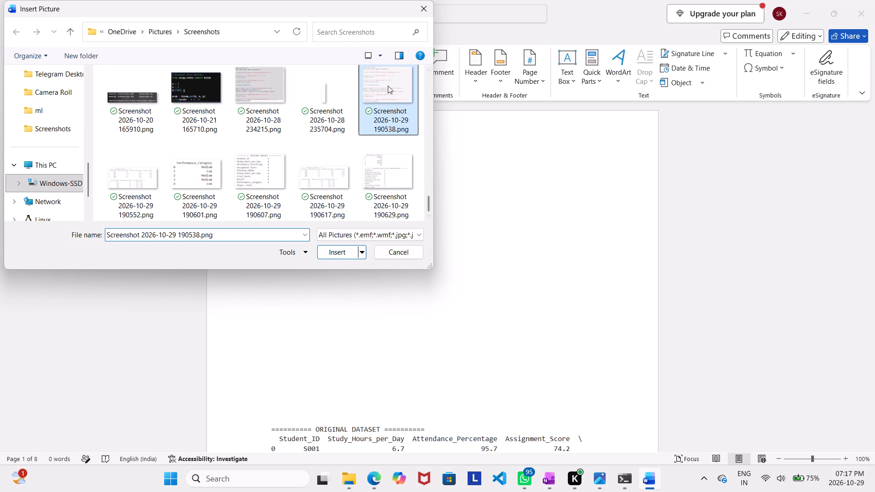
click(327, 254)
Delete the ORIGINAL DATASET output picture at the start of page 2.
scroll(338, 225, down, 4)
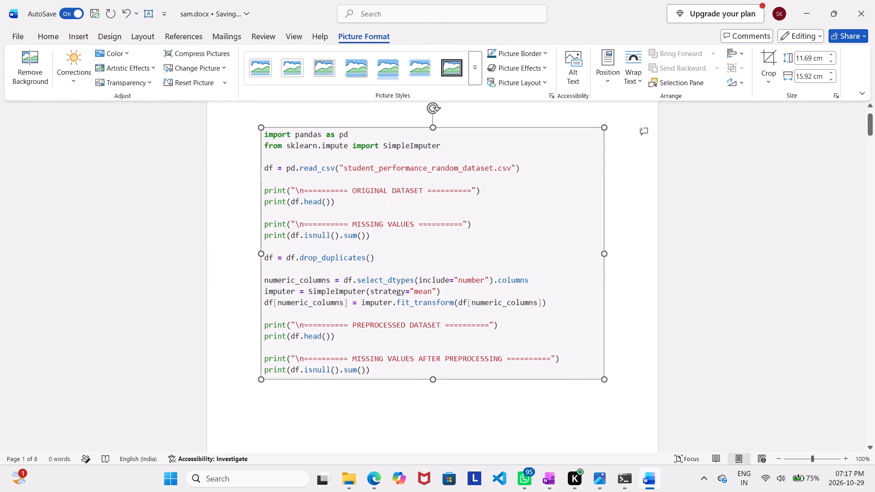
scroll(338, 225, down, 15)
scroll(338, 226, down, 7)
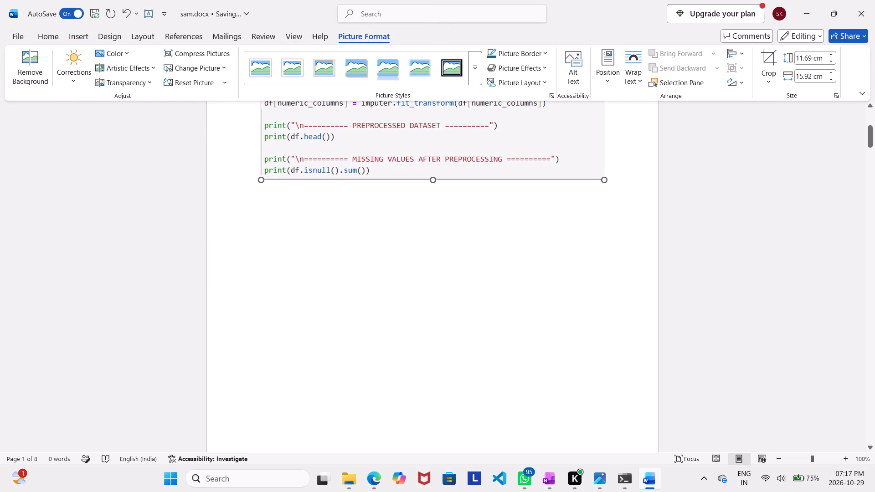
drag(872, 144, 870, 169)
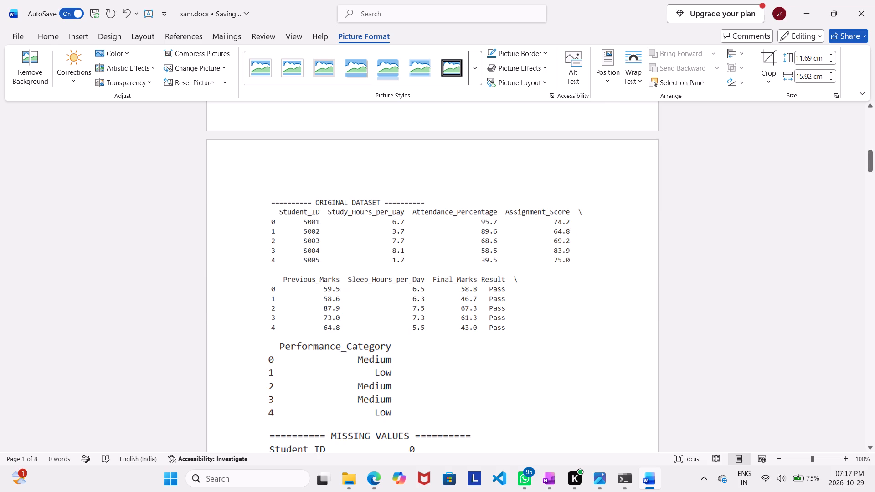
click(272, 188)
click(272, 188)
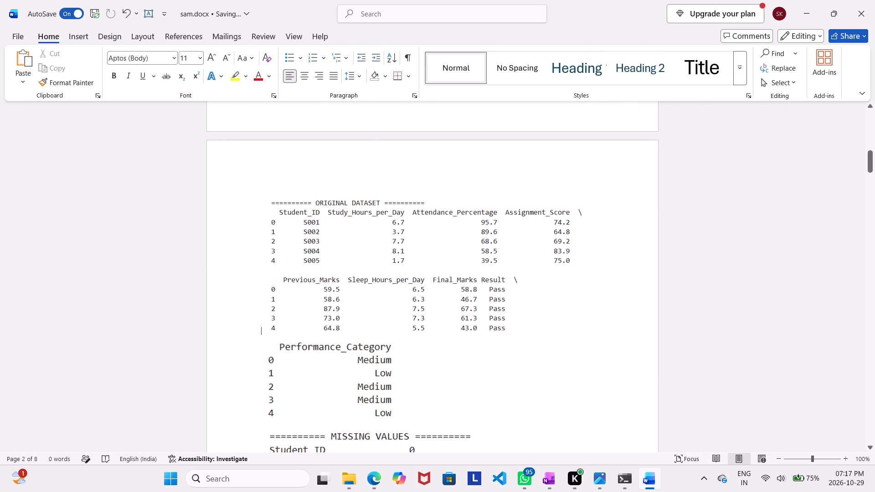
key(BackSpace)
key(BackSpace)
key(BackSpace)
key(BackSpace)
key(BackSpace)
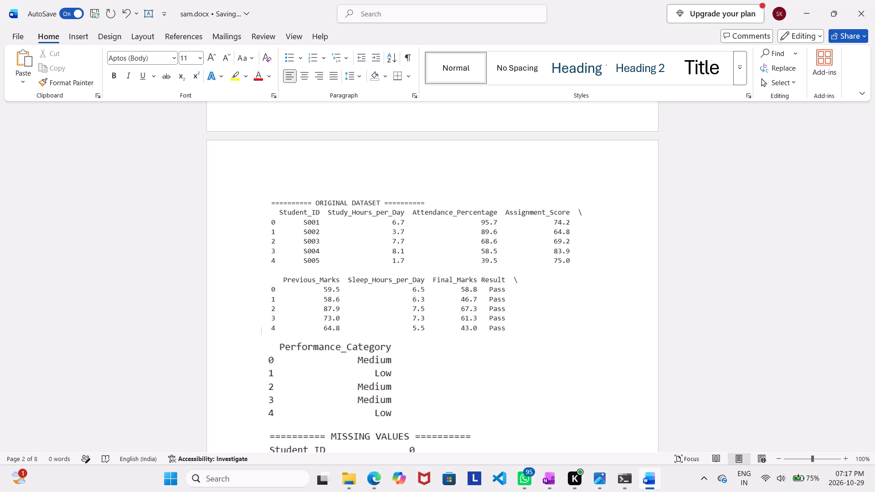
key(BackSpace)
key(BackSpace)
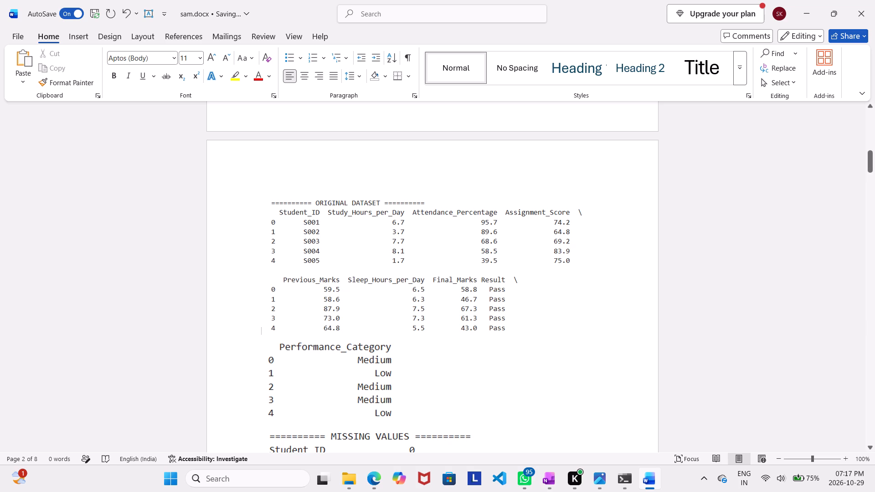
click(512, 328)
key(BackSpace)
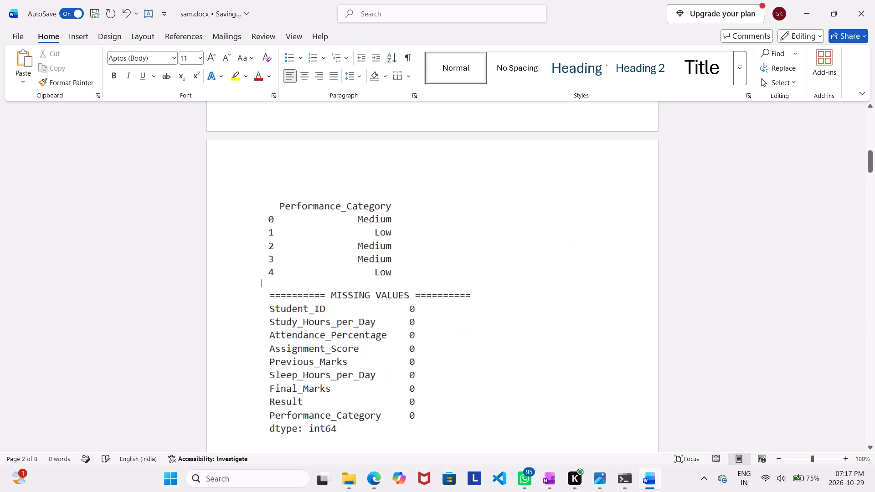
key(BackSpace)
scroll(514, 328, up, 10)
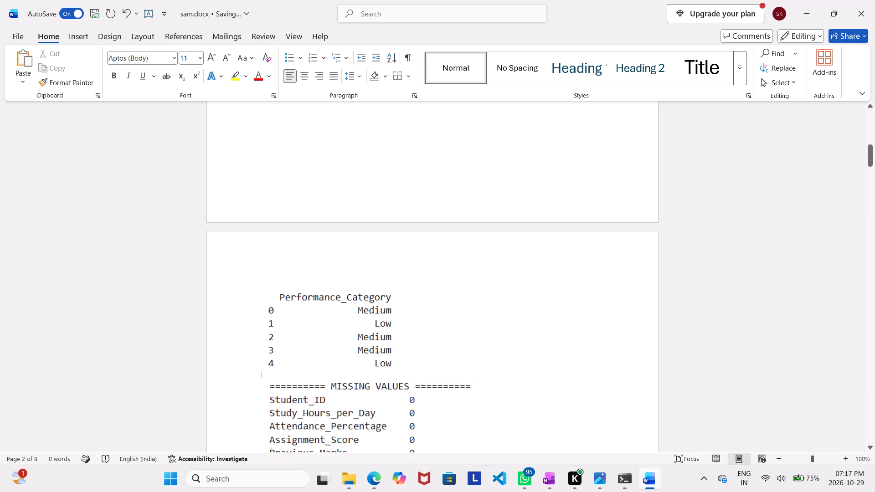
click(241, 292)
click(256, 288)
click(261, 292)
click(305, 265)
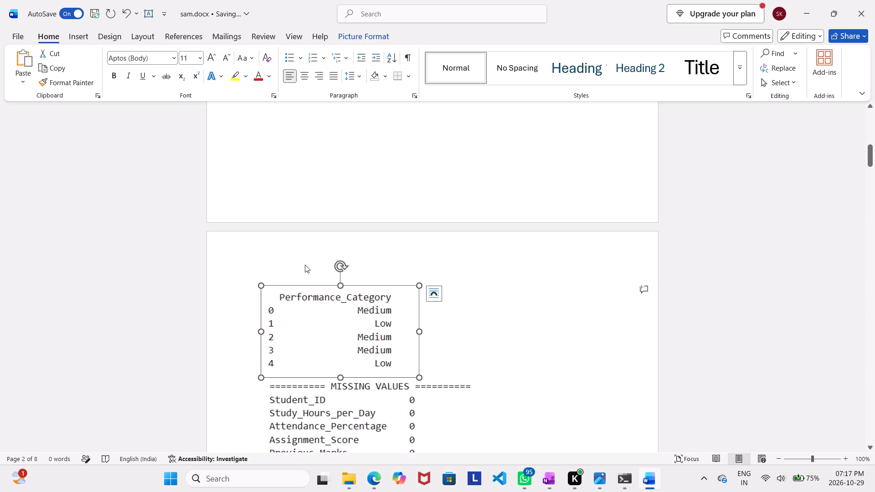
Insert the output screenshot "Screenshot 2026-10-29 190552.png" on a blank line a little below the code picture on page 1.
scroll(305, 262, up, 15)
scroll(305, 262, up, 6)
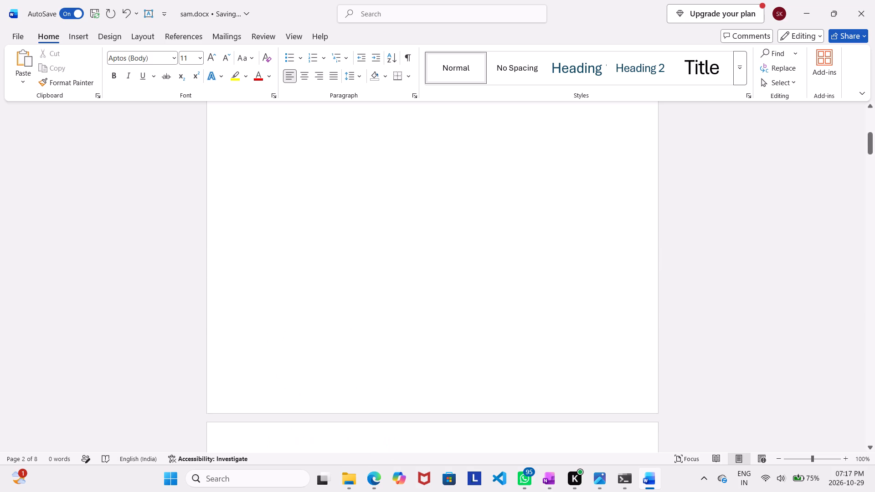
scroll(305, 261, up, 5)
click(305, 261)
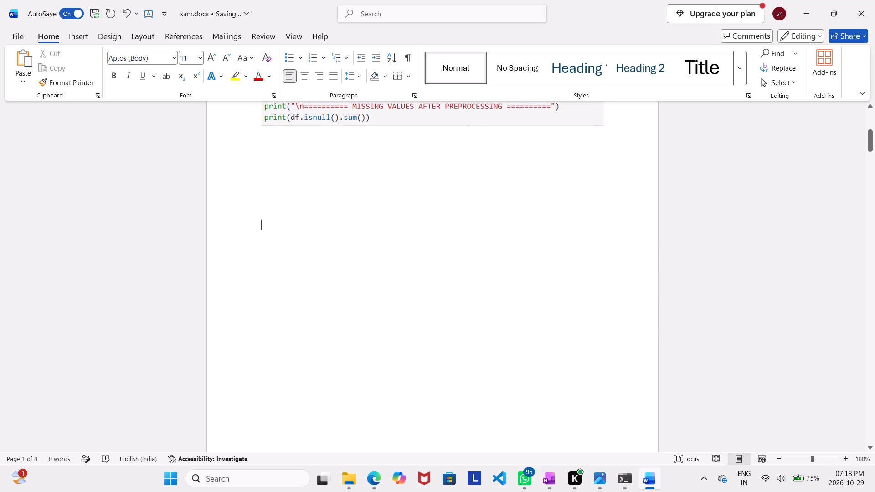
click(86, 32)
click(127, 60)
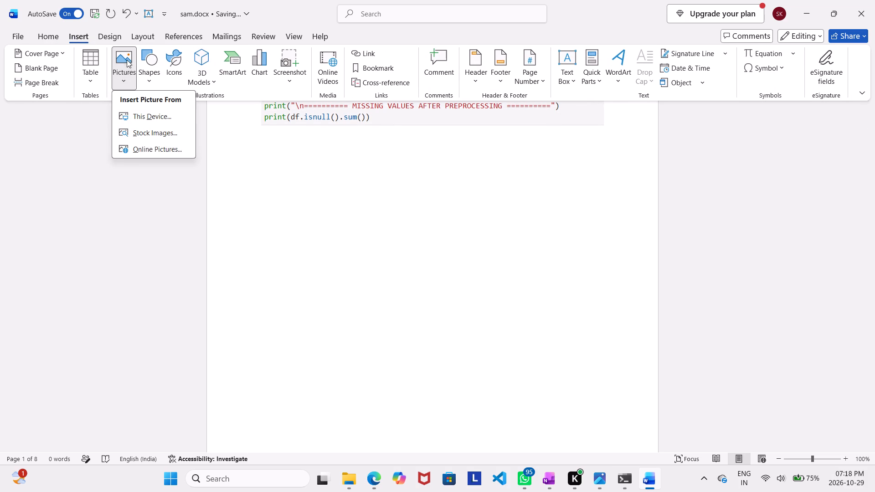
click(149, 110)
scroll(181, 144, down, 19)
scroll(181, 144, down, 5)
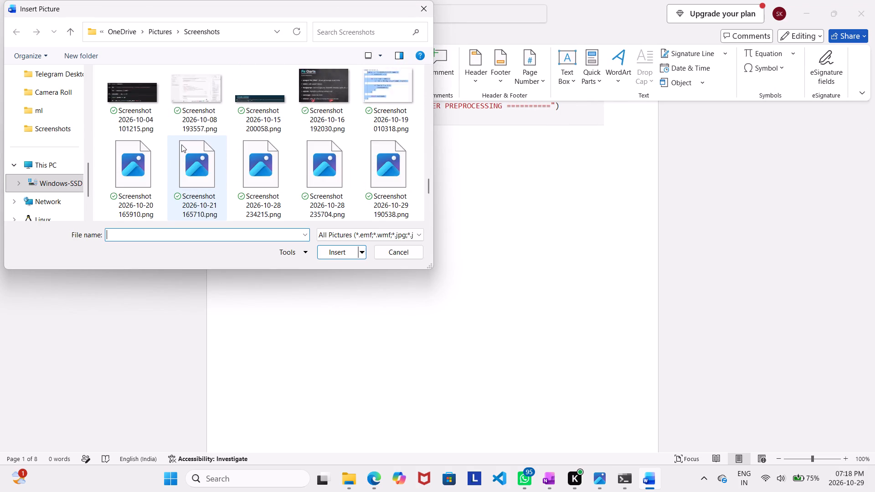
scroll(181, 144, down, 5)
click(142, 168)
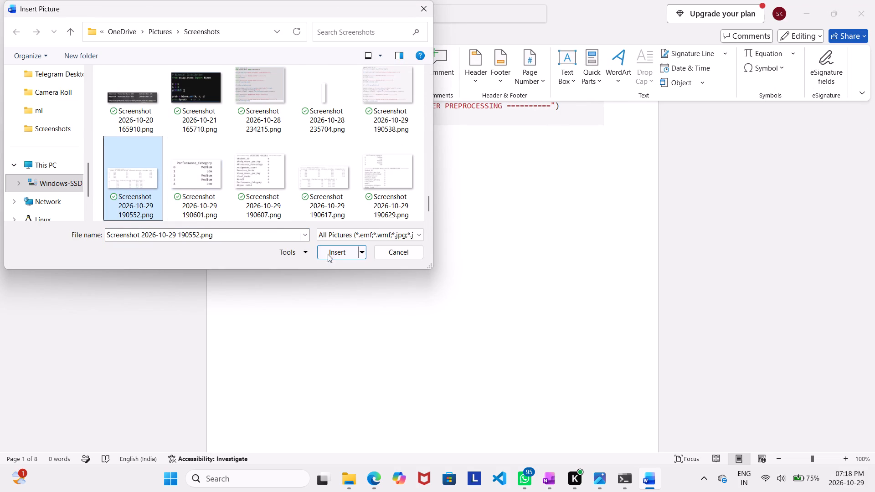
click(331, 256)
Add the label "o/p" at font size 22 on the blank line between the code picture and the ORIGINAL DATASET picture.
scroll(341, 232, up, 2)
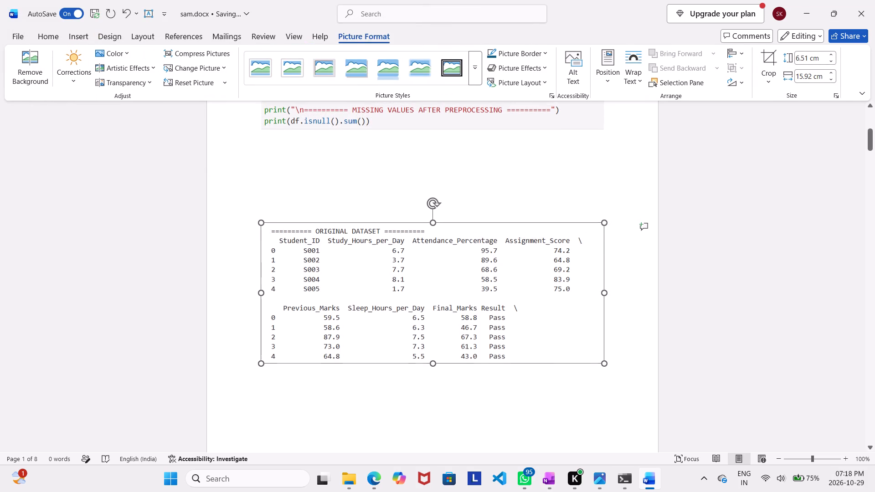
scroll(341, 232, up, 2)
scroll(341, 232, down, 11)
scroll(348, 304, up, 5)
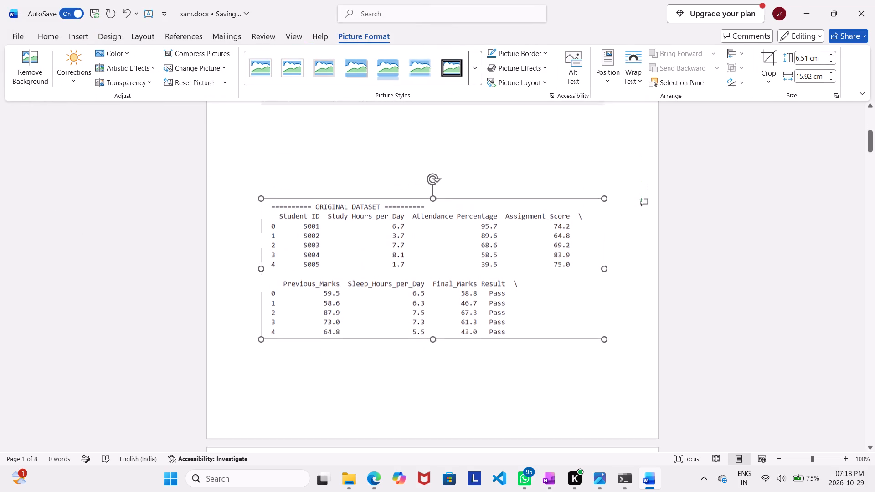
scroll(348, 302, up, 6)
click(257, 190)
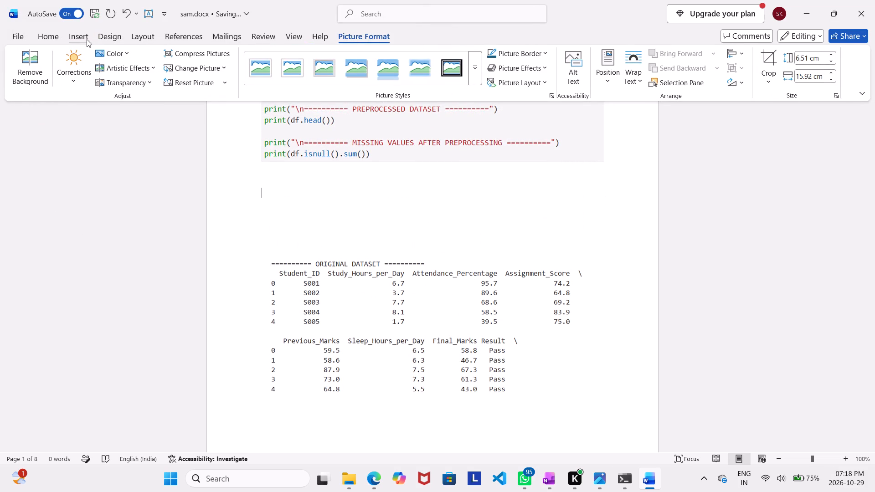
click(42, 37)
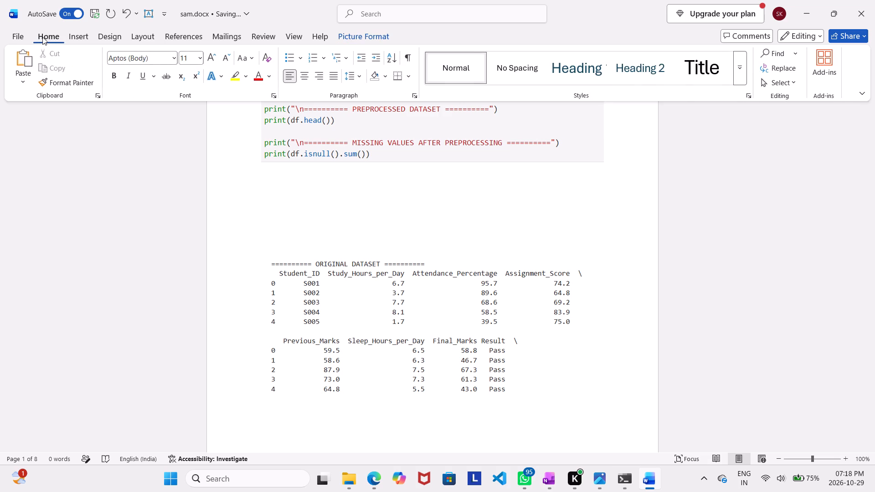
click(190, 57)
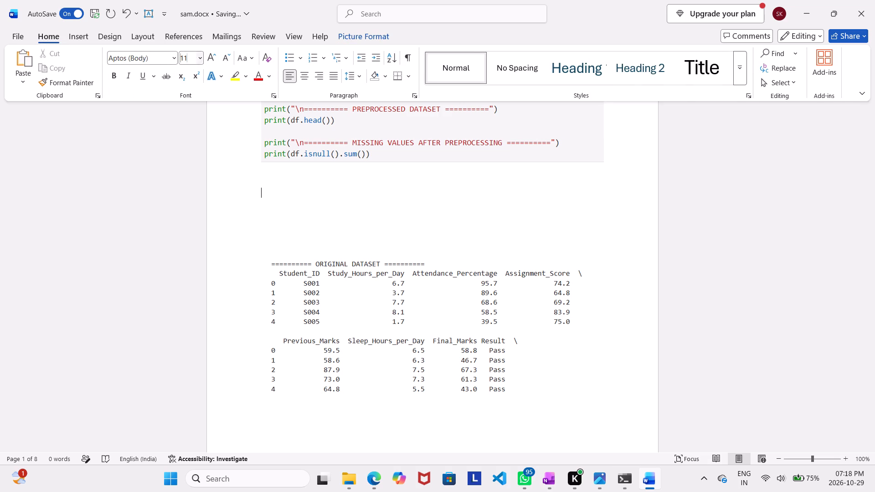
click(196, 56)
click(198, 56)
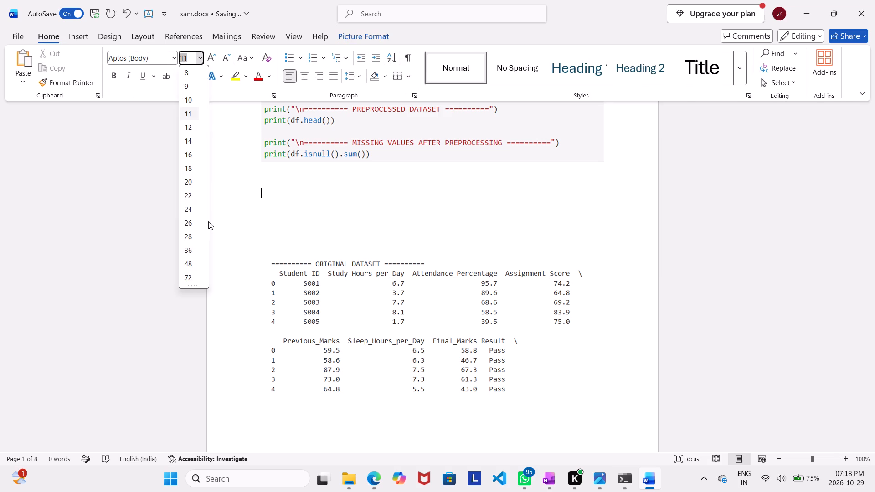
click(187, 197)
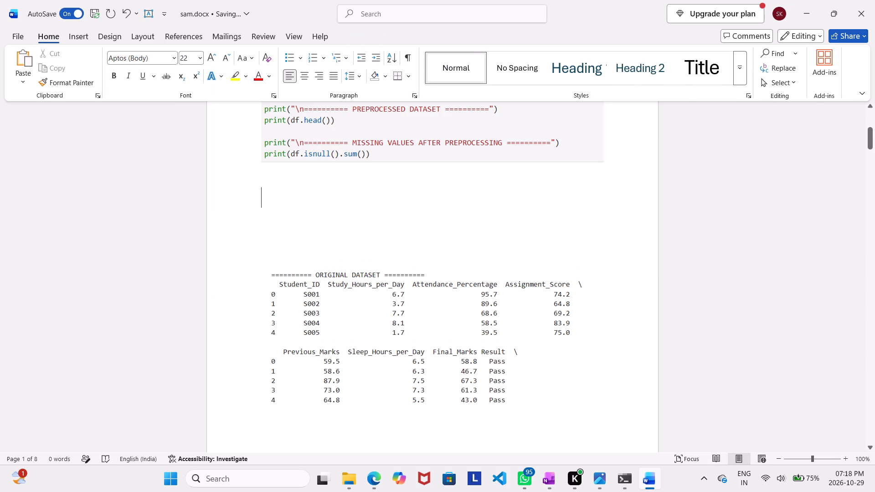
key(o)
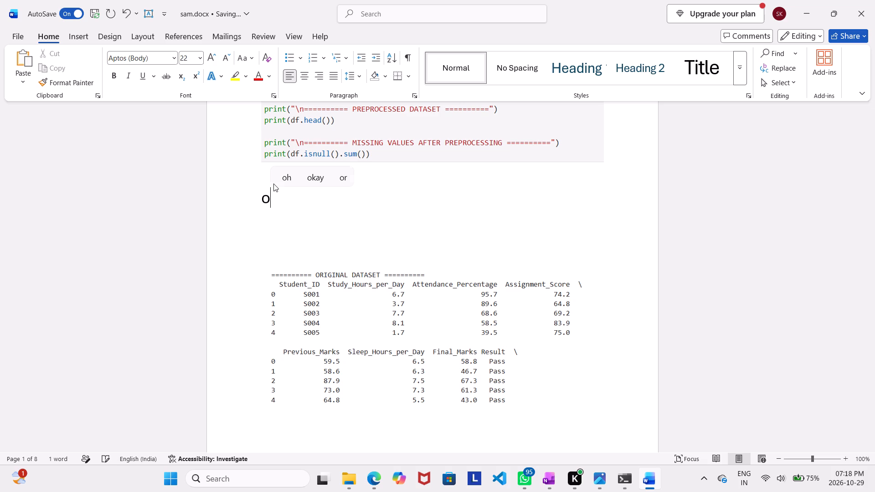
text(/[)
key(BackSpace)
key(p)
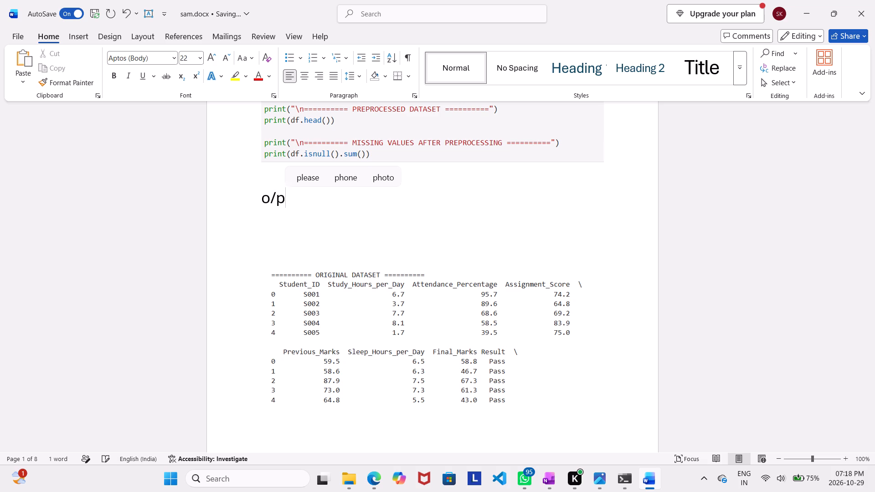
Move the PREPROCESSED DATASET picture from page 3 to the start of page 2, above the Performance_Category picture.
drag(868, 137, 868, 145)
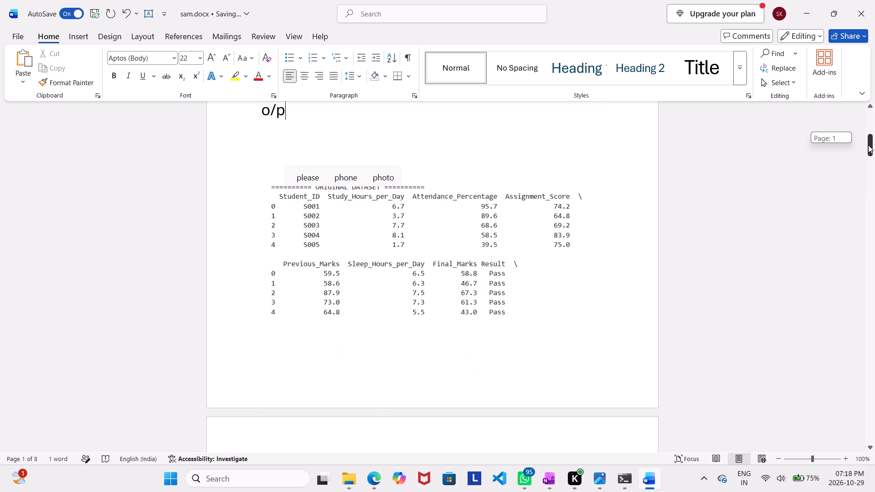
drag(868, 145, 874, 203)
click(467, 248)
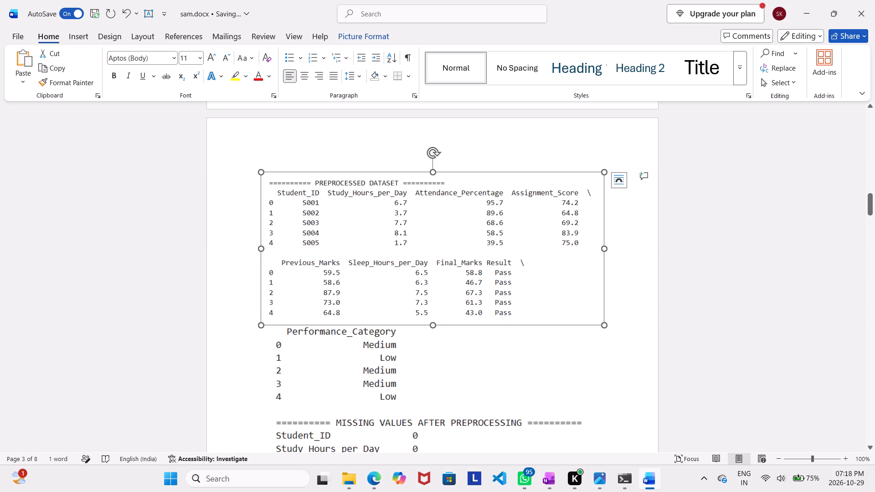
scroll(467, 248, up, 4)
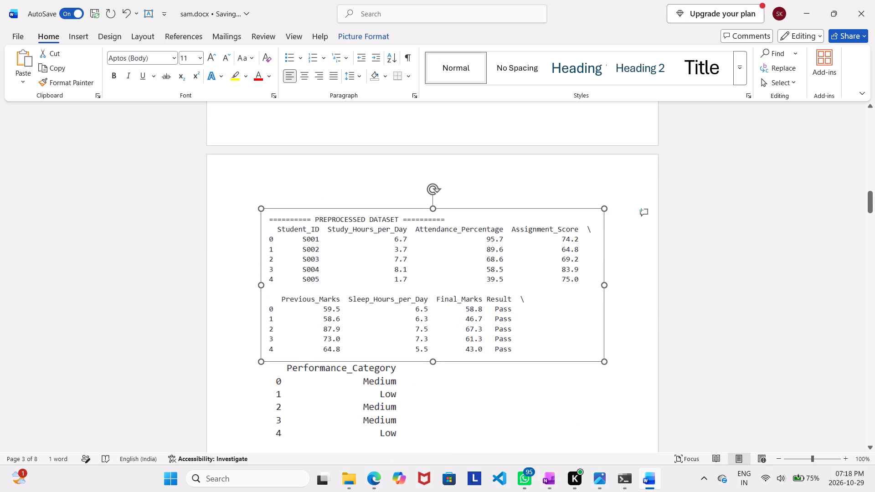
click(344, 373)
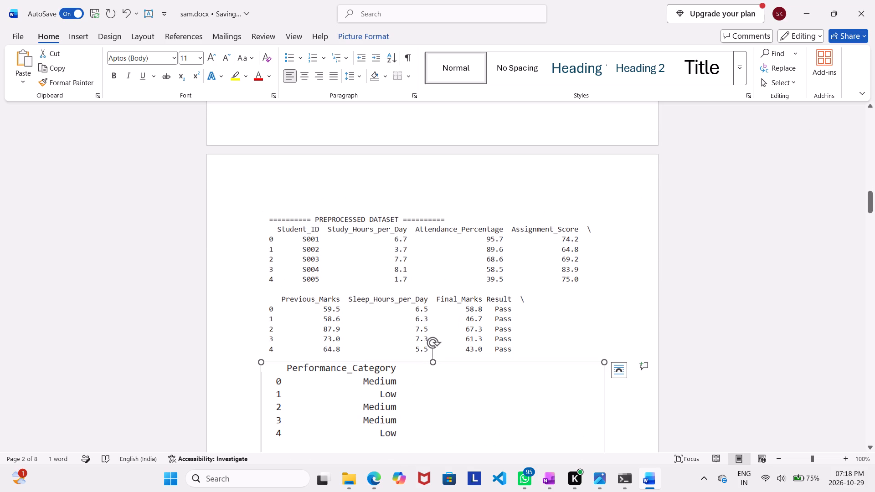
click(377, 273)
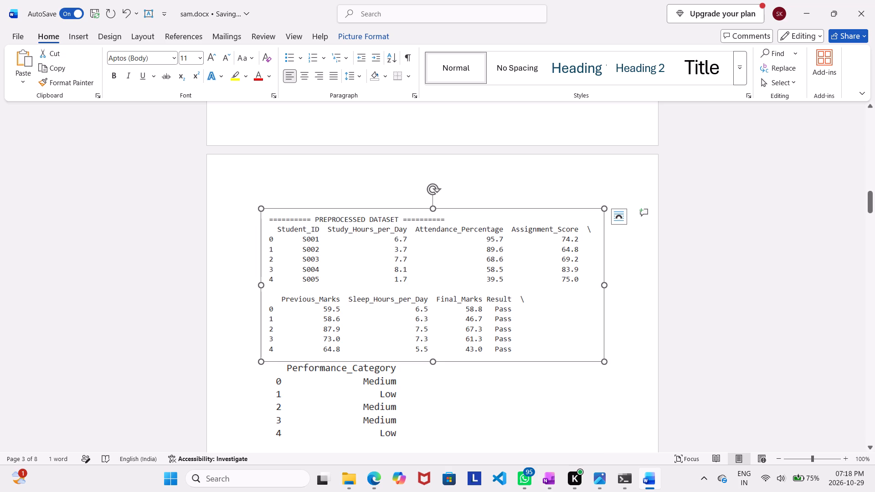
key(ctrl+x)
scroll(355, 367, down, 5)
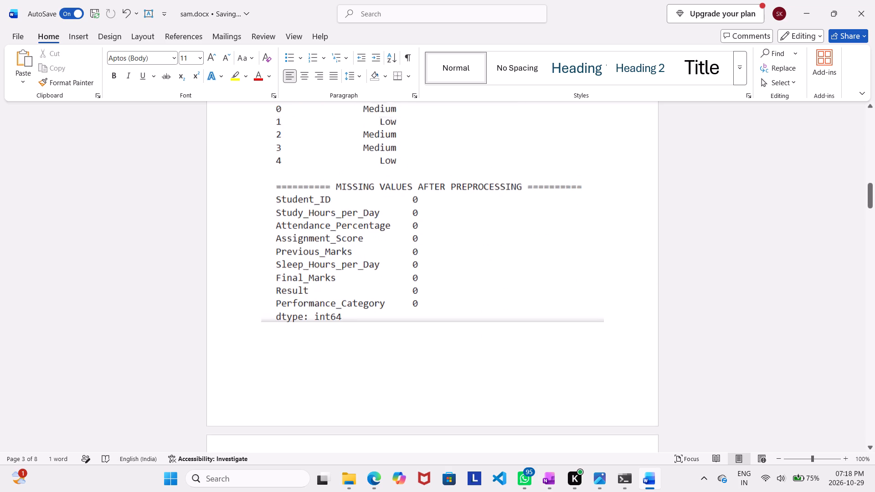
scroll(355, 367, down, 1)
scroll(355, 363, up, 20)
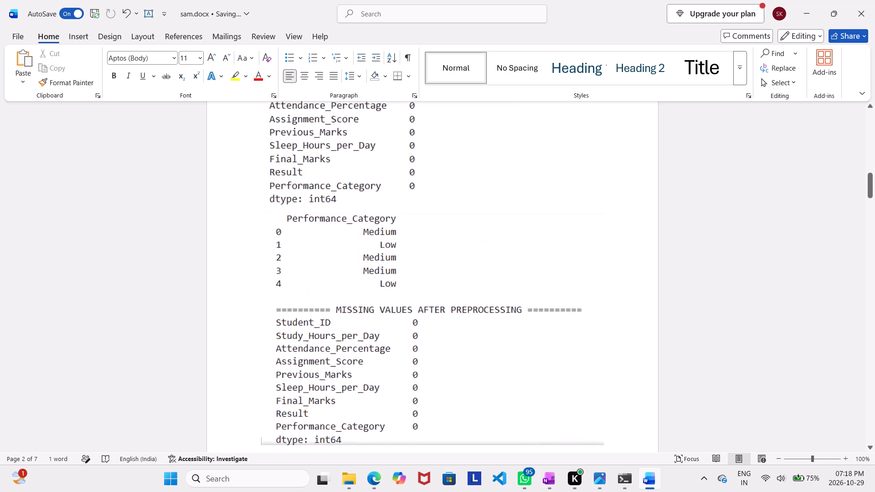
scroll(355, 362, up, 9)
scroll(379, 325, up, 18)
scroll(376, 313, up, 11)
click(344, 299)
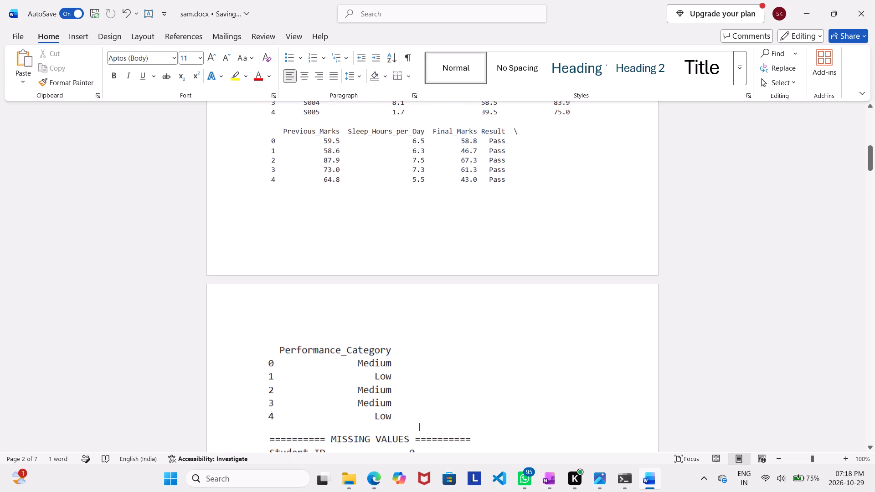
click(264, 311)
click(272, 340)
click(267, 321)
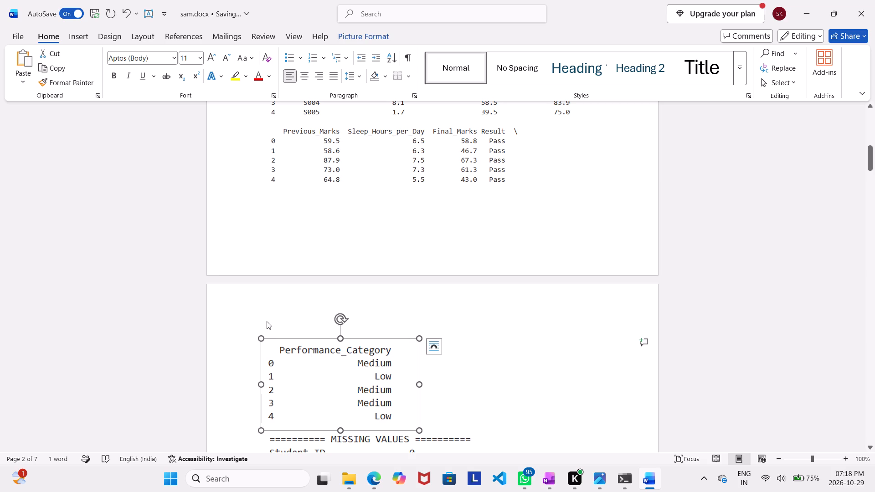
key(ctrl+v)
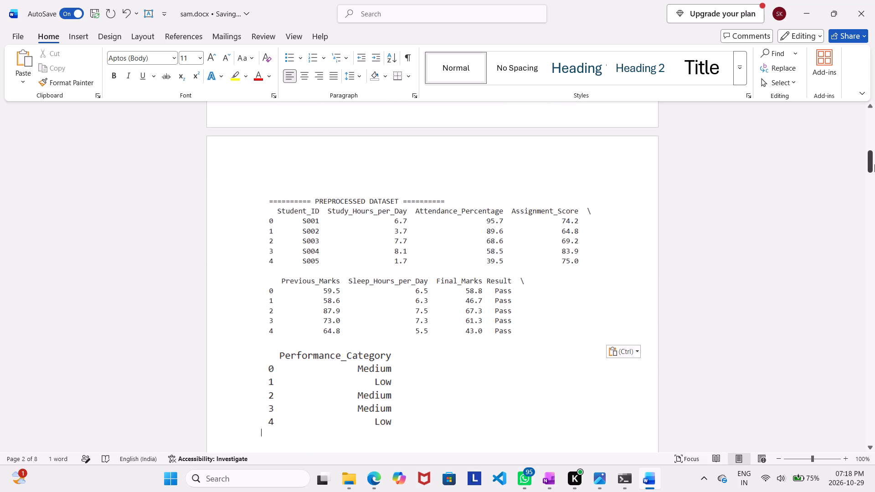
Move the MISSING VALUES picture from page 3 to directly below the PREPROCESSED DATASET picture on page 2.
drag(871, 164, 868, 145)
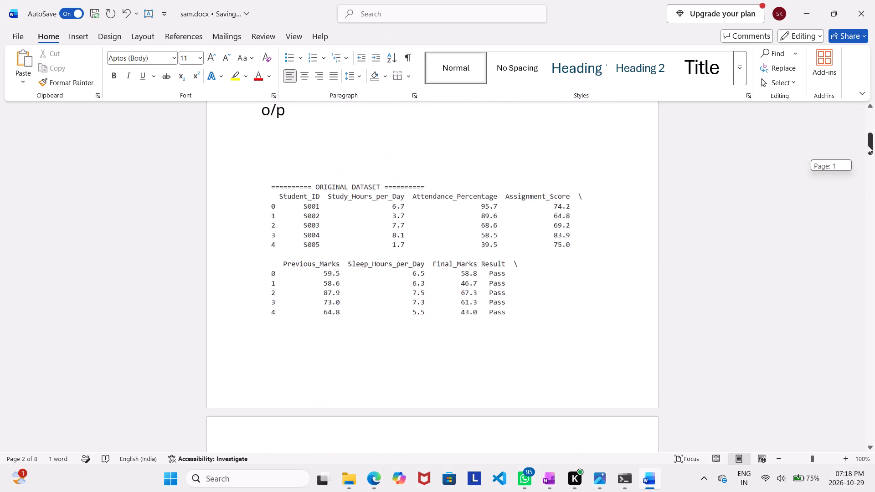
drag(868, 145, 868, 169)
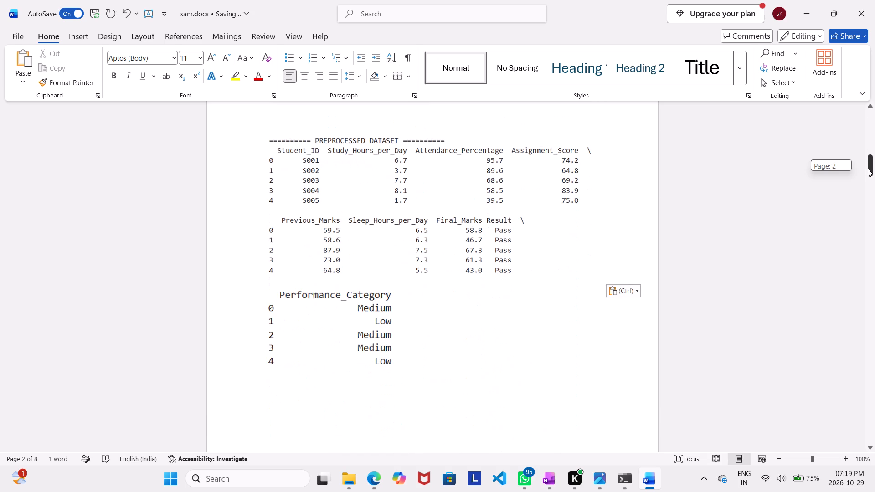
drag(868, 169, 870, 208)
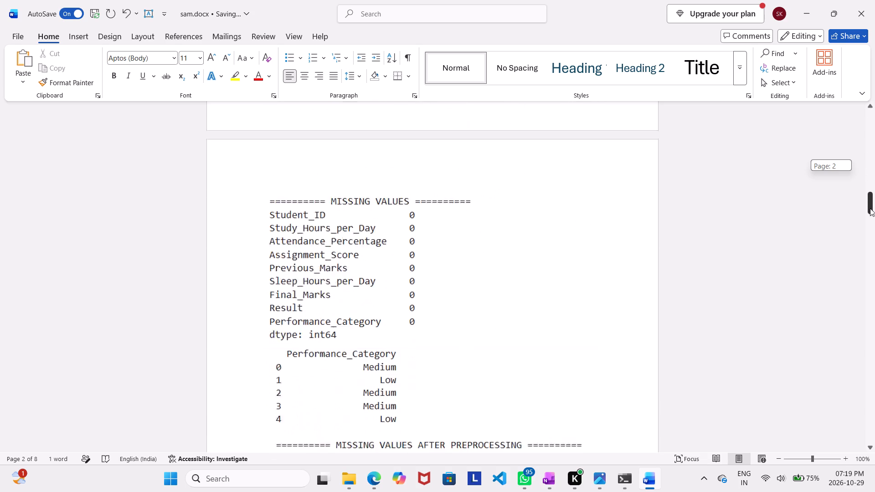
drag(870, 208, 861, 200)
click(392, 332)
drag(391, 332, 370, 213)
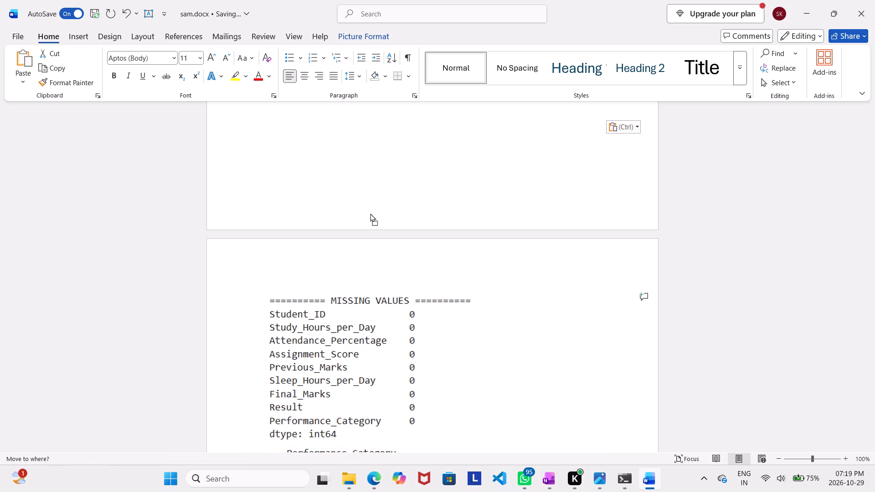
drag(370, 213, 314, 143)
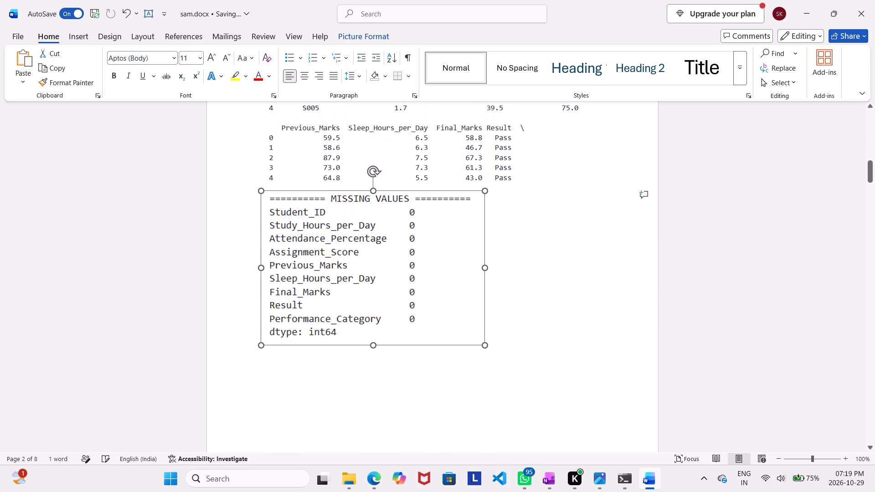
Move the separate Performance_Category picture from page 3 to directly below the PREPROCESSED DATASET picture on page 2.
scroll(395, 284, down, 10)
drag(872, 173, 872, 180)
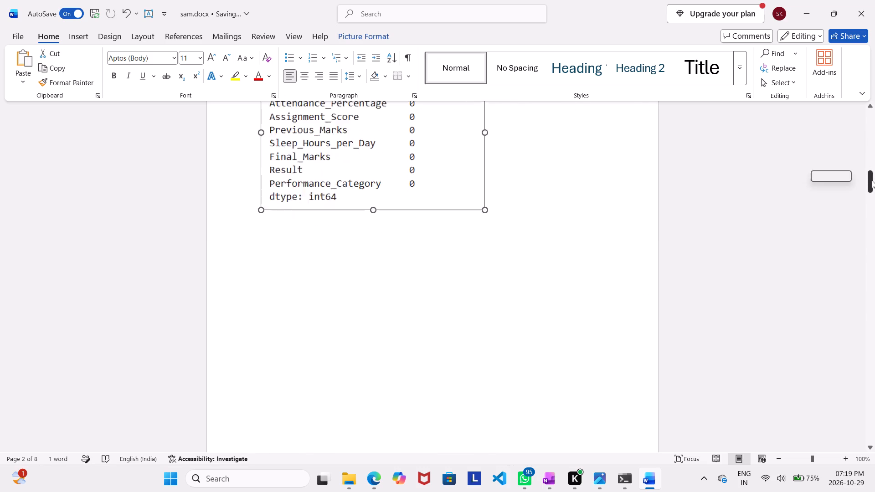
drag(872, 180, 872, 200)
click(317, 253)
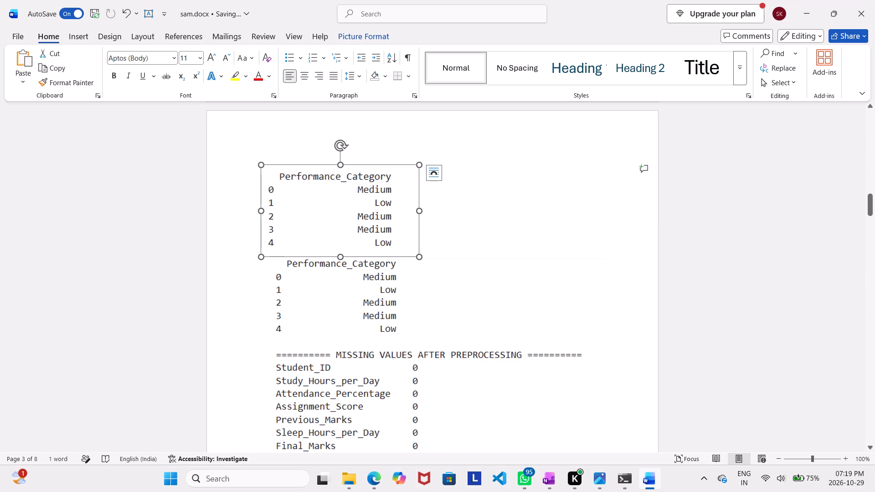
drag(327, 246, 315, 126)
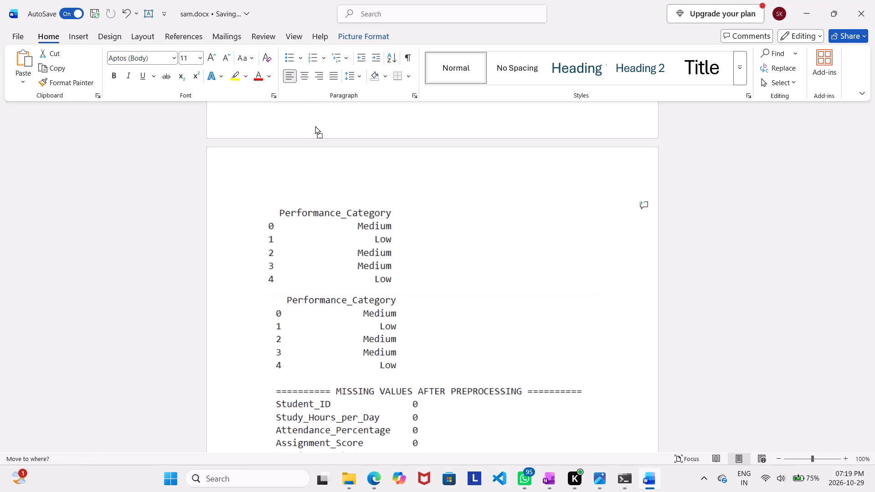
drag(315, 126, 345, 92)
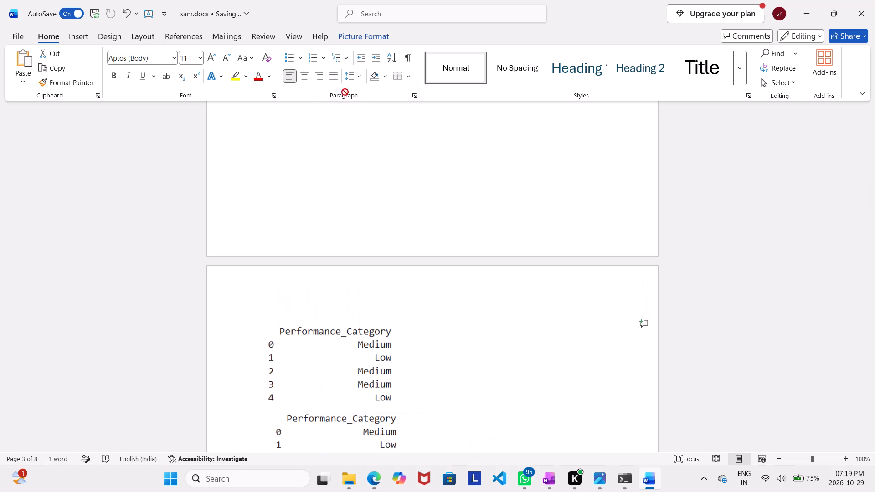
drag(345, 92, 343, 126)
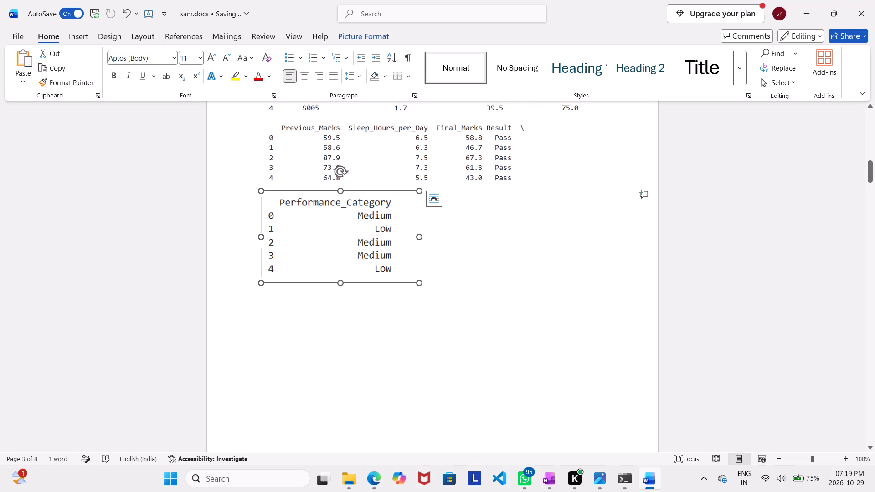
Move the MISSING VALUES picture from page 3 to between the PREPROCESSED DATASET and Performance_Category pictures on page 2.
scroll(386, 200, down, 4)
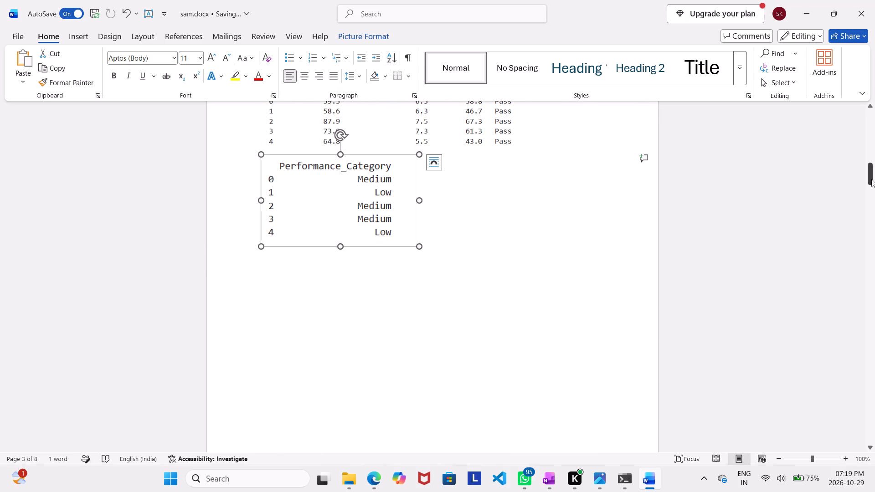
drag(229, 382, 239, 380)
click(309, 326)
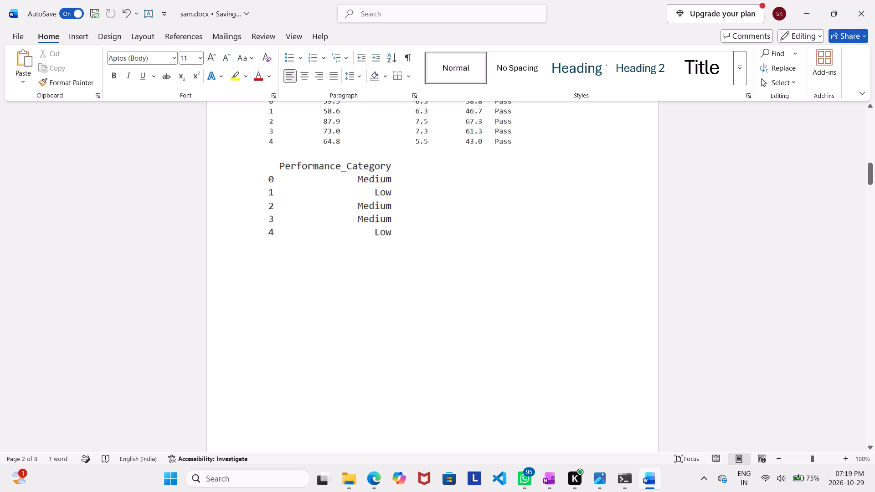
drag(873, 175, 874, 205)
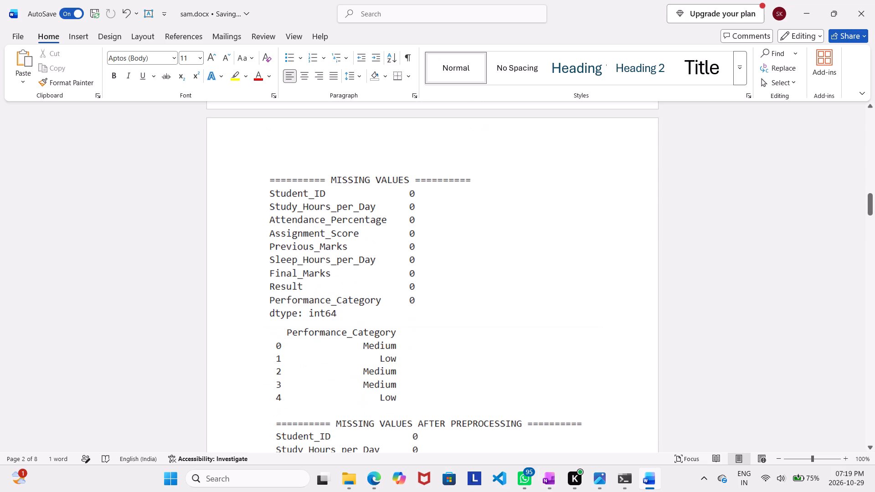
click(350, 241)
drag(350, 241, 335, 149)
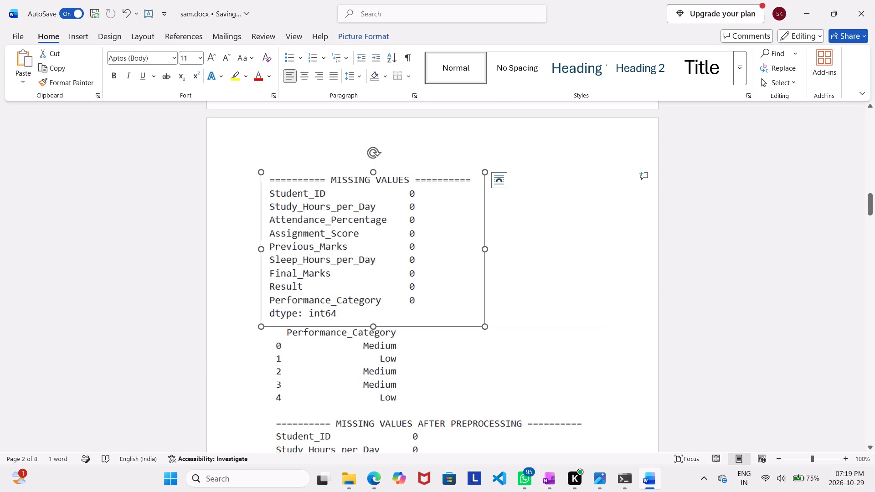
scroll(332, 225, up, 14)
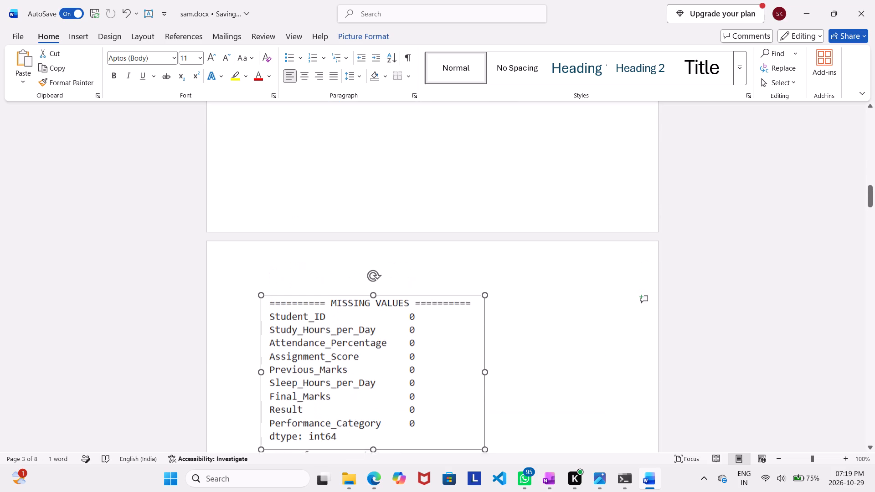
drag(336, 390, 319, 187)
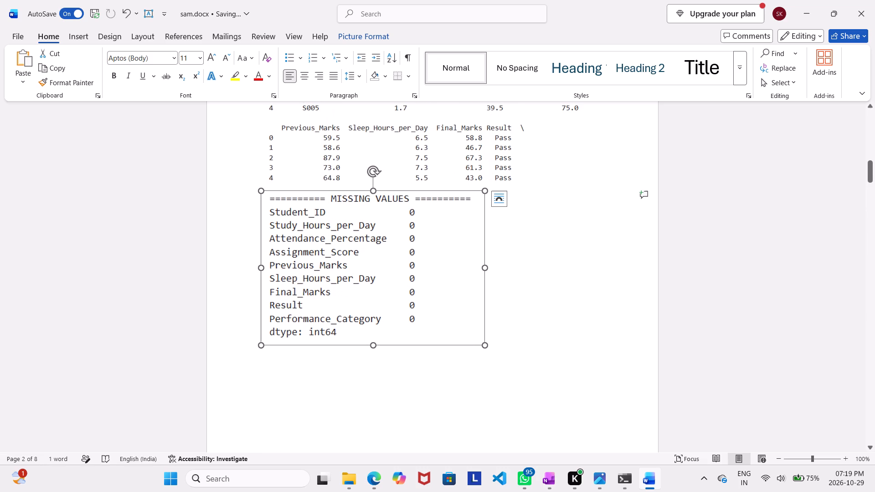
Insert blank lines between the PREPROCESSED DATASET and MISSING VALUES pictures.
click(311, 368)
key(Return)
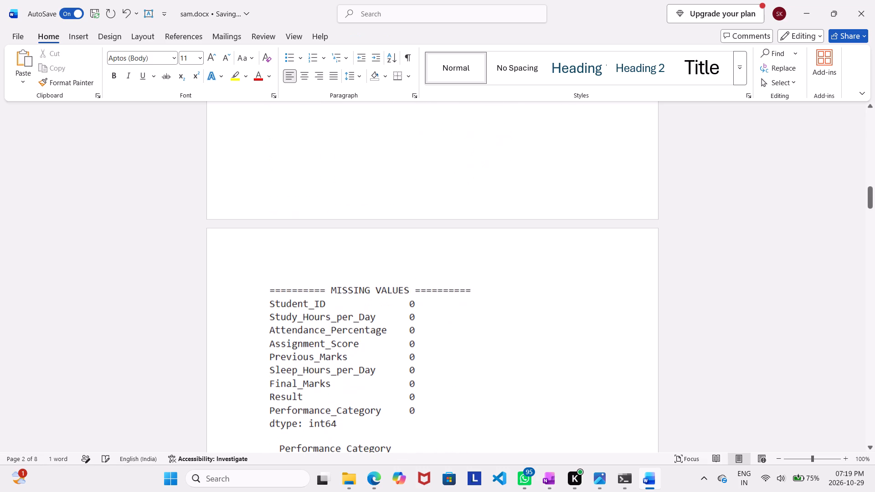
key(Return)
key(Return)
key(Return)
Review pages 1 to 3 to check the order and spacing of the output pictures.
scroll(330, 354, up, 1)
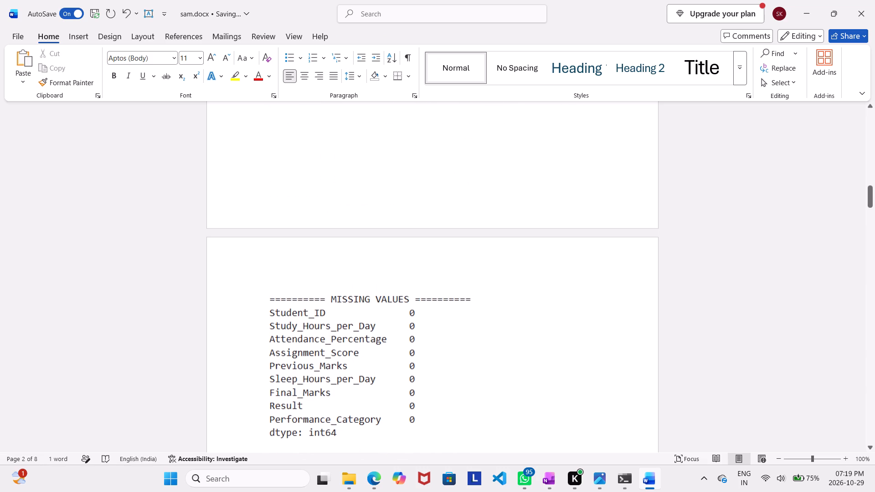
drag(874, 202, 867, 153)
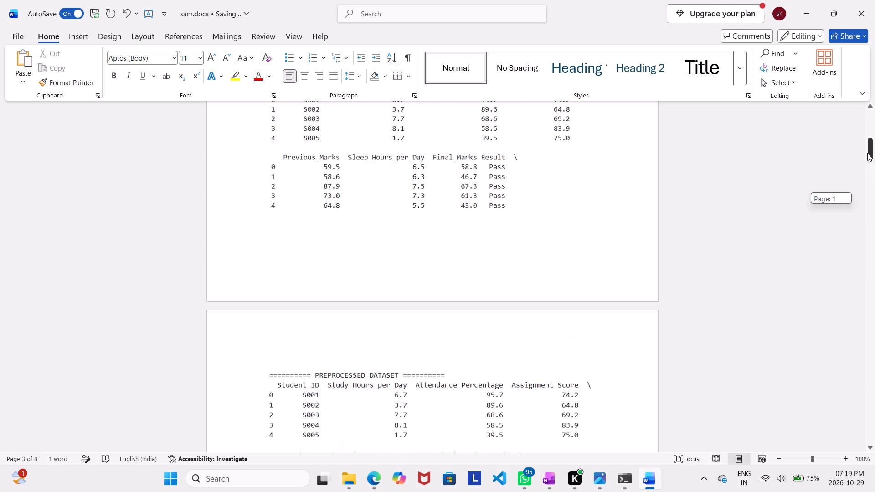
drag(867, 153, 867, 167)
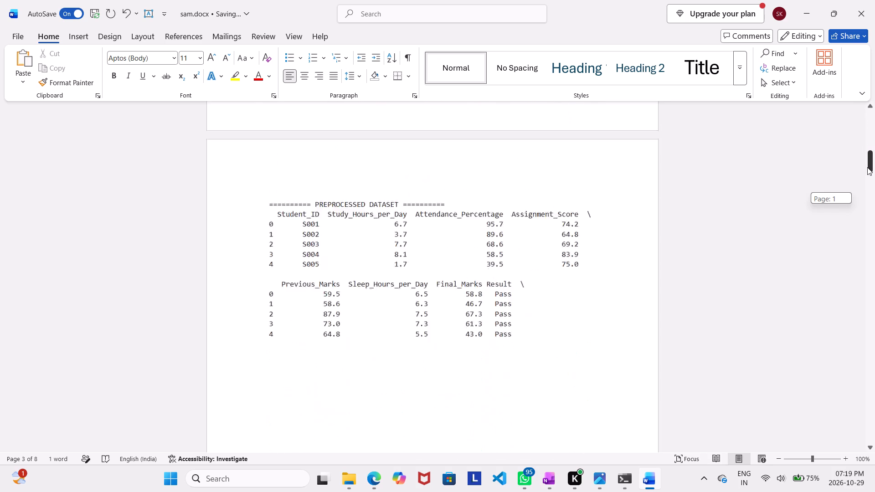
drag(867, 167, 871, 178)
click(276, 242)
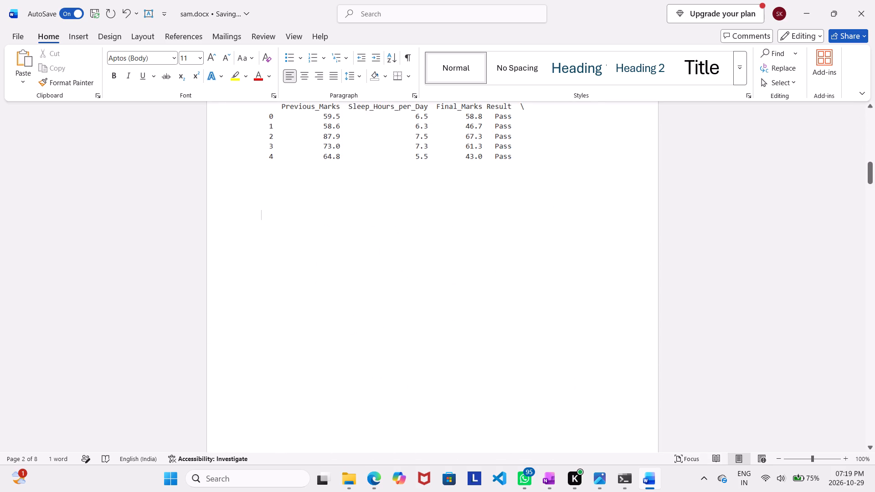
drag(868, 161, 854, 127)
drag(871, 152, 868, 130)
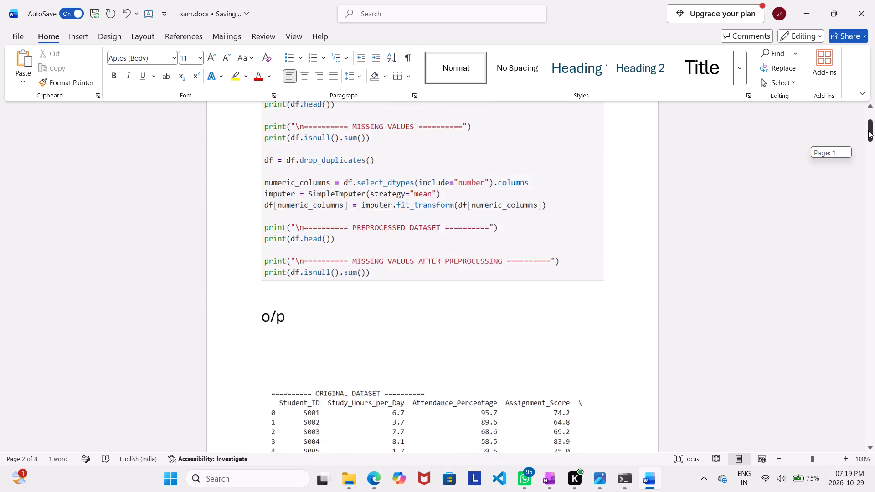
drag(868, 130, 868, 167)
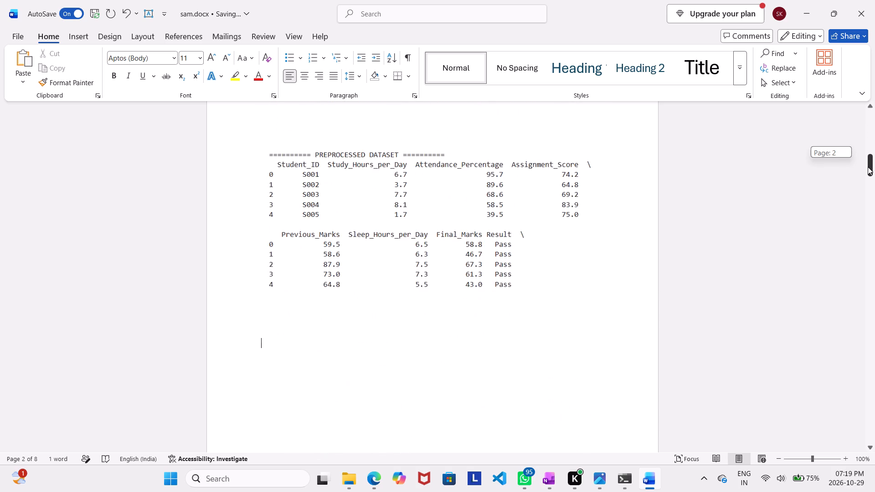
drag(868, 167, 873, 203)
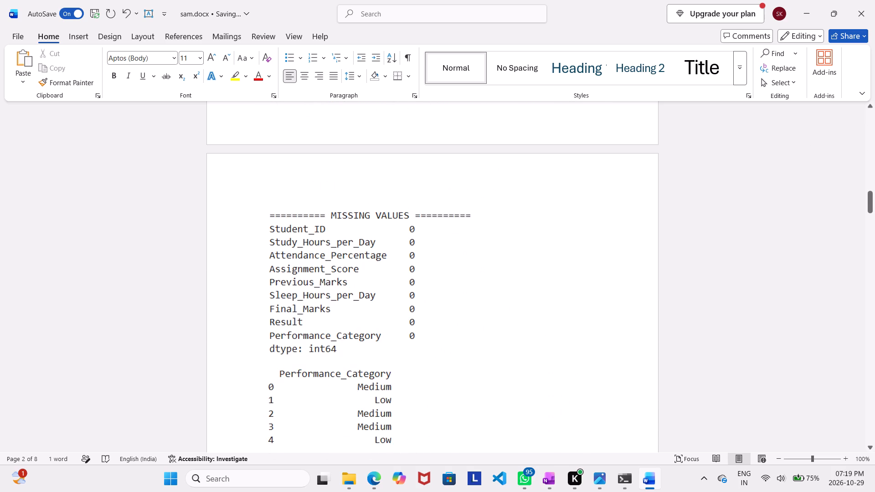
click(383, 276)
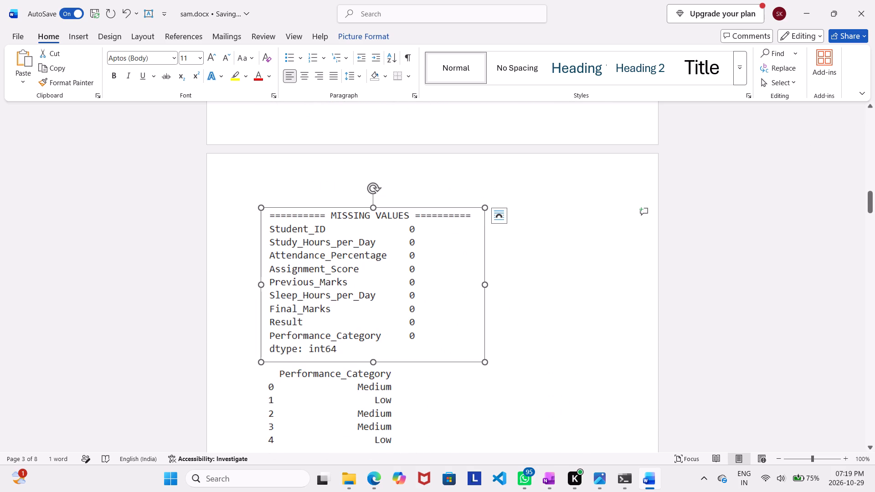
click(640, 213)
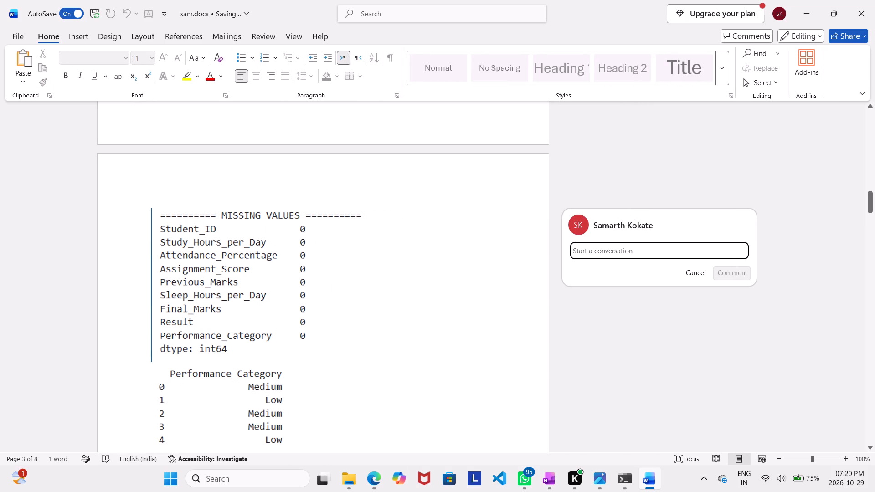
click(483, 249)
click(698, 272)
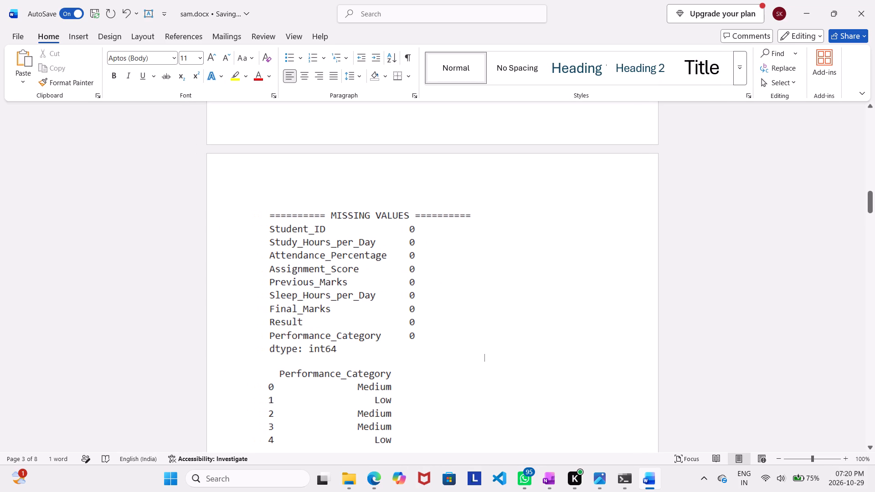
Move the MISSING VALUES picture from page 3 up to the blank space below the PREPROCESSED DATASET picture on page 2.
click(389, 286)
scroll(389, 286, up, 4)
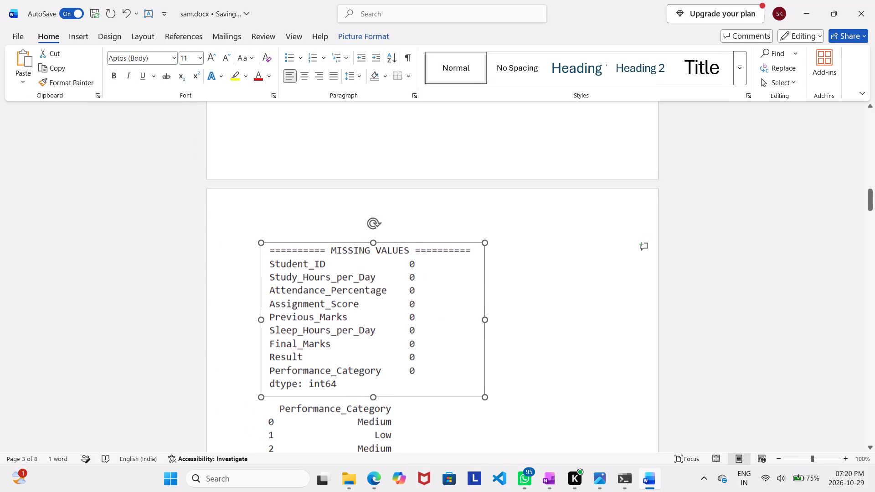
scroll(389, 286, up, 5)
click(346, 158)
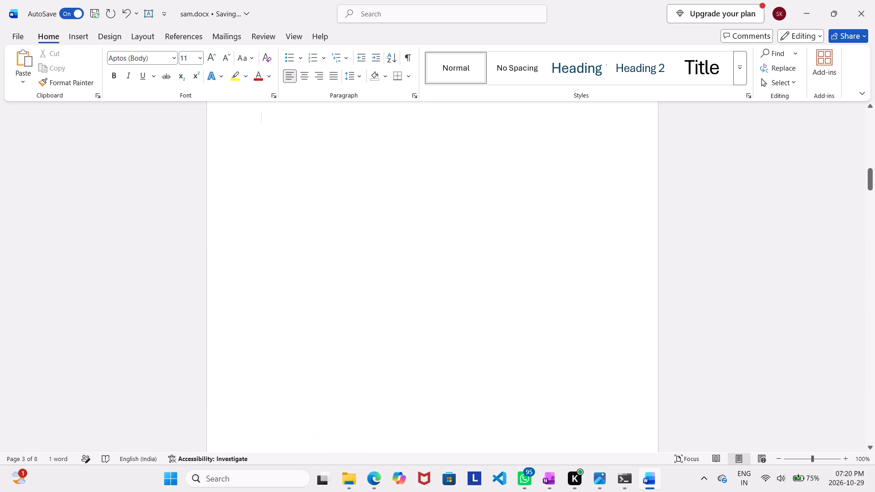
scroll(370, 297, down, 1)
drag(870, 174, 866, 191)
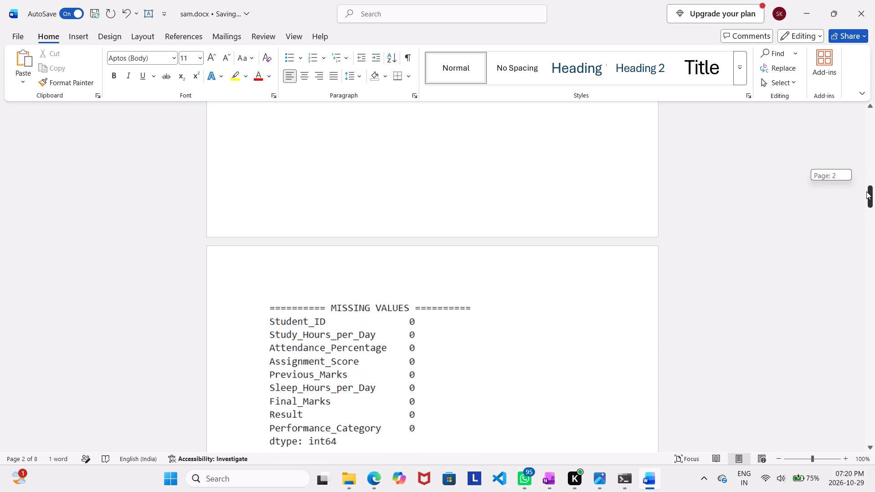
drag(866, 191, 867, 200)
click(355, 223)
drag(355, 216, 347, 136)
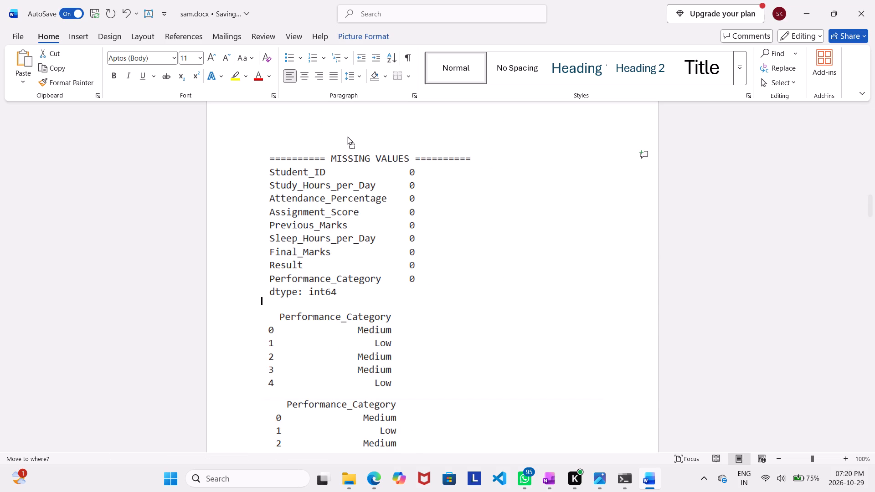
drag(347, 136, 368, 105)
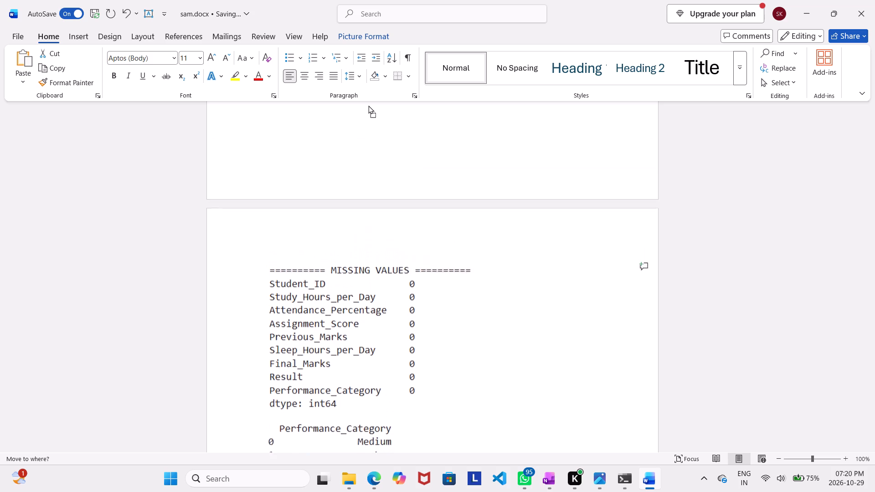
drag(368, 105, 311, 121)
click(324, 156)
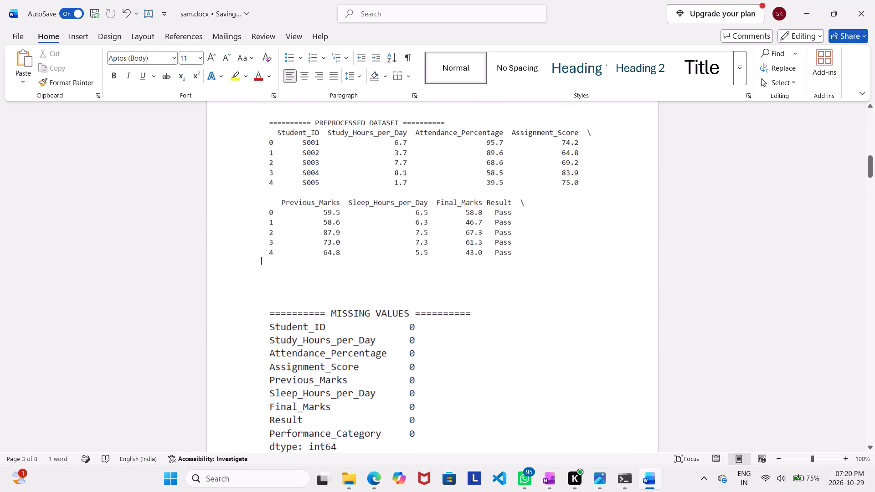
Add two blank lines below the MISSING VALUES picture on page 2.
scroll(340, 169, down, 5)
scroll(356, 306, down, 2)
click(457, 386)
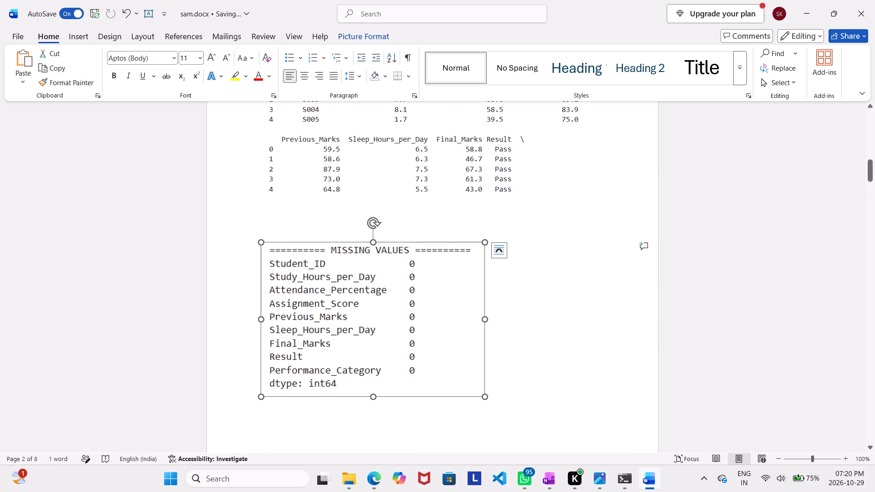
click(435, 405)
key(Return)
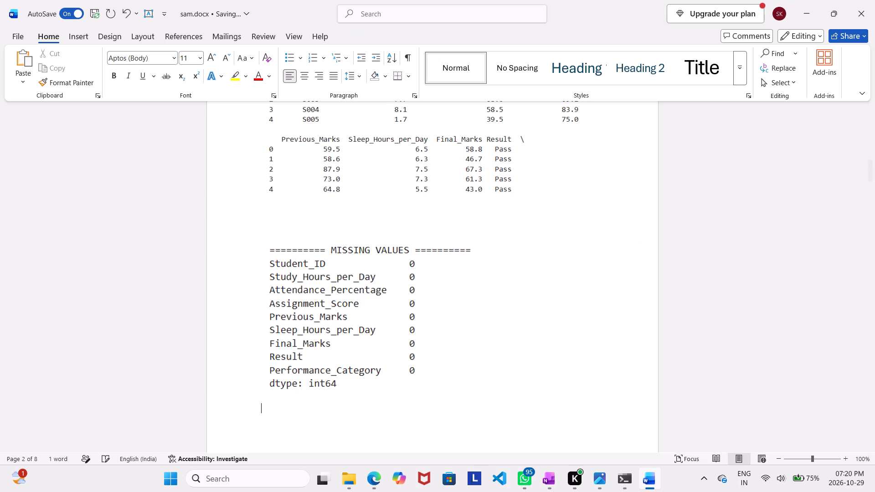
key(Return)
Move the separate Performance_Category picture from page 3 to the blank line below the MISSING VALUES picture on page 2.
drag(869, 175, 869, 202)
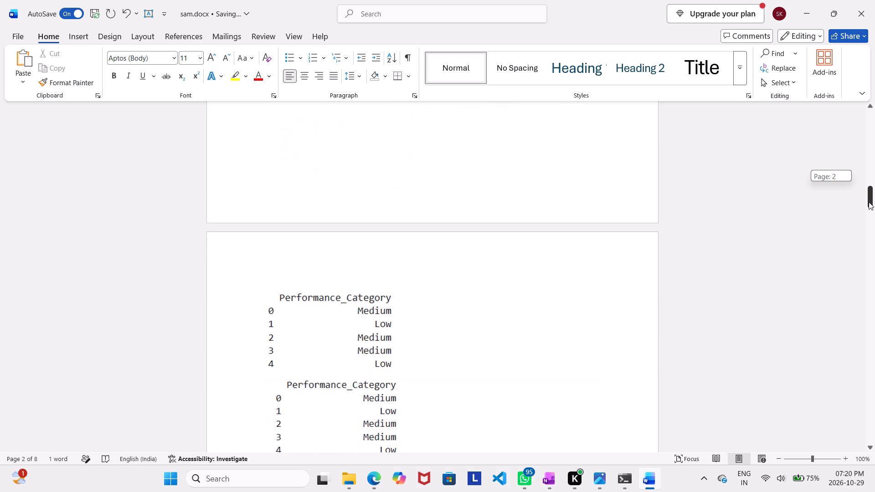
drag(869, 202, 869, 202)
click(360, 314)
drag(356, 311, 345, 170)
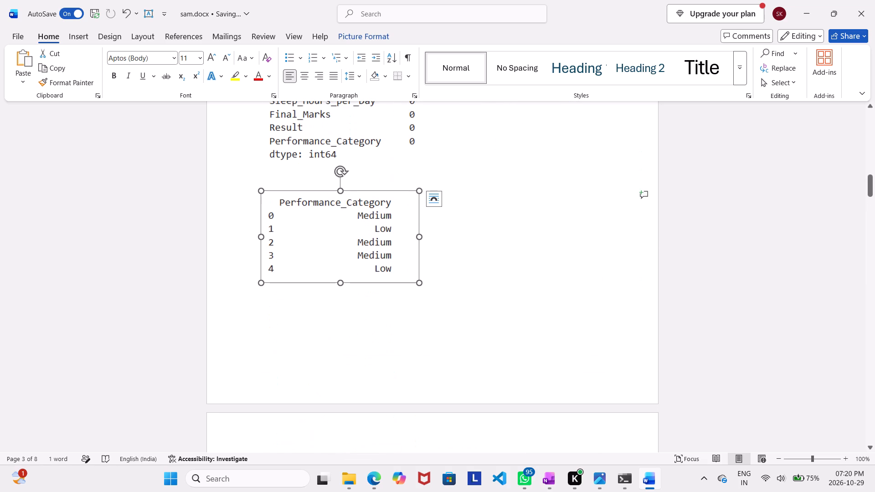
Add one blank line below the Performance_Category picture on page 2.
click(498, 202)
scroll(498, 202, down, 14)
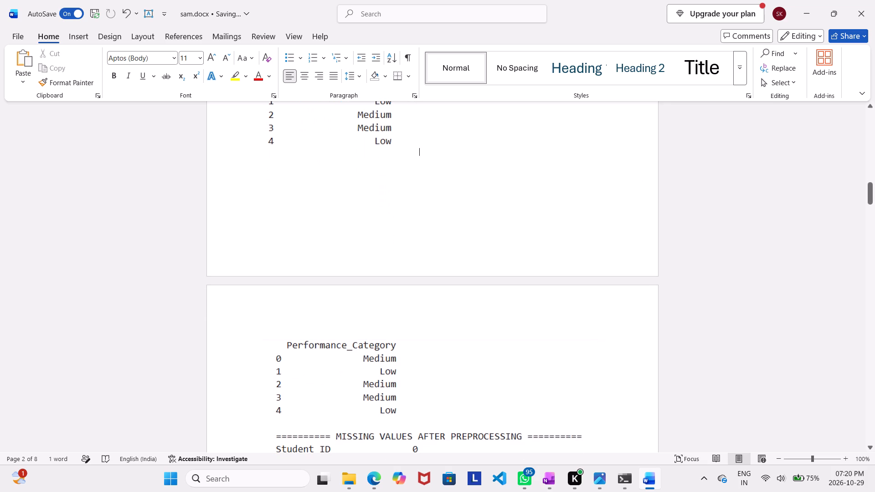
key(Return)
key(Return)
key(Return)
key(Return)
key(Return)
key(BackSpace)
key(BackSpace)
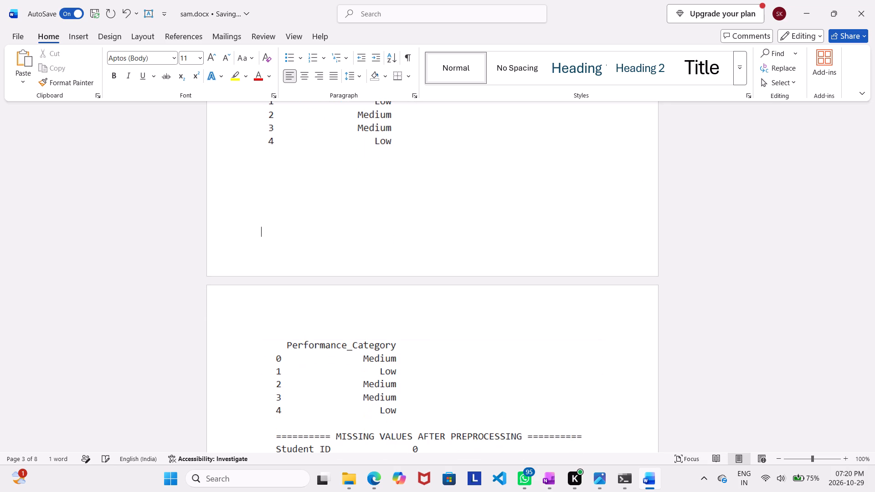
key(BackSpace)
key(BackSpace)
Review pages 1 to 4 of sam.docx for the order of the code and output pictures and the blank space after them.
click(348, 374)
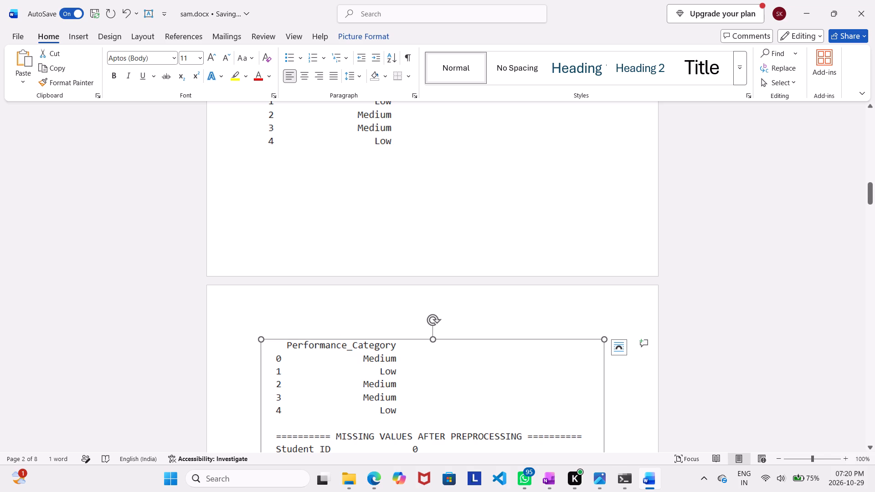
scroll(343, 329, down, 20)
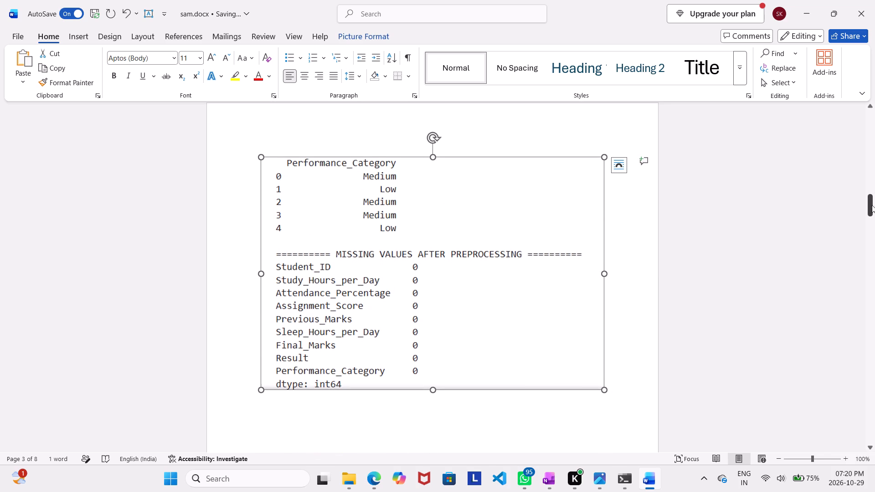
drag(870, 205, 867, 195)
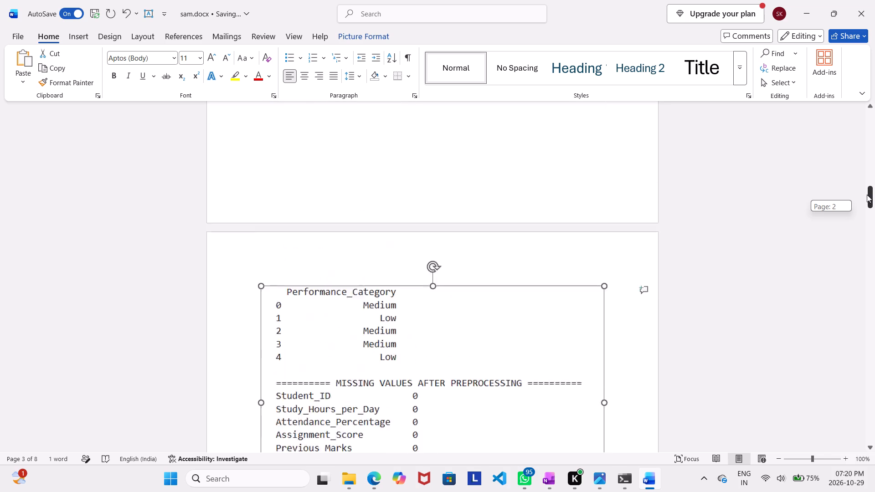
drag(867, 195, 866, 128)
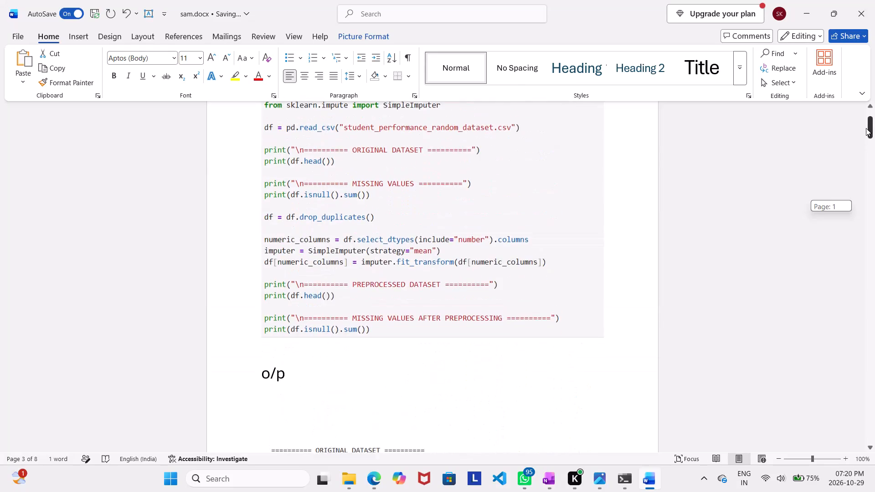
drag(866, 128, 863, 151)
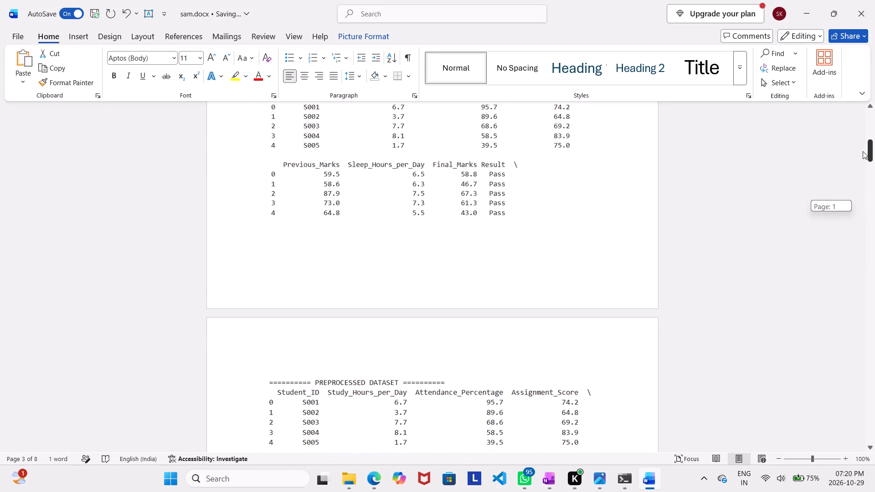
drag(863, 151, 860, 149)
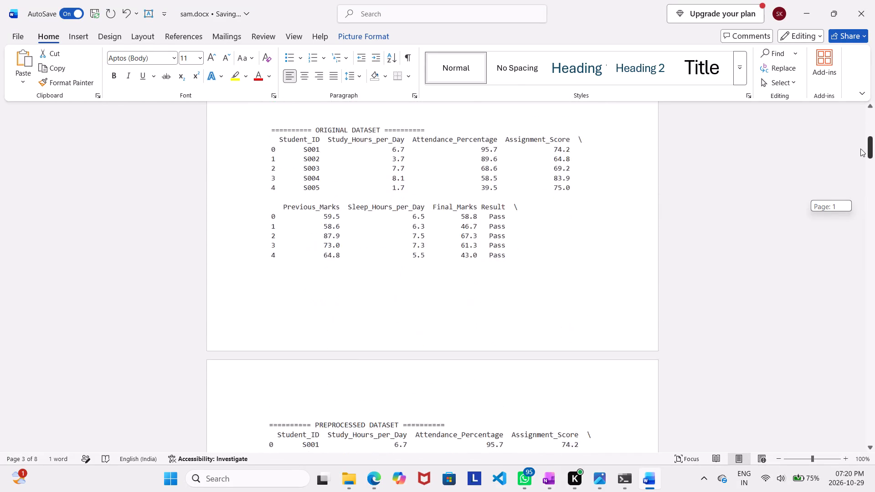
drag(860, 149, 864, 220)
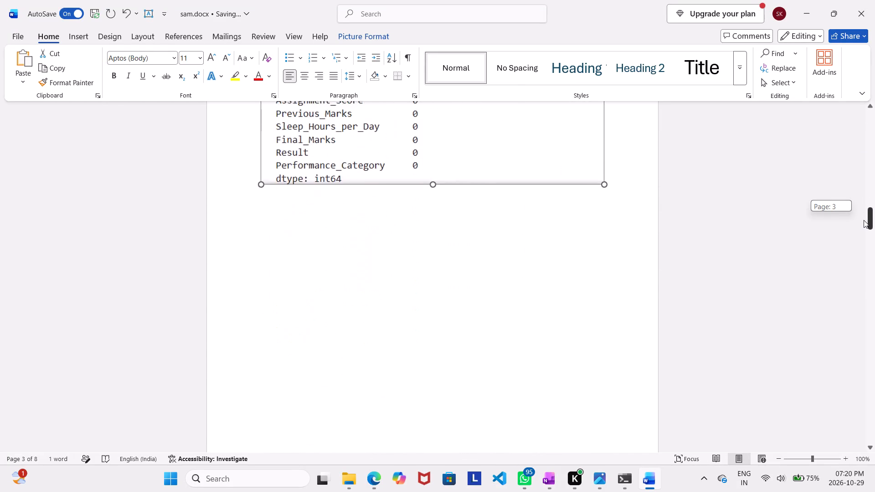
drag(864, 220, 865, 224)
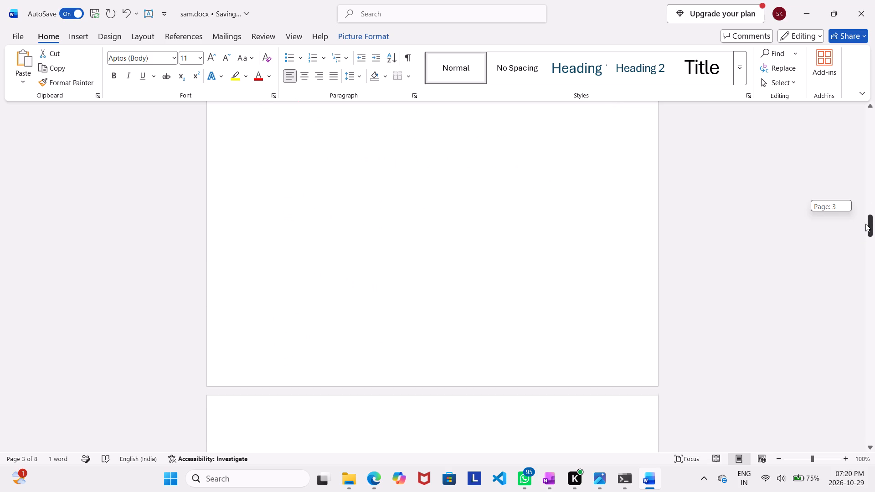
drag(865, 224, 871, 109)
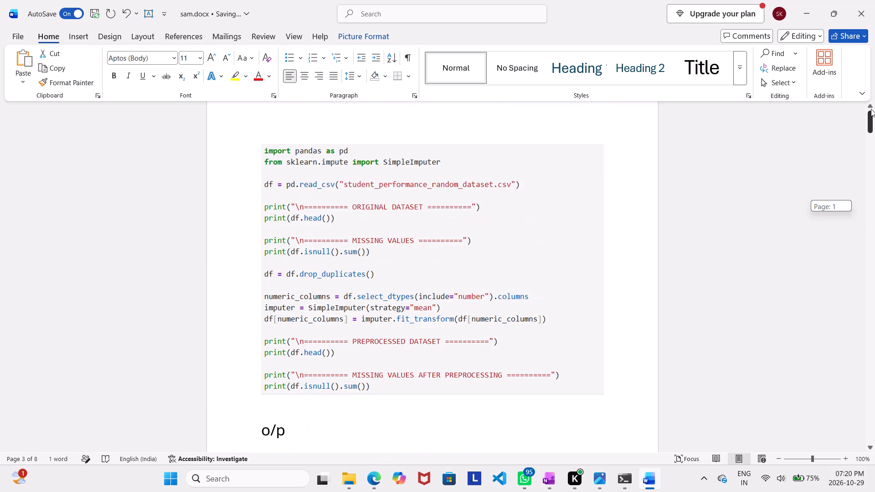
drag(871, 109, 873, 171)
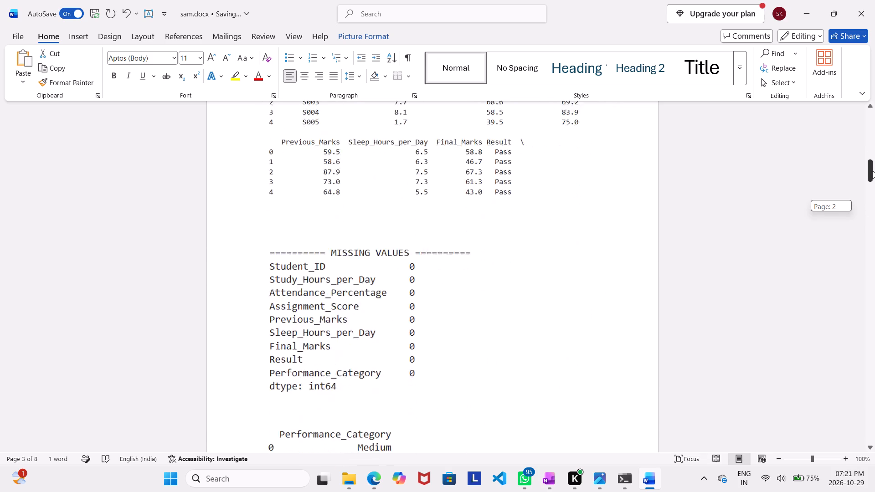
drag(873, 171, 873, 205)
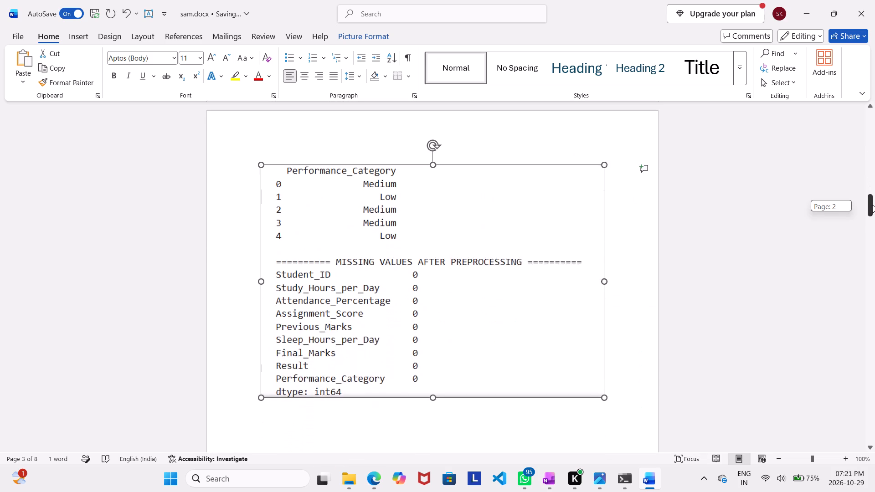
drag(873, 205, 873, 221)
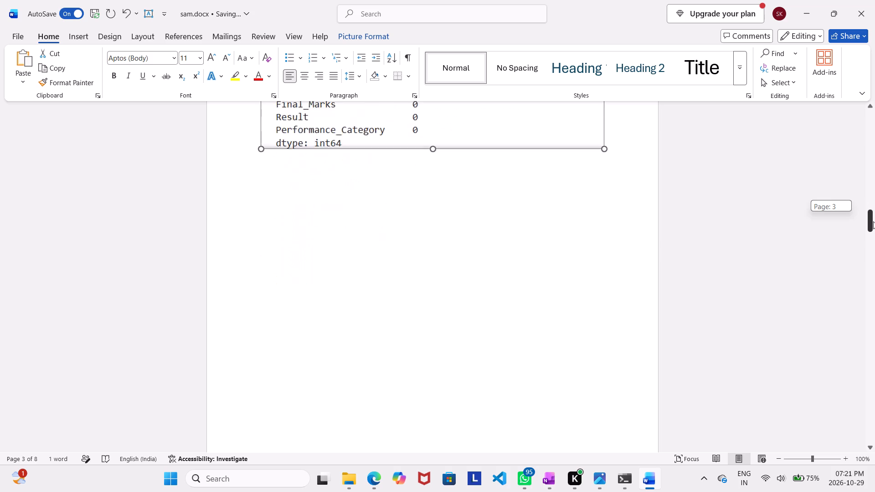
drag(873, 221, 873, 239)
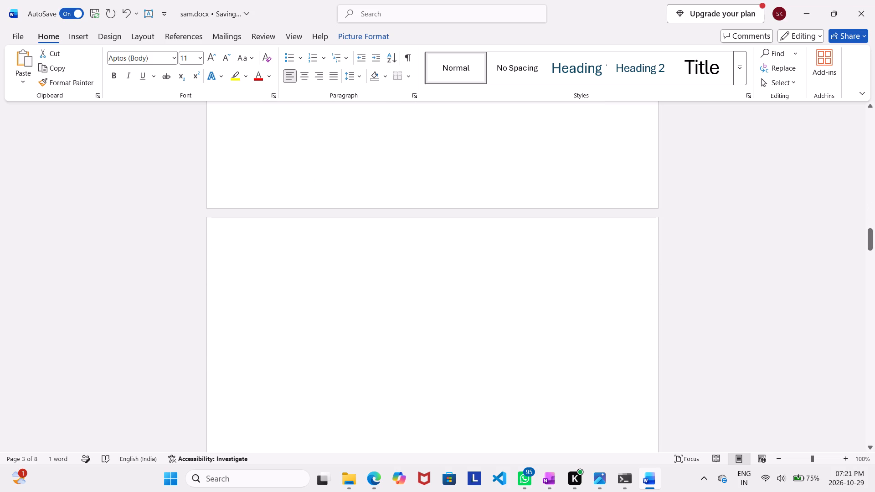
Place the text cursor at the top of the blank page 4.
click(264, 272)
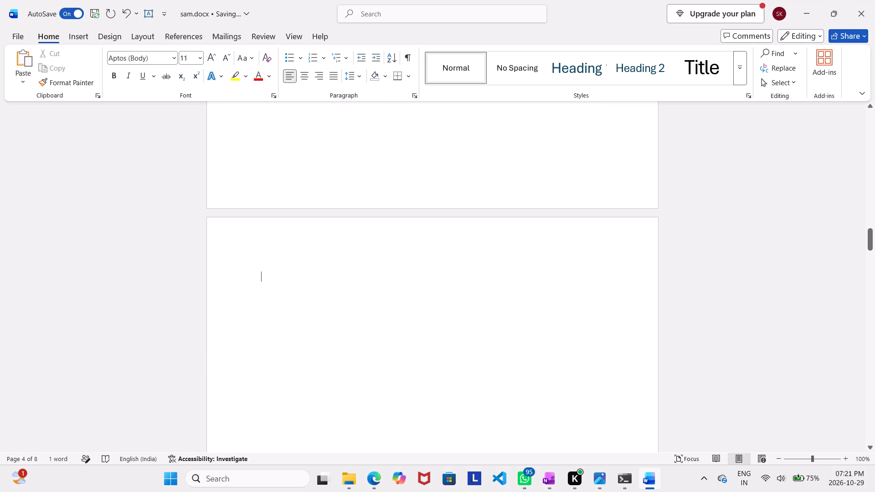
Switch to the MLEx notebook in Edge and examine the extent of the Experiment 2 code cell.
click(369, 479)
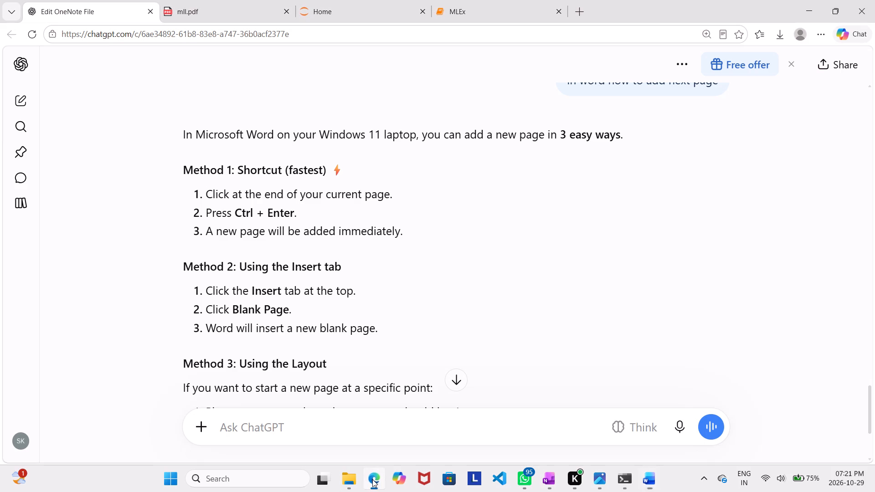
click(500, 10)
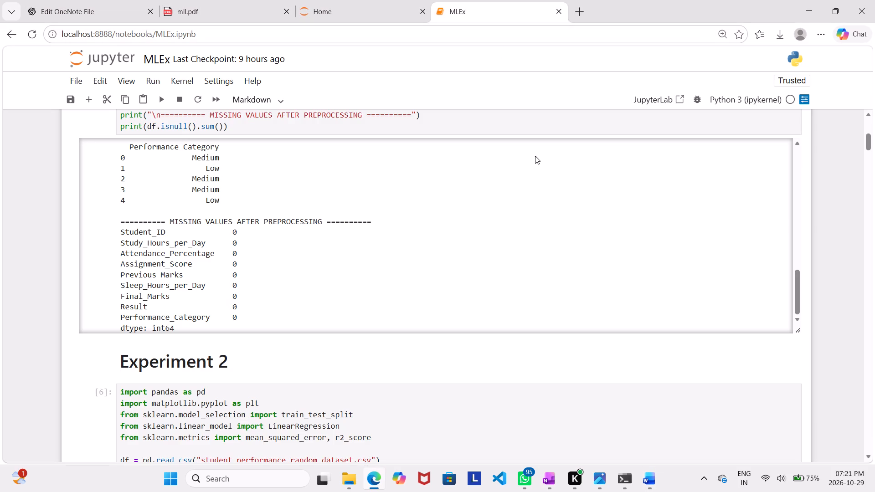
scroll(607, 219, down, 14)
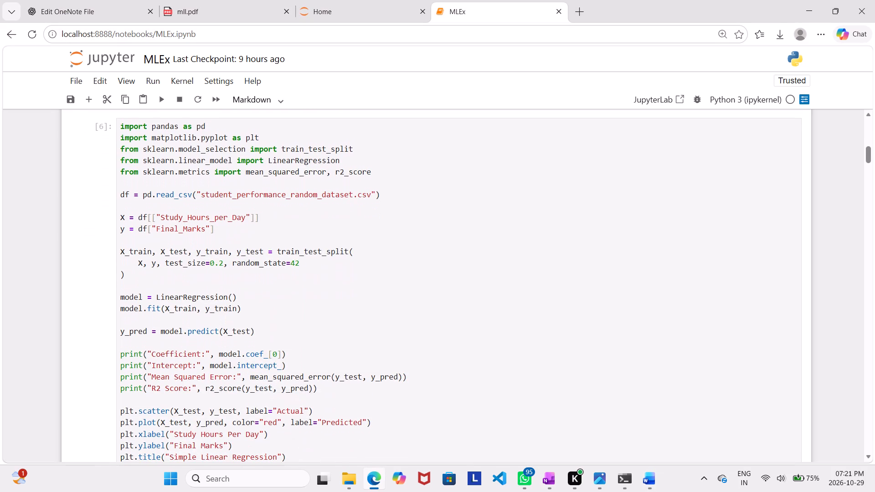
scroll(607, 219, down, 7)
scroll(607, 219, up, 4)
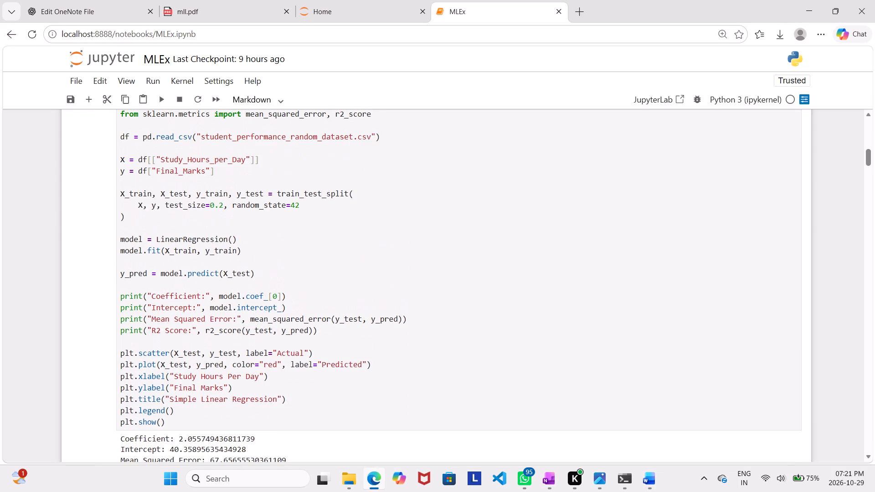
scroll(607, 219, up, 4)
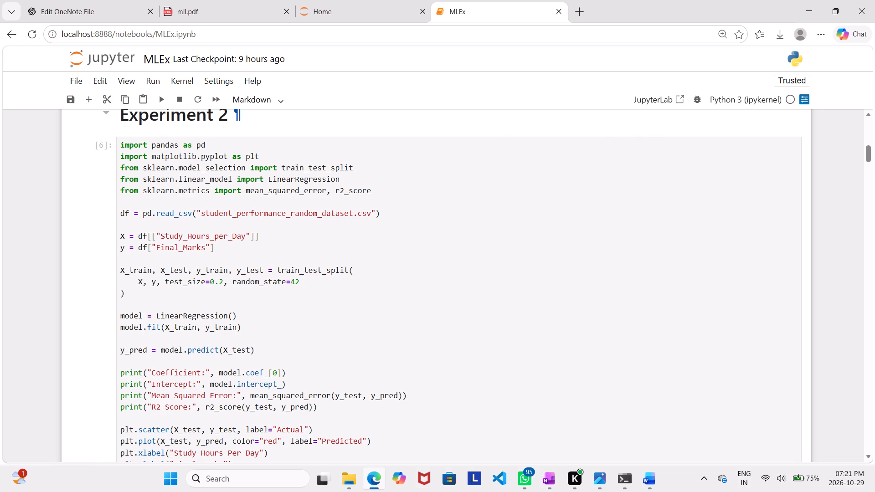
scroll(174, 124, down, 1)
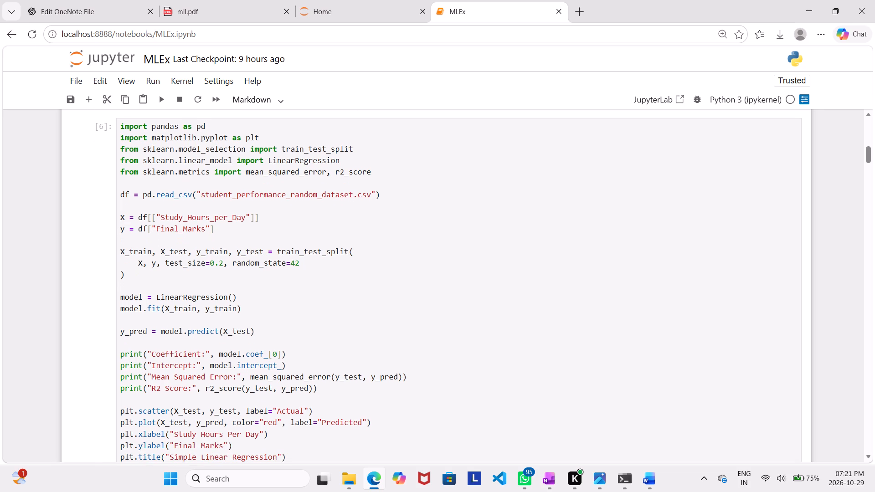
scroll(174, 124, down, 1)
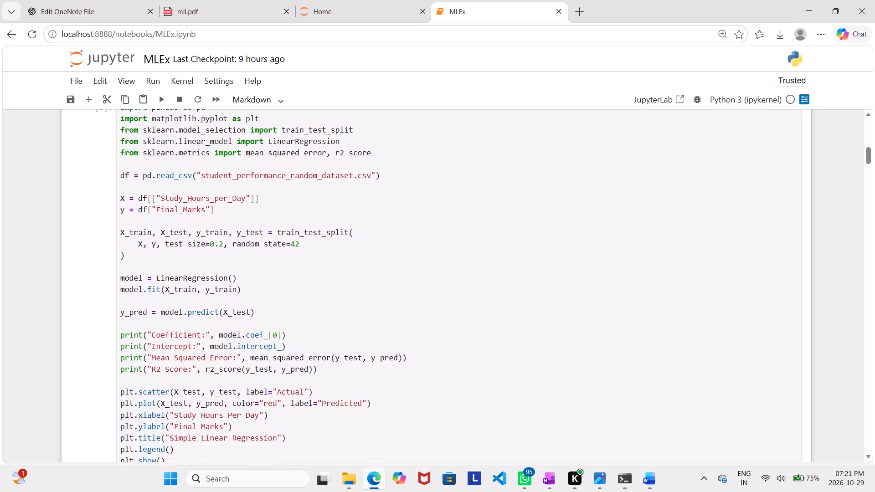
scroll(174, 124, down, 1)
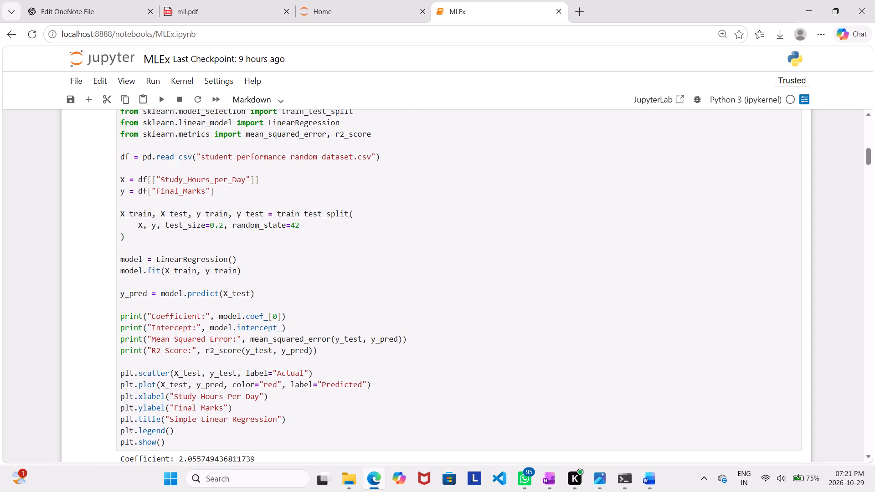
Delete the blank lines before the model, y_pred and Coefficient print lines in the Experiment 2 code cell.
click(134, 281)
click(119, 290)
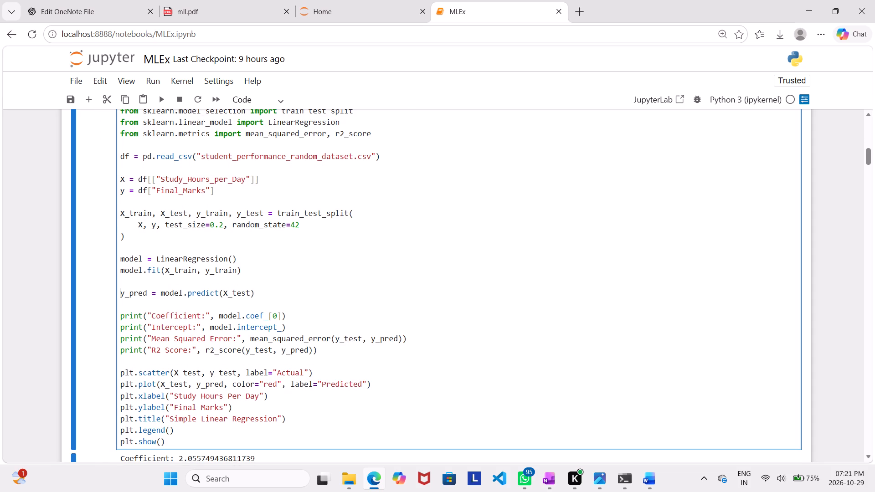
key(BackSpace)
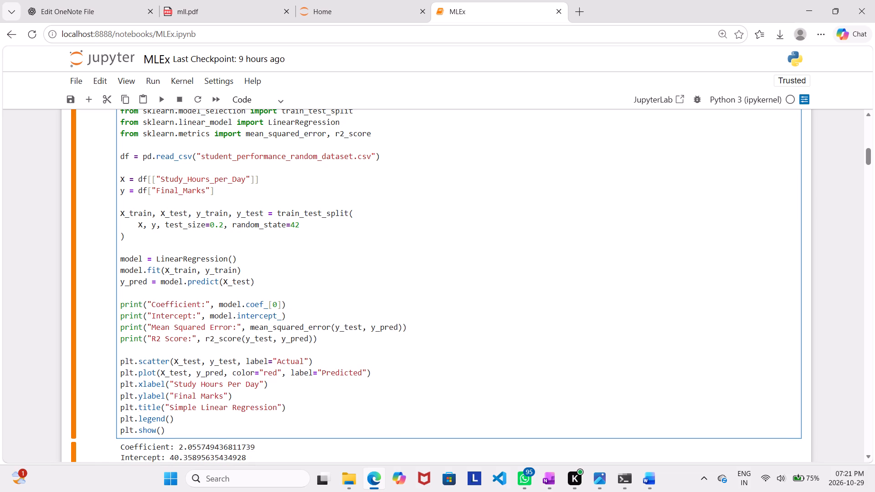
click(118, 303)
key(BackSpace)
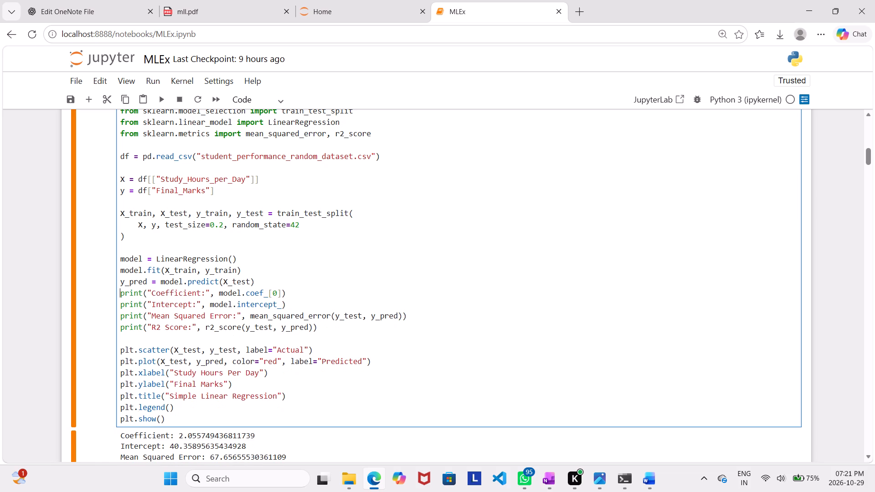
click(119, 260)
key(BackSpace)
Capture a screenshot of the whole Experiment 2 code, from the pandas import down to plt.show().
scroll(118, 258, up, 3)
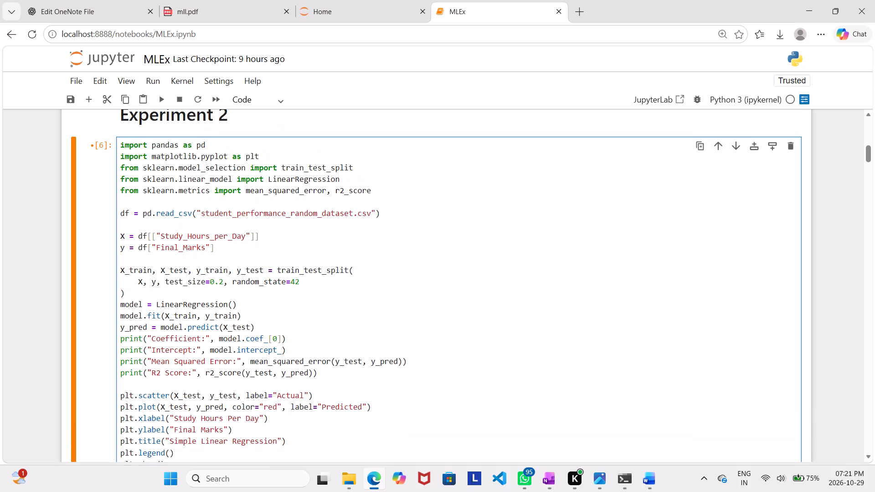
scroll(118, 258, down, 1)
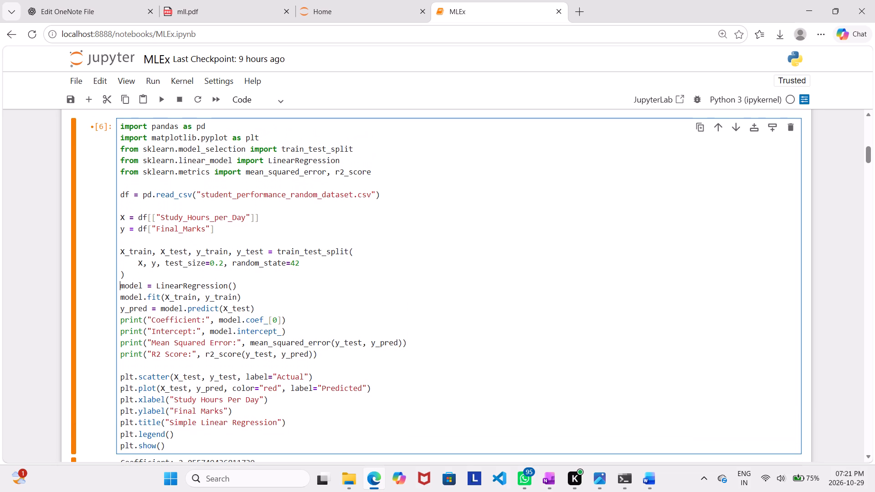
key(Print)
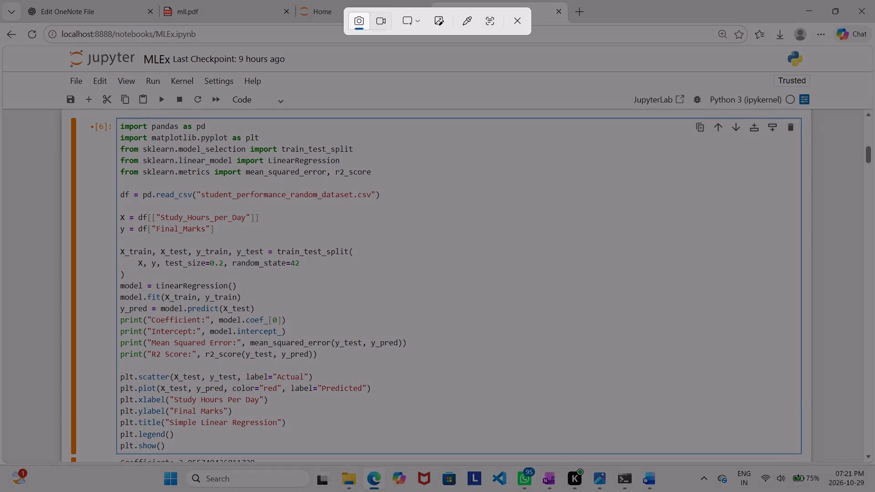
drag(117, 118, 391, 380)
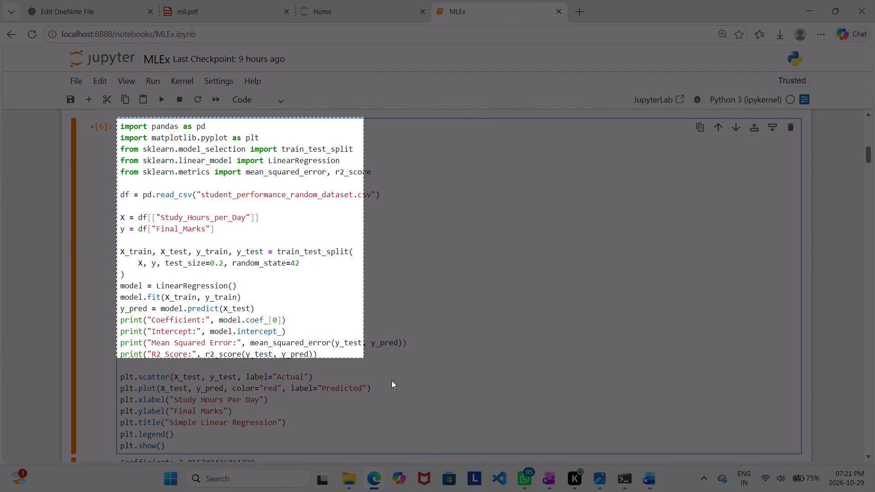
drag(391, 380, 496, 453)
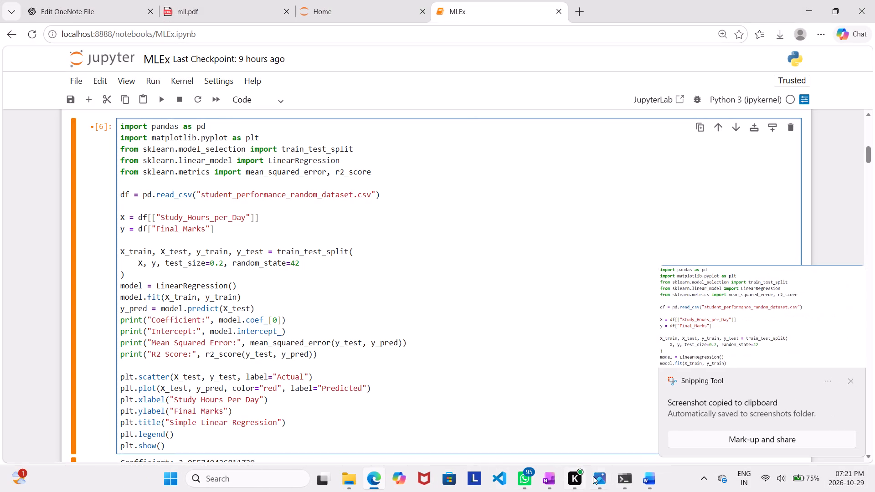
Switch to sam.docx in Word and look through pages 1 to 5 to locate where the Experiment 2 code belongs.
click(644, 481)
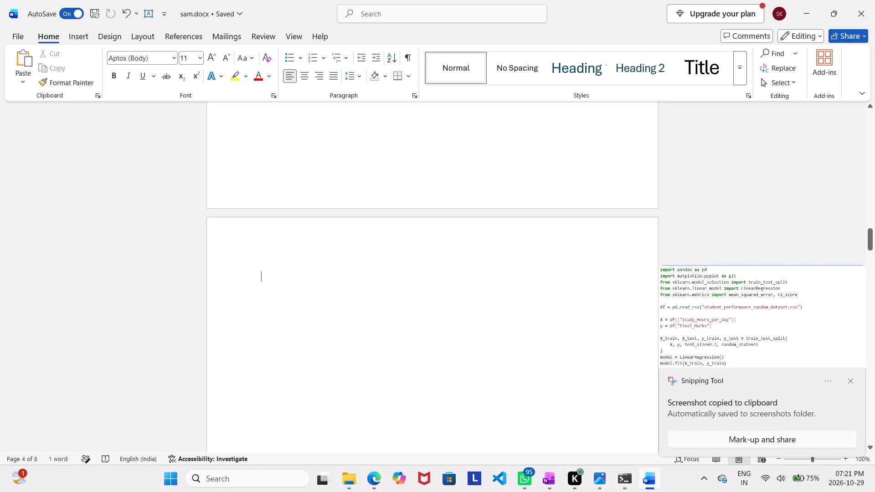
scroll(504, 337, up, 13)
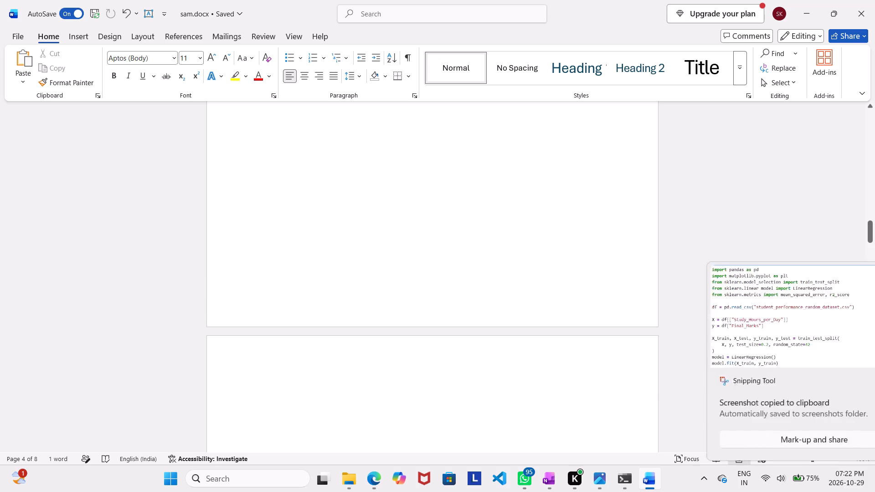
drag(872, 230, 862, 140)
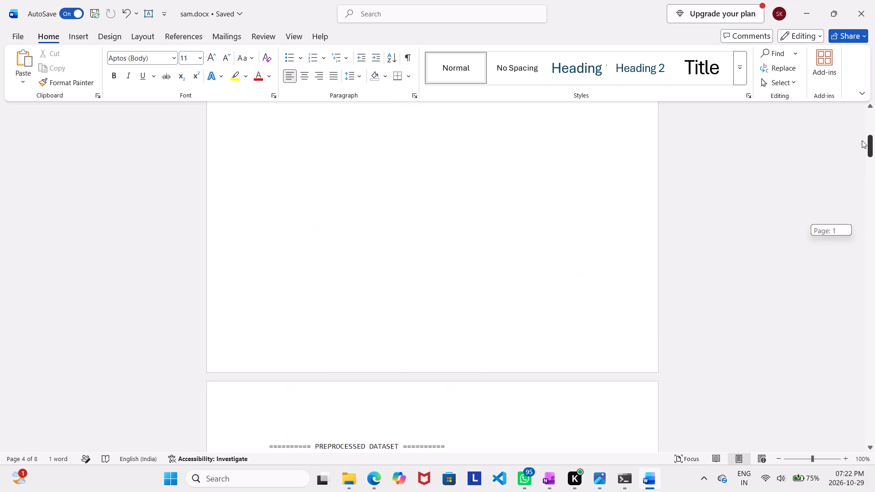
drag(862, 140, 859, 142)
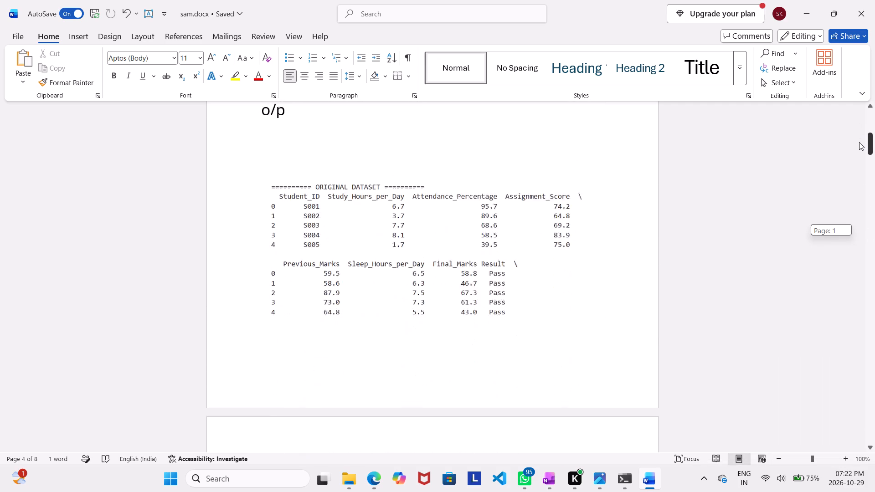
drag(859, 142, 863, 175)
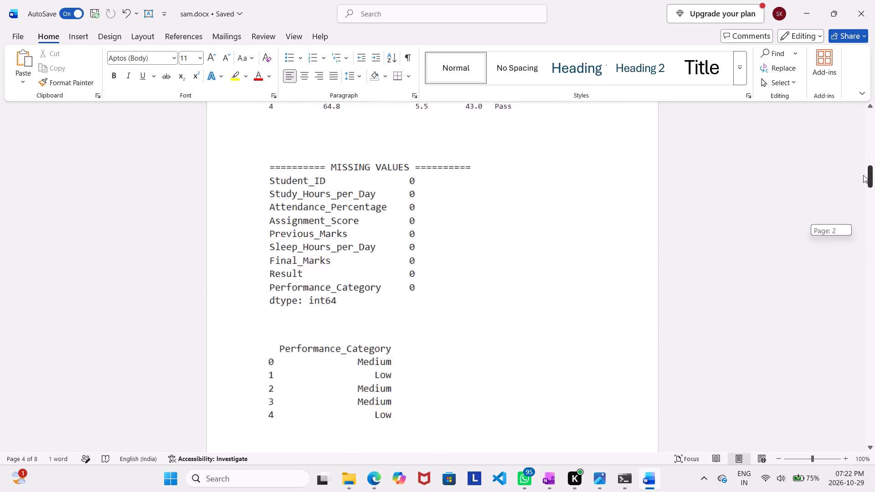
drag(863, 175, 869, 211)
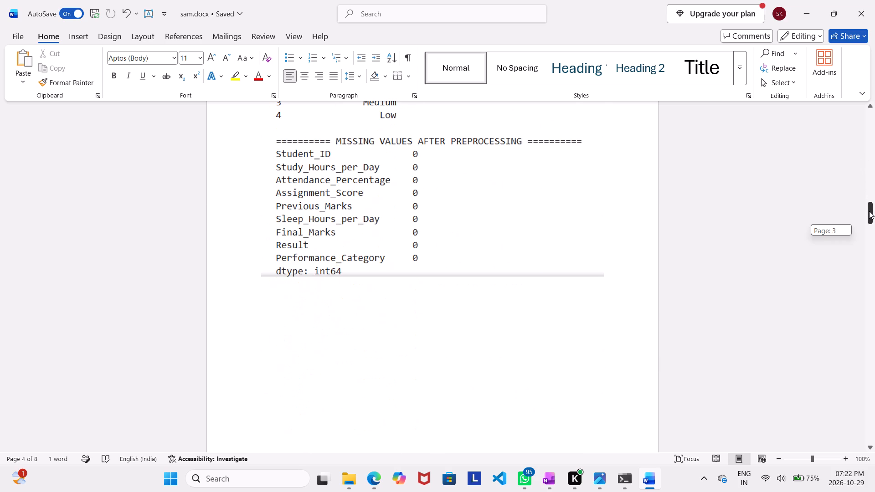
drag(869, 211, 872, 227)
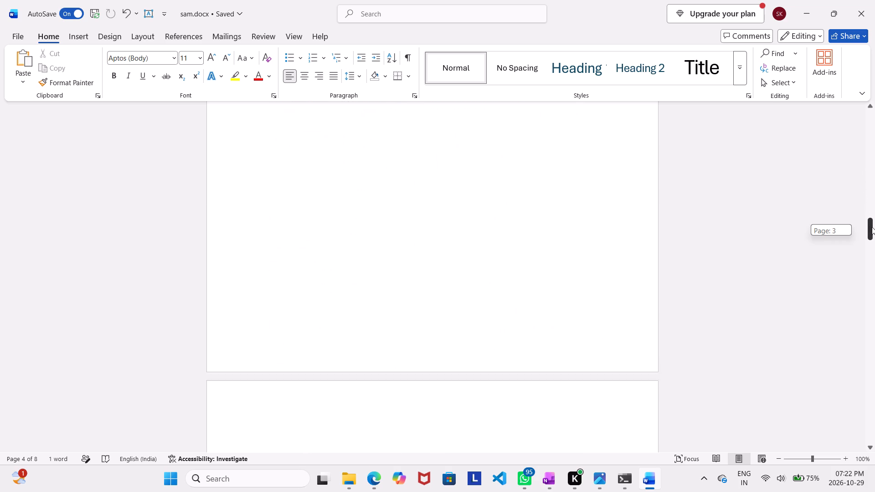
drag(872, 227, 874, 262)
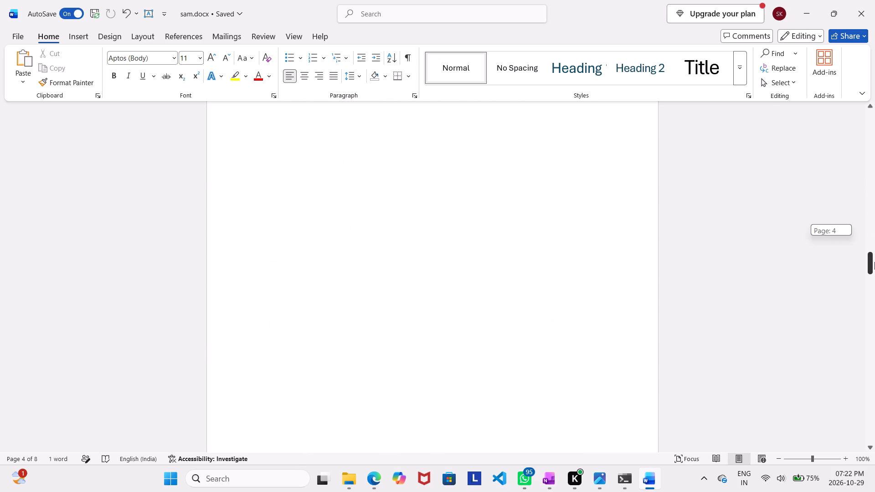
drag(874, 262, 874, 276)
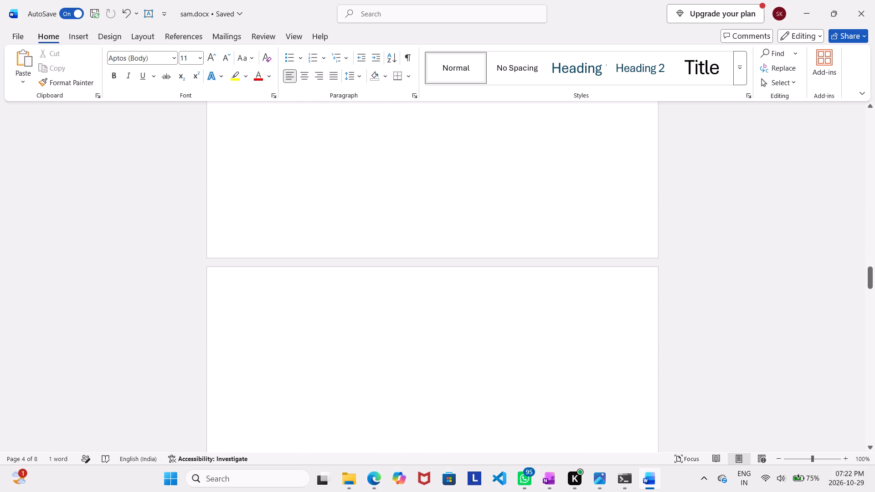
click(262, 297)
drag(872, 281, 871, 273)
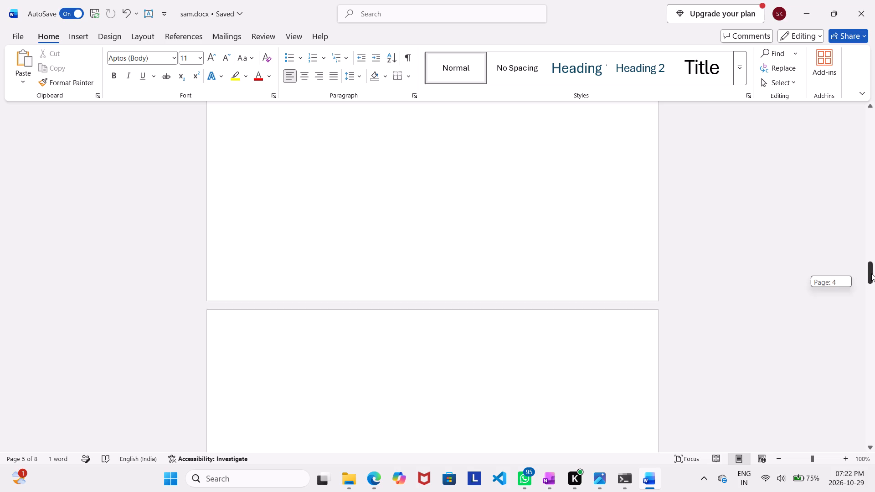
drag(871, 273, 859, 144)
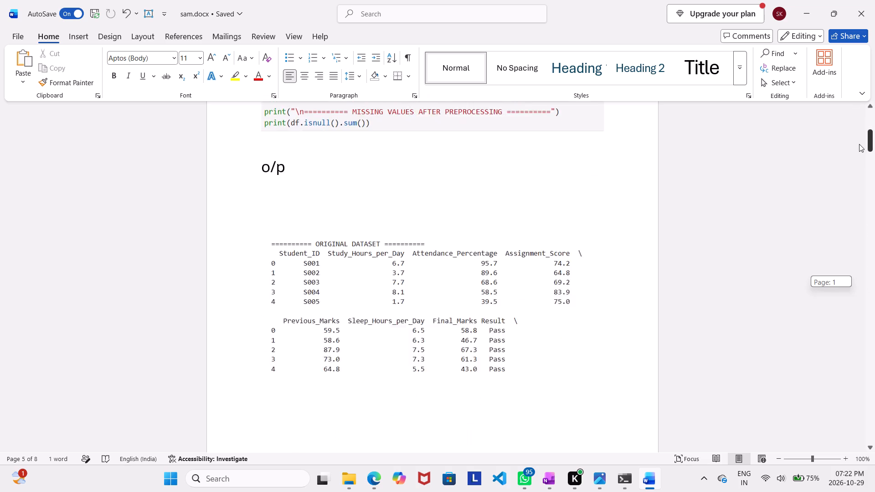
drag(859, 144, 867, 184)
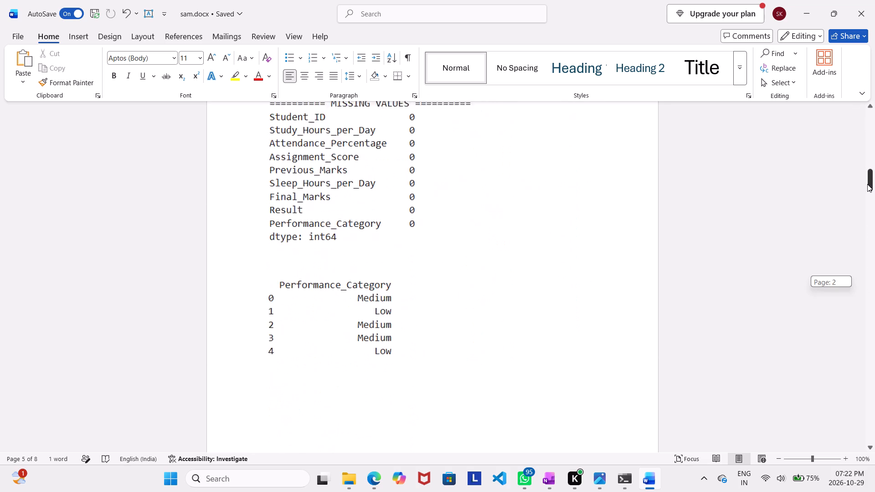
drag(867, 184, 870, 209)
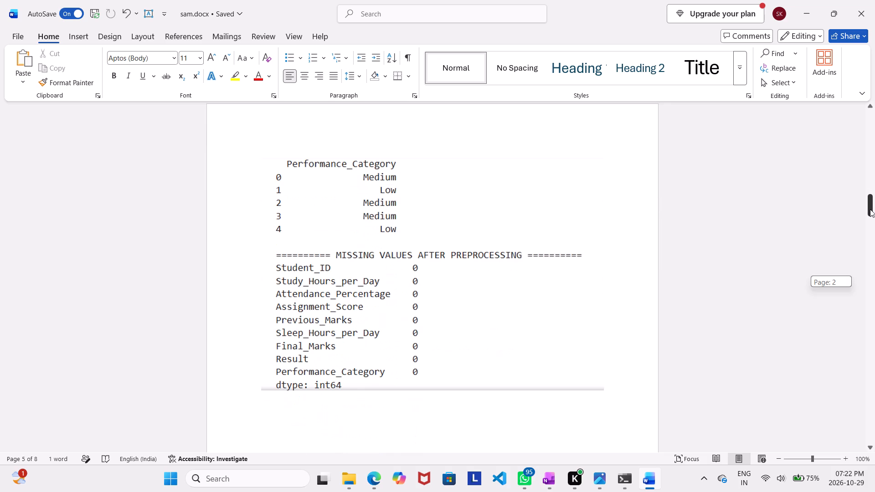
drag(870, 209, 874, 251)
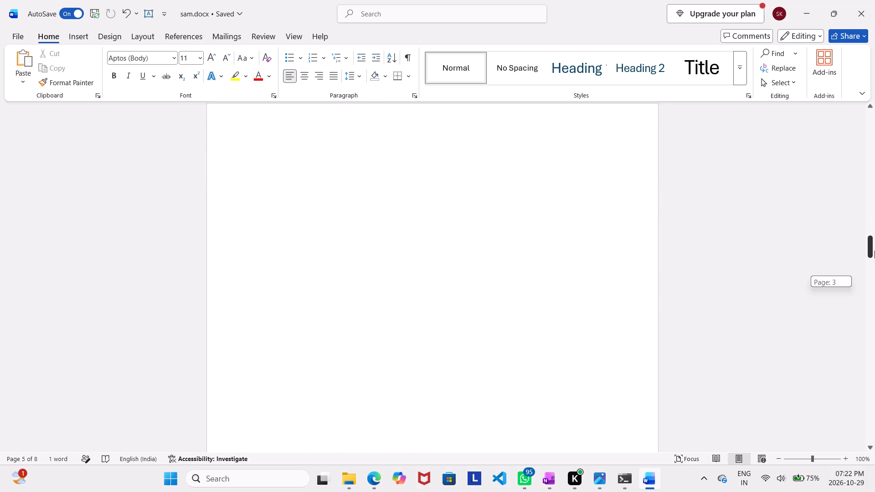
drag(874, 251, 874, 252)
Insert the picture Screenshot 2026-10-29 192155.png from the Screenshots folder at the top of blank page 4.
click(288, 118)
scroll(320, 143, up, 4)
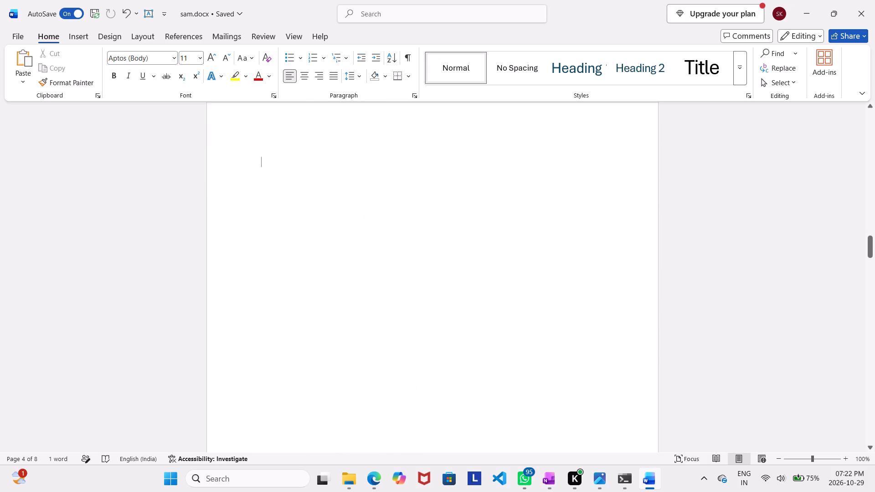
click(87, 32)
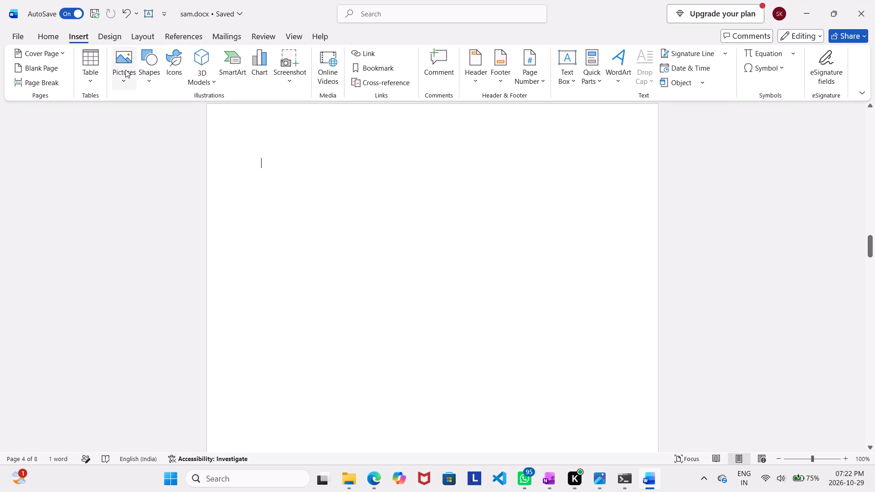
click(125, 70)
click(145, 114)
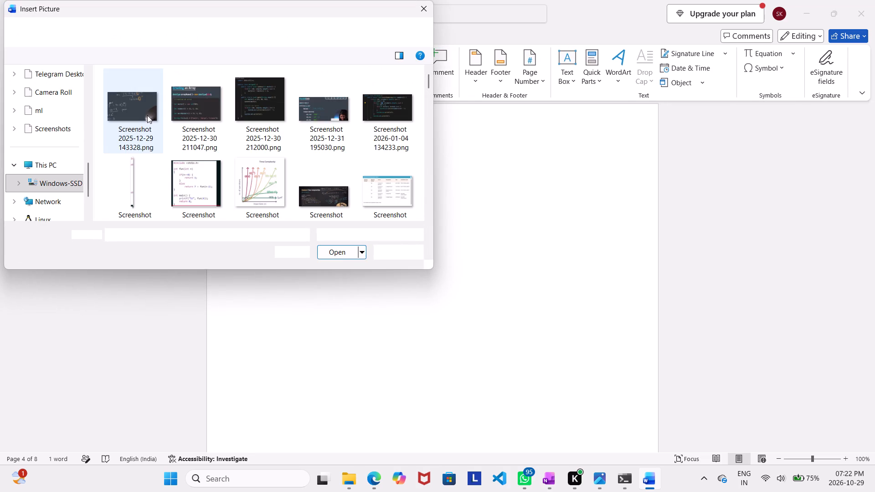
drag(430, 86, 428, 128)
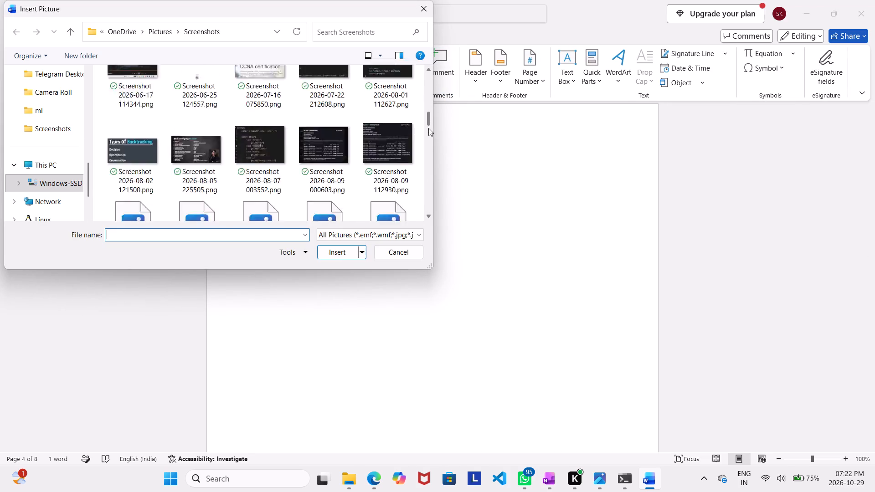
drag(428, 128, 428, 223)
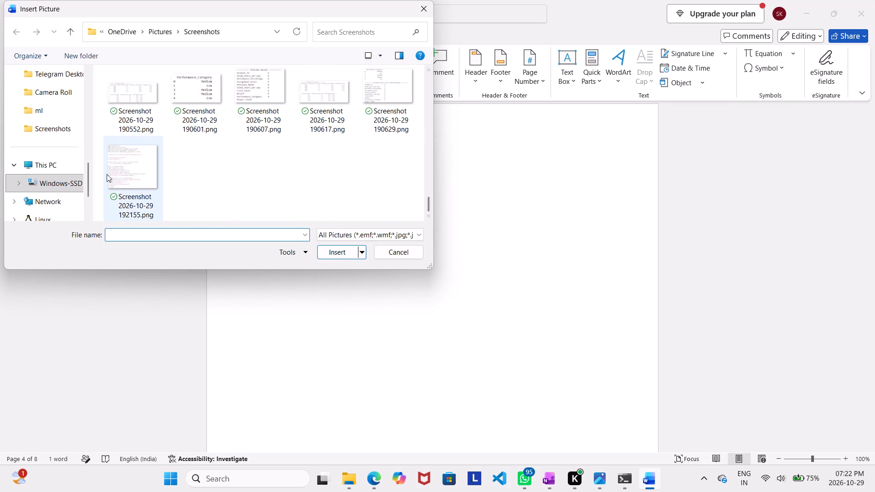
click(107, 174)
click(324, 246)
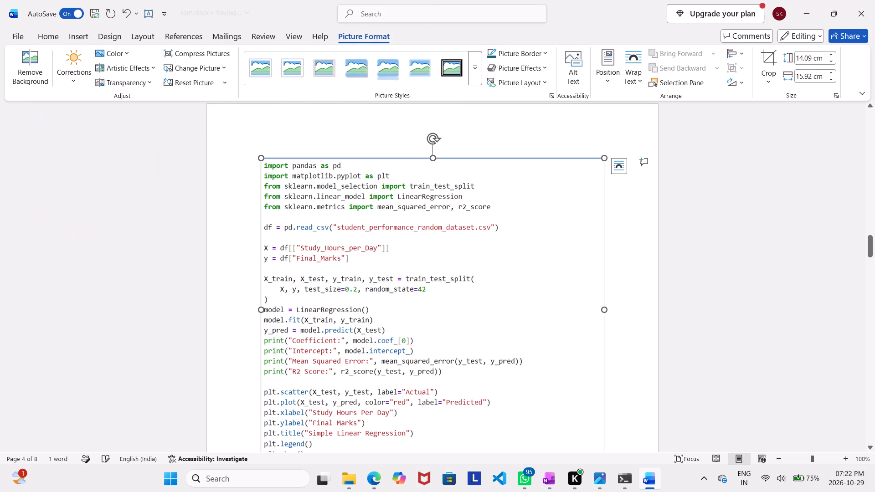
Add the label "o/p" at font size 22 below the Experiment 2 code picture, followed by a new line.
scroll(605, 229, down, 16)
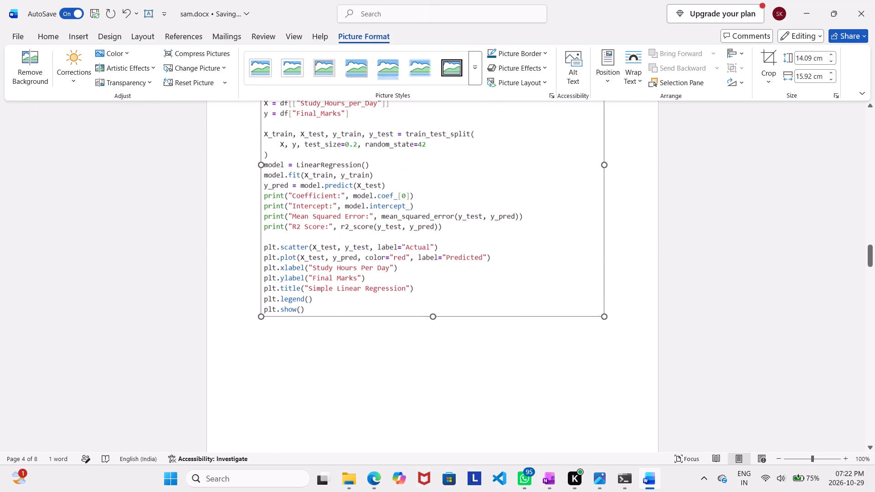
click(314, 343)
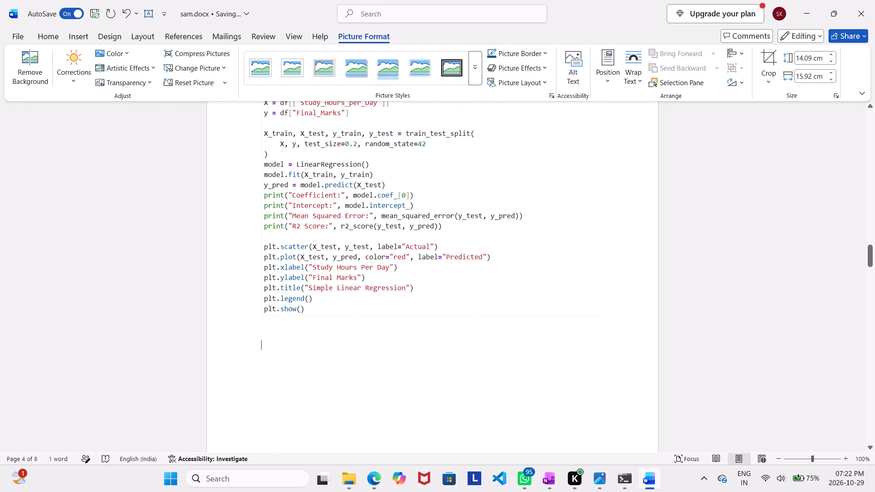
click(56, 35)
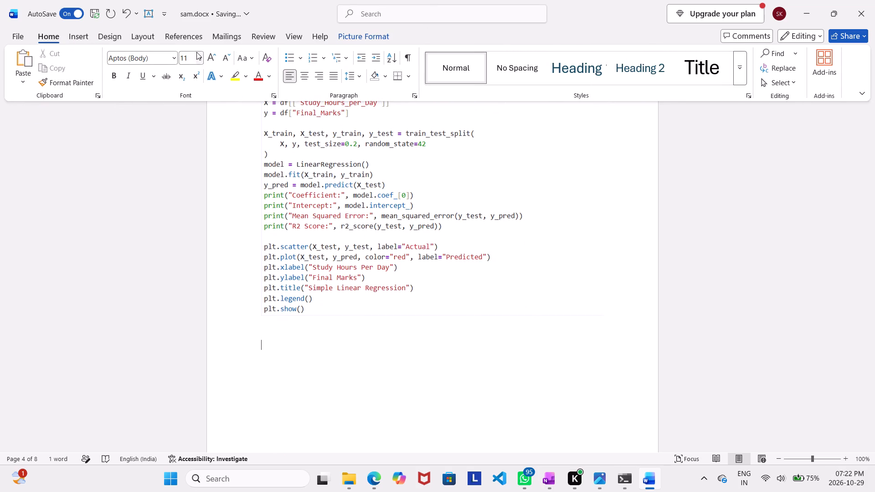
click(197, 57)
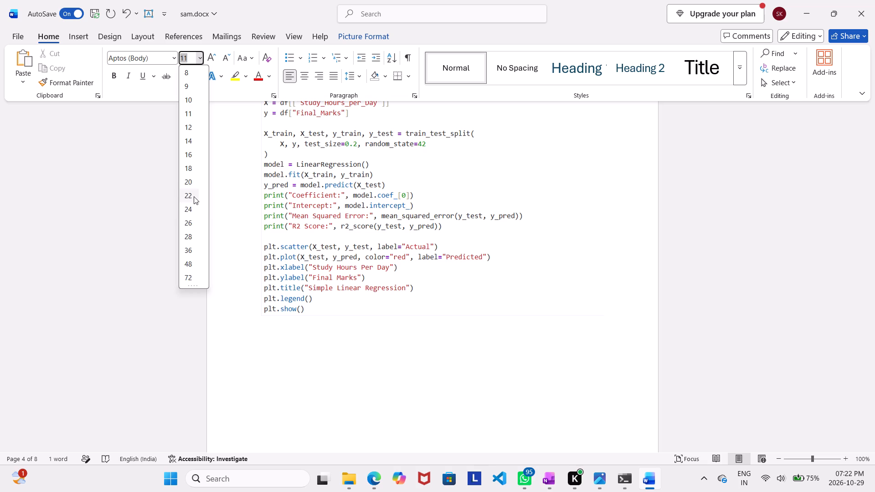
click(194, 196)
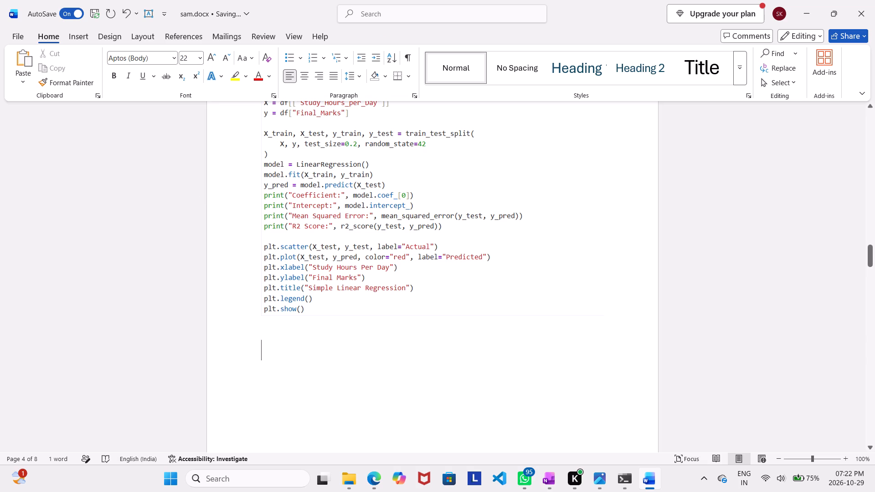
text(o/p)
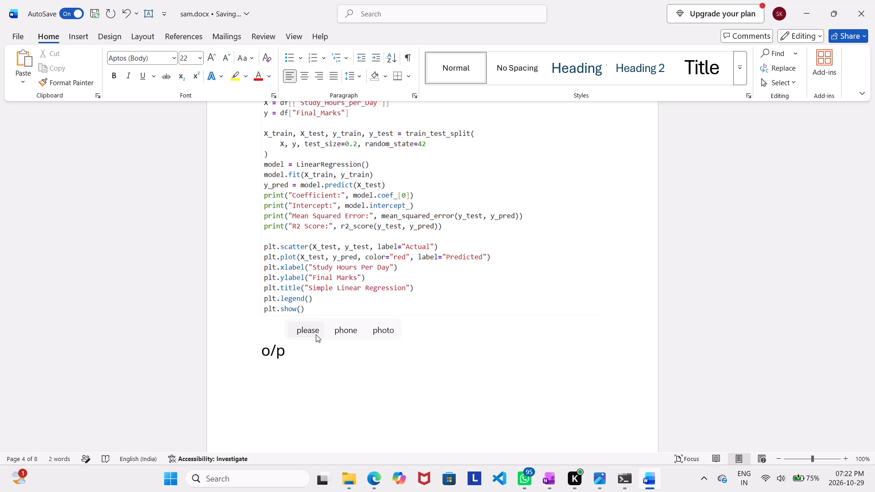
scroll(330, 350, down, 10)
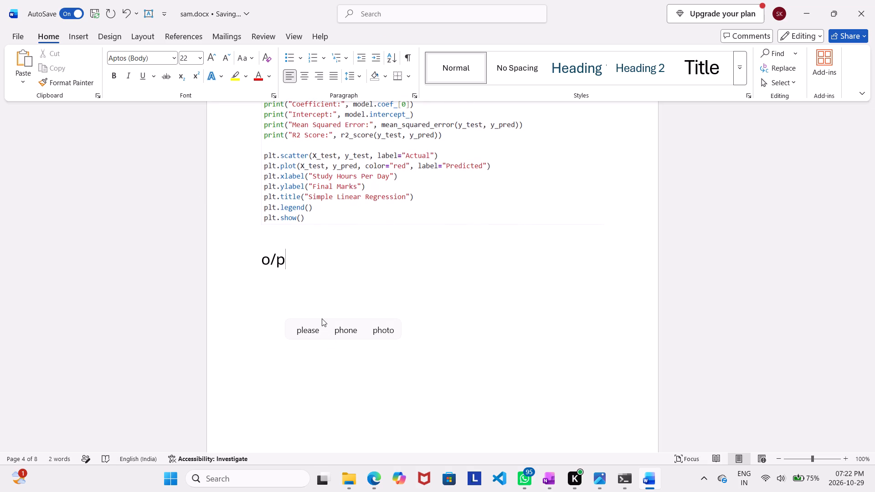
key(Return)
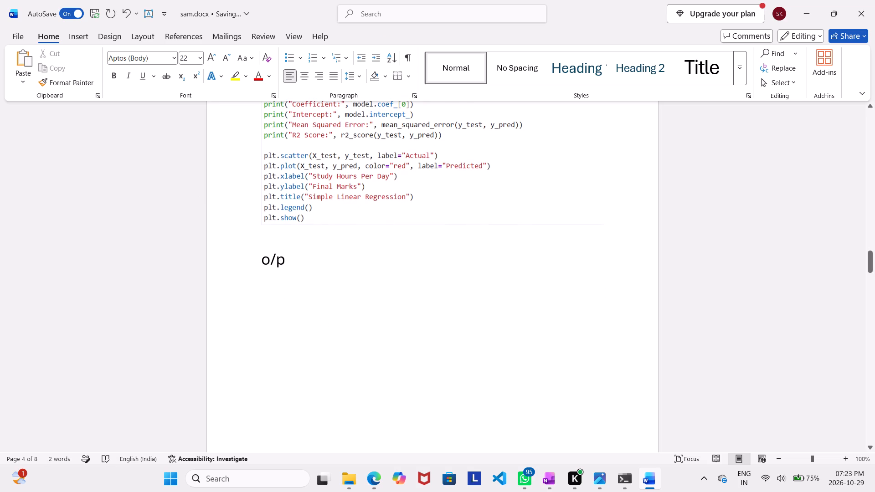
drag(869, 262, 867, 256)
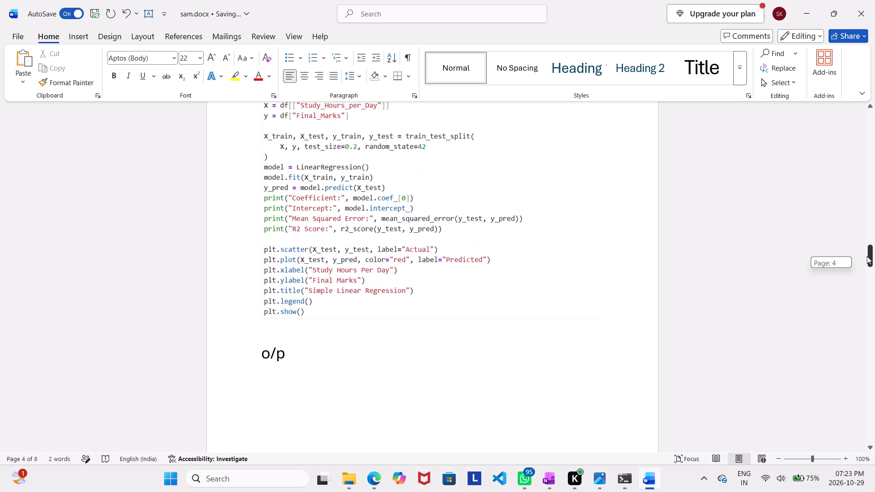
drag(867, 256, 862, 270)
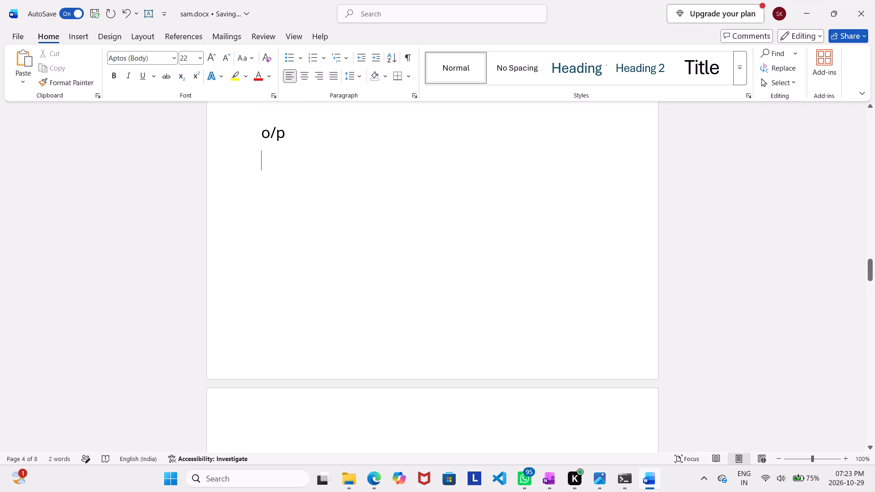
Switch to the MLEx notebook and capture a screenshot of Experiment 2's output, from the Coefficient line down to the regression plot's x-axis label.
click(367, 479)
scroll(362, 379, down, 6)
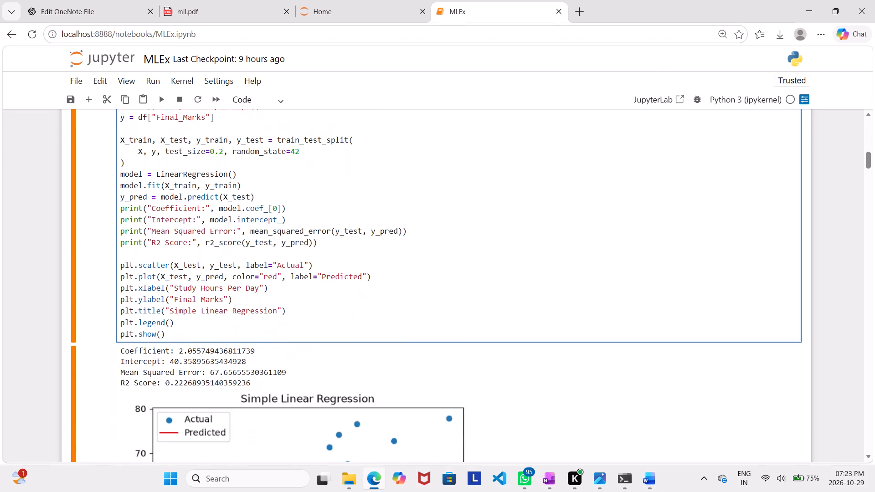
scroll(362, 379, down, 8)
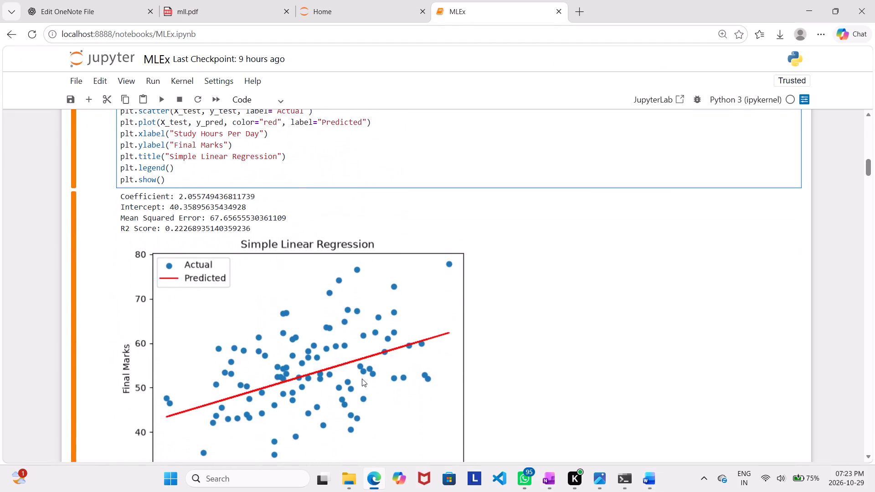
scroll(362, 379, down, 3)
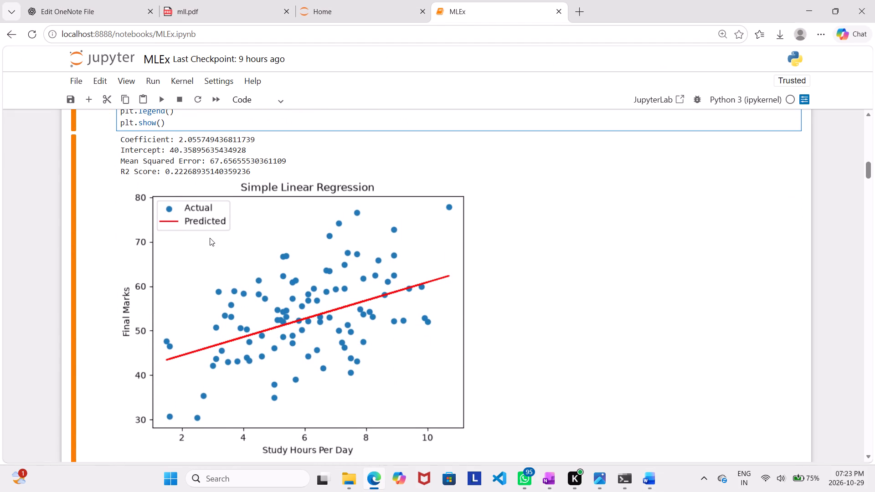
key(Print)
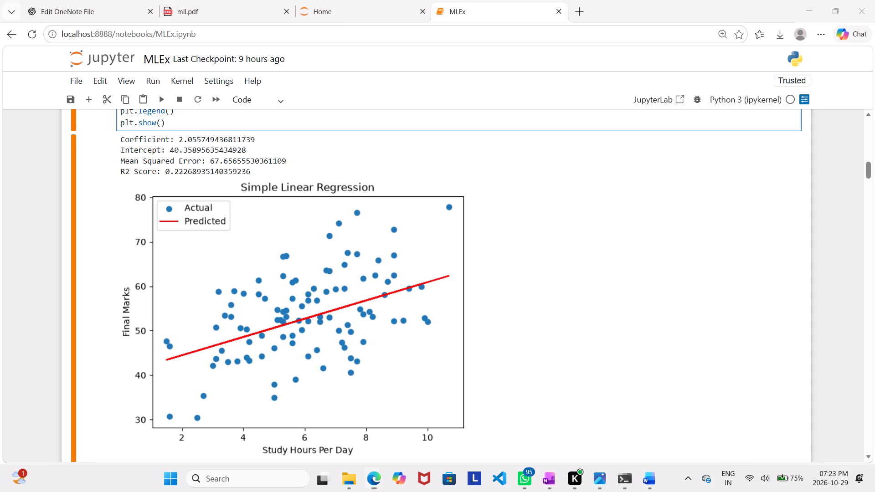
drag(113, 135, 187, 213)
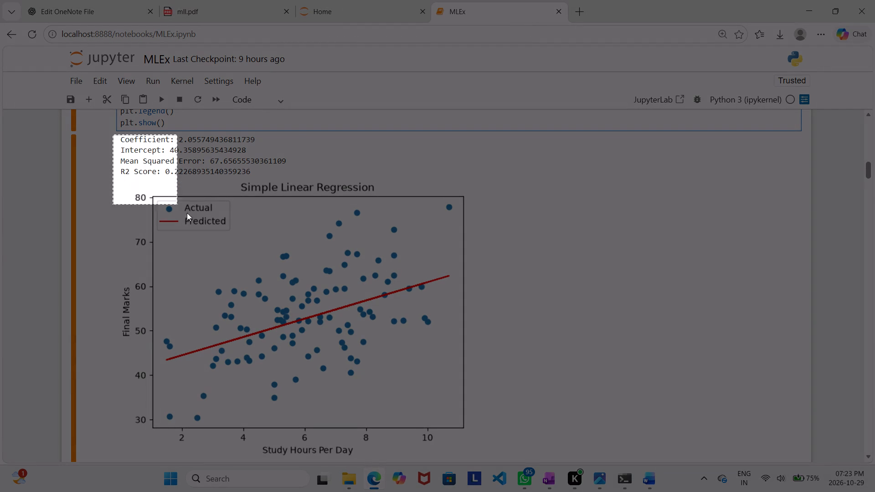
drag(187, 213, 514, 458)
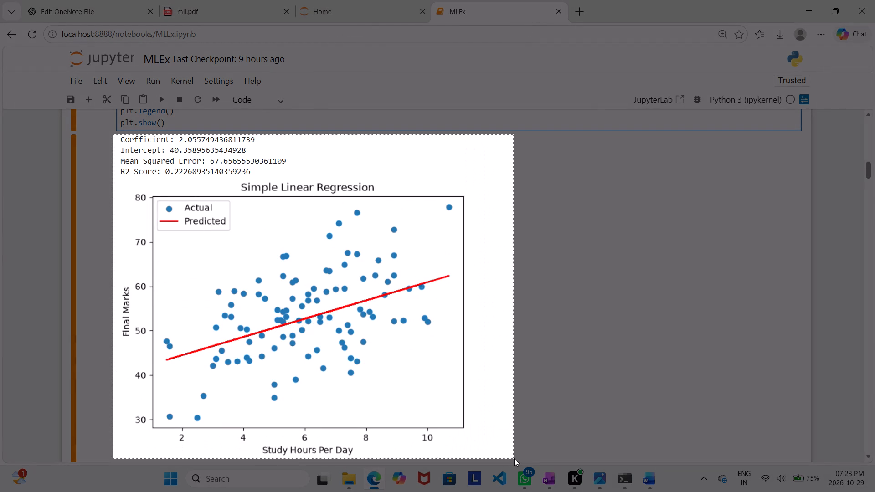
drag(514, 458, 516, 459)
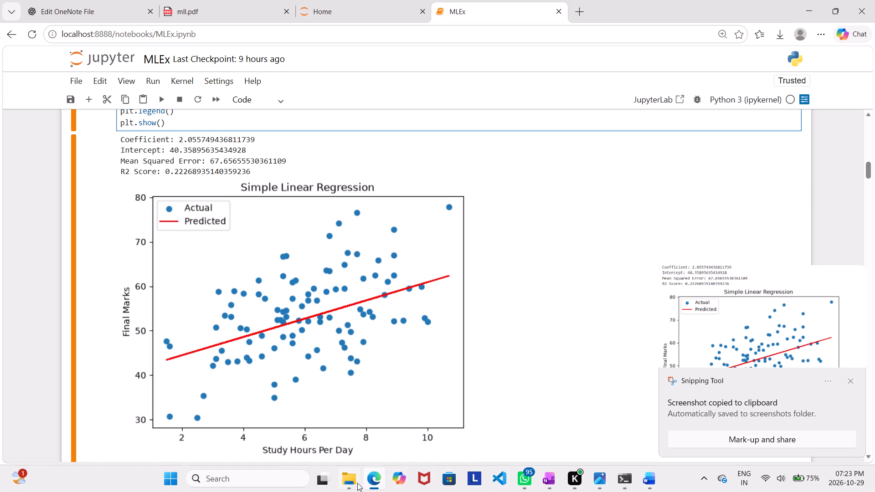
In sam.docx, insert the picture Screenshot 2026-10-29 192324.png from the Screenshots folder on the line below the Experiment 2 "o/p" label.
click(653, 480)
scroll(358, 330, down, 6)
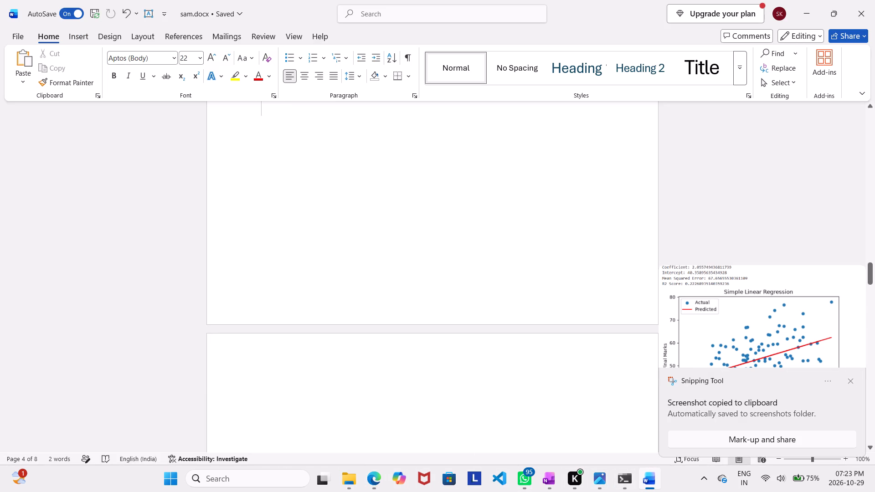
scroll(358, 330, up, 5)
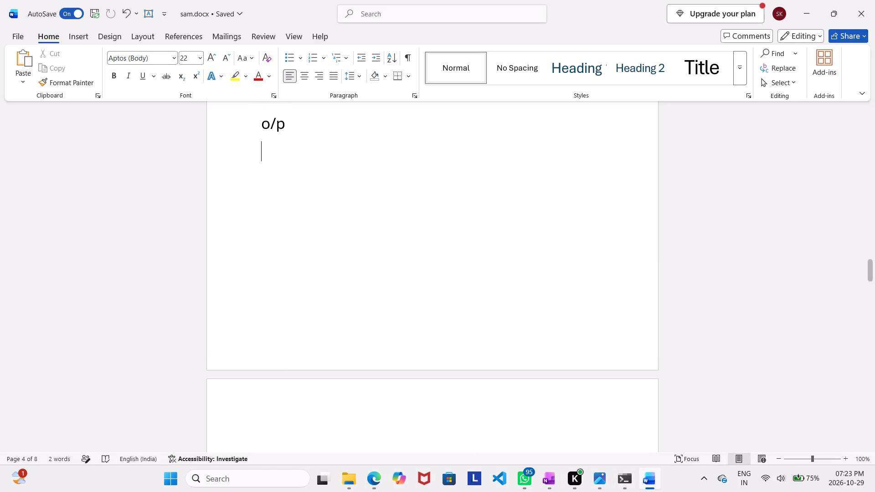
click(79, 34)
click(129, 52)
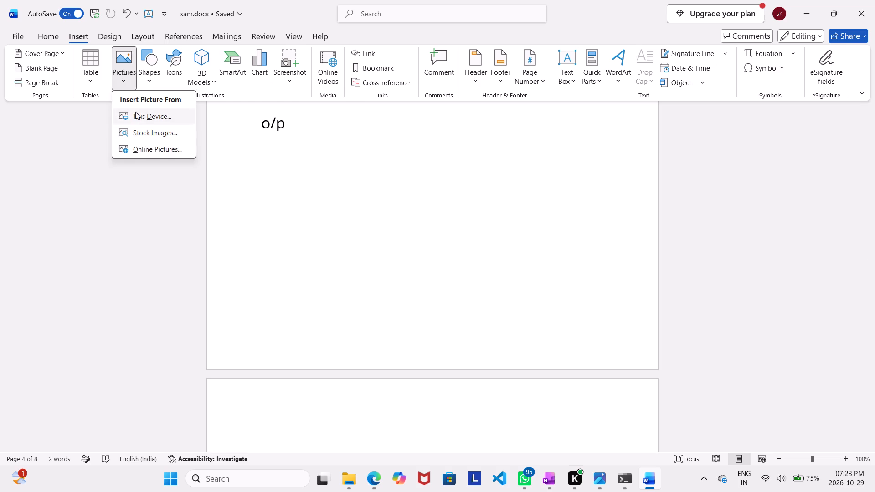
click(136, 117)
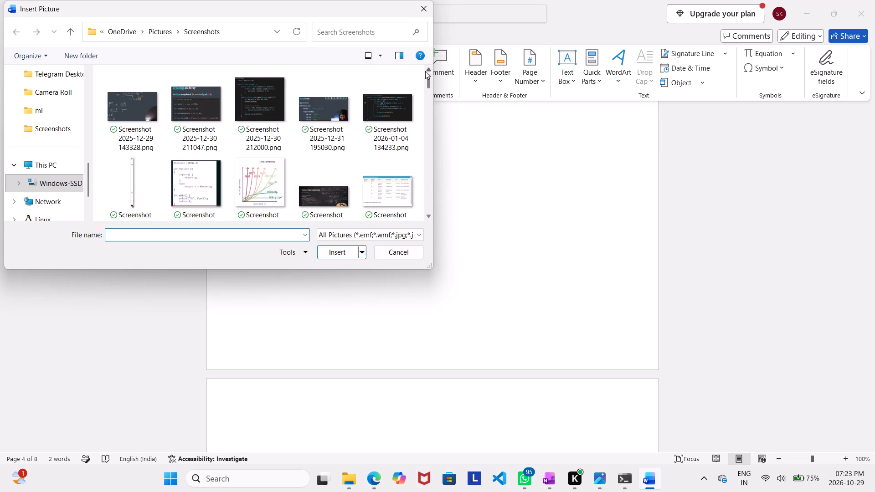
drag(427, 79, 422, 230)
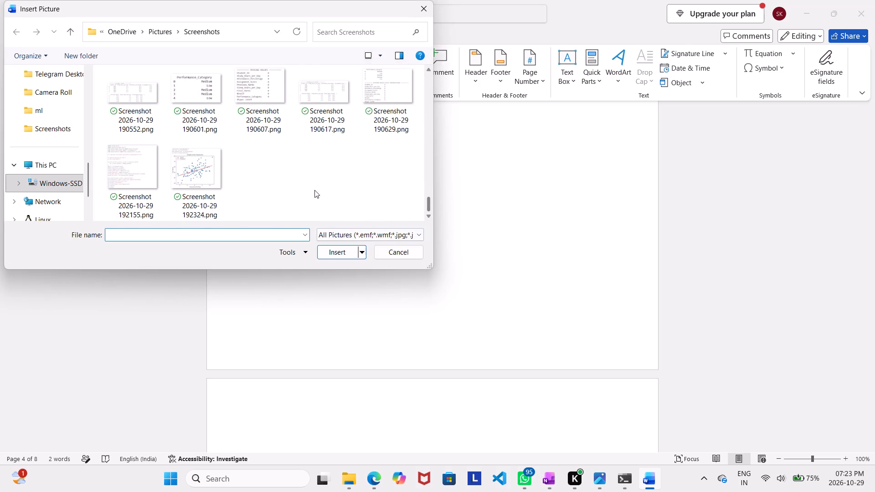
click(210, 177)
click(326, 249)
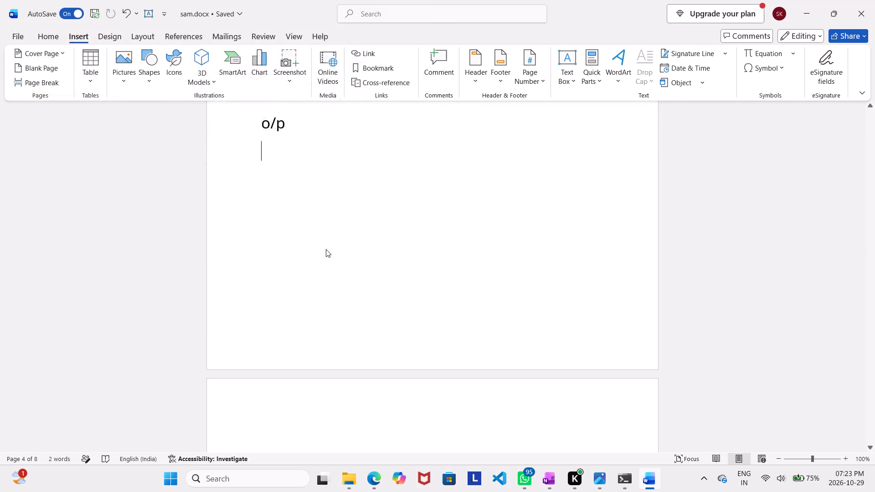
Cut the "o/p" label that stands alone on page 4, ahead of the Experiment 2 output picture.
scroll(326, 249, up, 14)
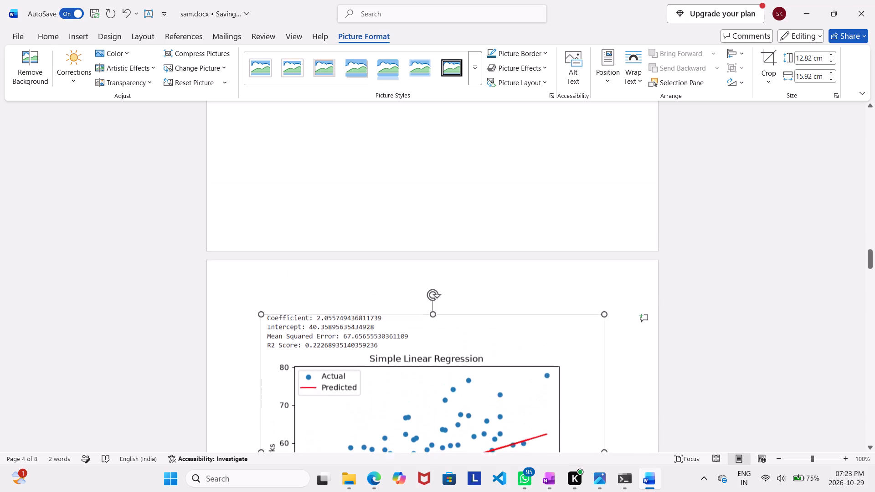
scroll(326, 246, up, 14)
drag(263, 136, 298, 145)
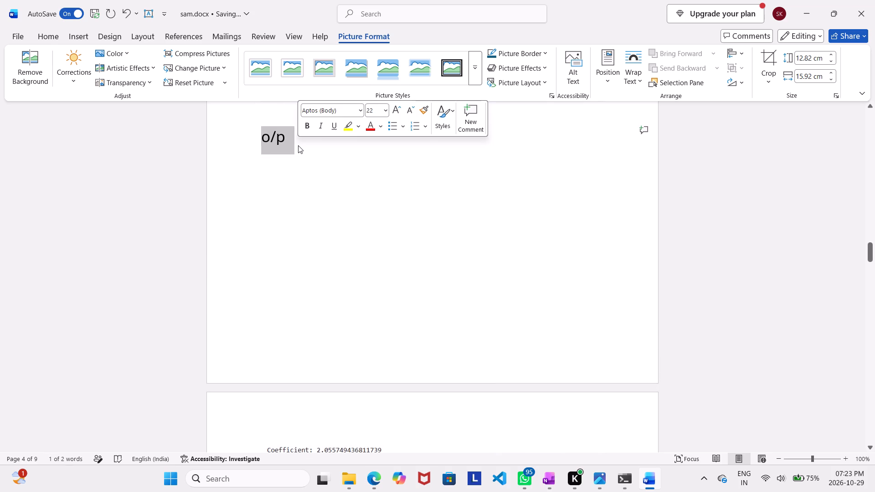
key(ctrl+x)
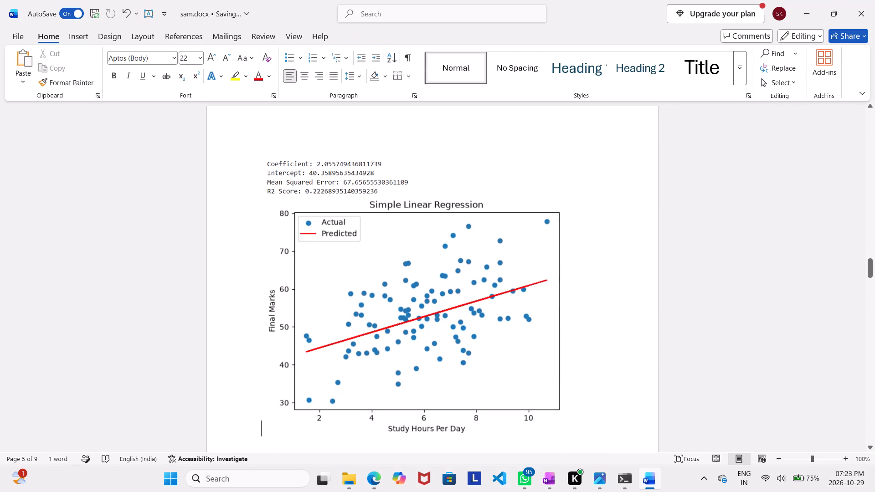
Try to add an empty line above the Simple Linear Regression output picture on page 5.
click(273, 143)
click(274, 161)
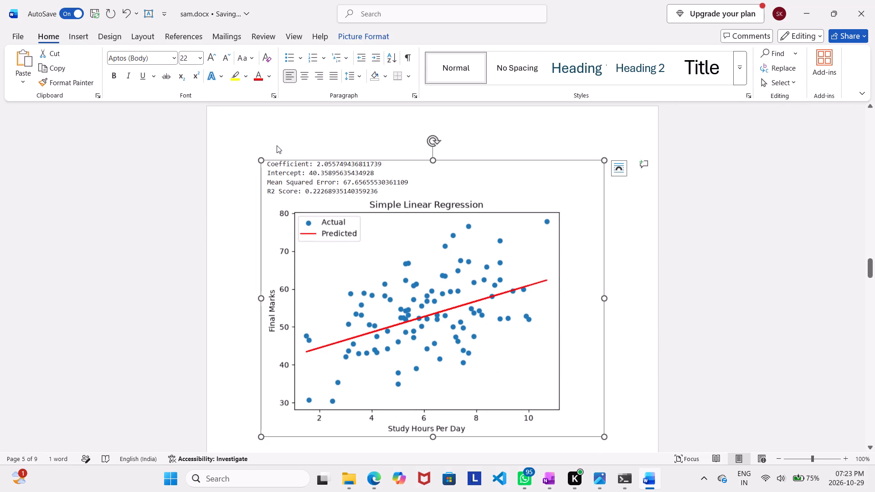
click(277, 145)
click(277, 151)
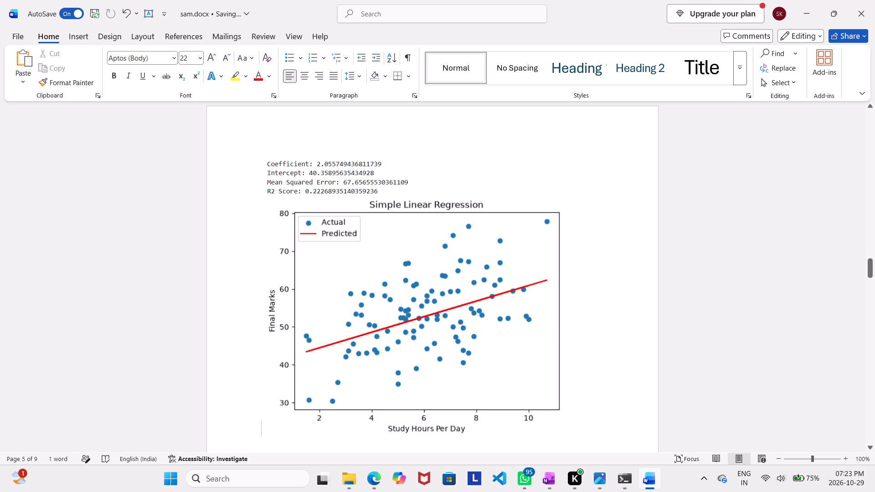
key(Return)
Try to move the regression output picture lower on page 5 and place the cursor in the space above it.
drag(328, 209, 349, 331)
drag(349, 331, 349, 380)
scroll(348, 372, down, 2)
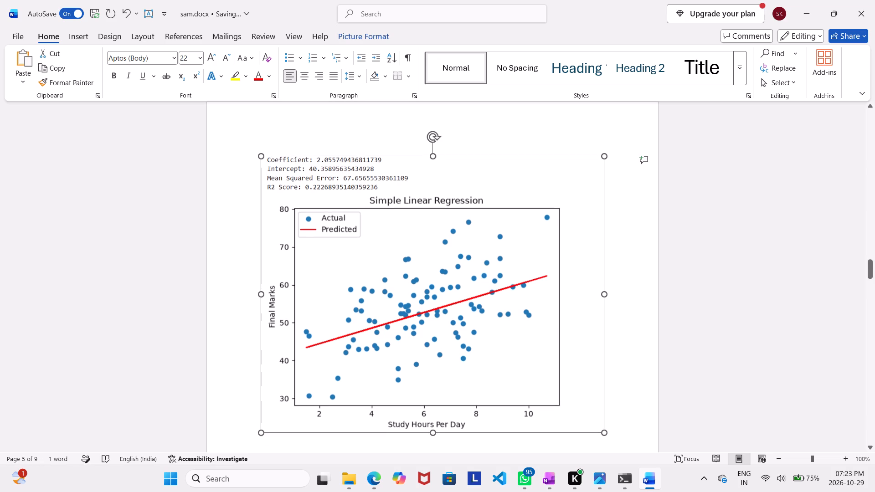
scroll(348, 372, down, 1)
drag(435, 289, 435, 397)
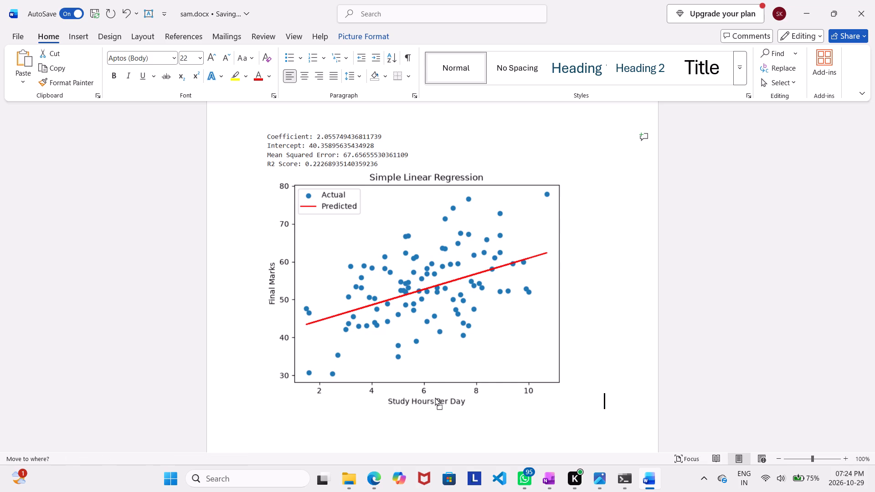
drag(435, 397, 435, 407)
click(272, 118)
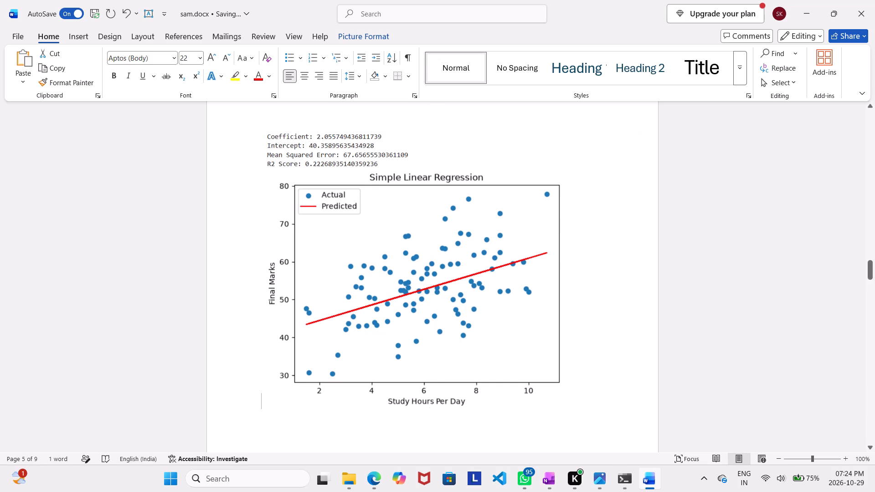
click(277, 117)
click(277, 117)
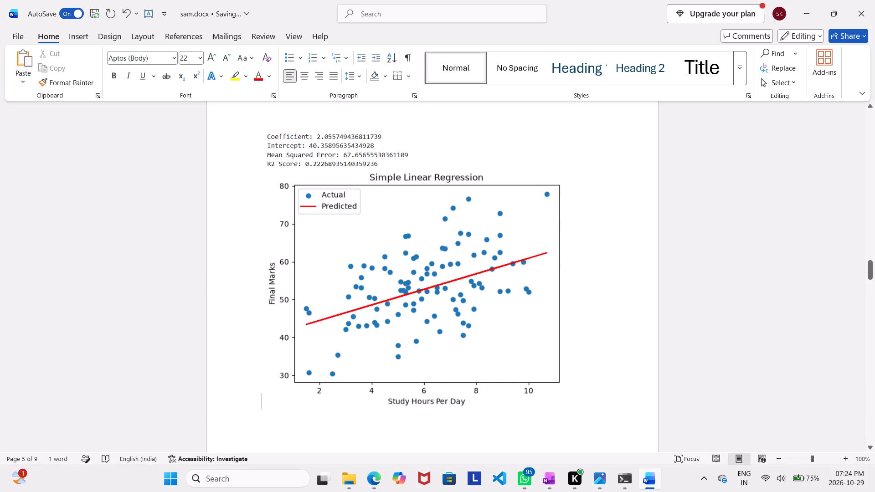
Stretch the regression output picture on page 5 vertically, making it taller while keeping its width.
drag(260, 399, 252, 203)
double_click(252, 202)
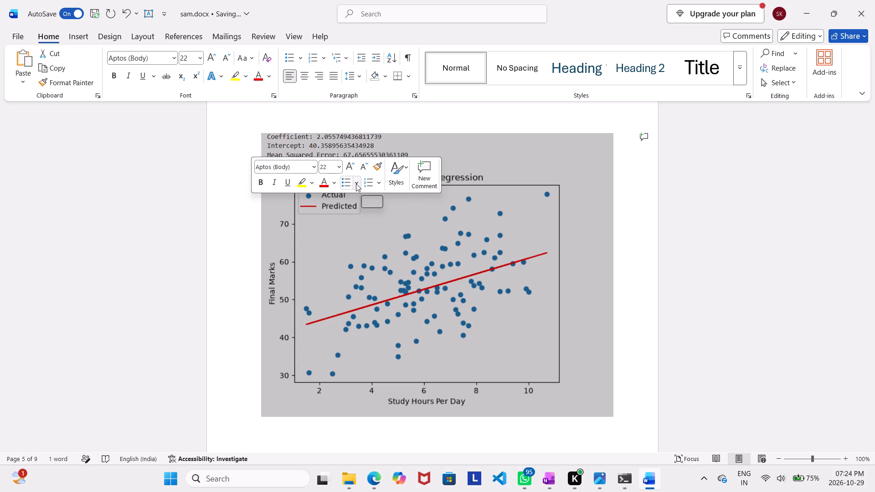
click(428, 222)
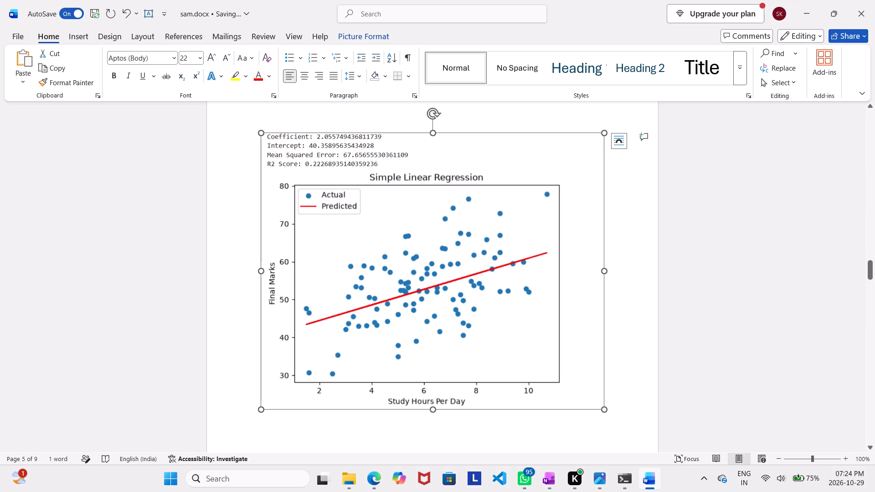
drag(432, 135, 431, 165)
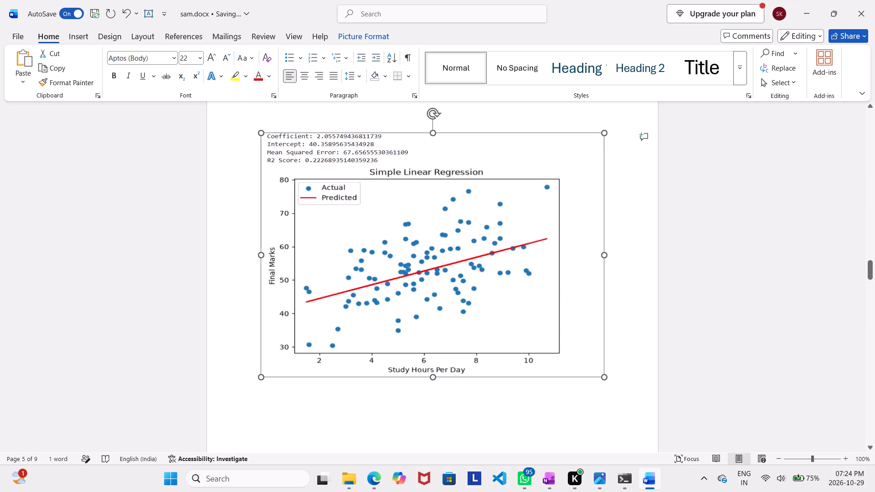
drag(431, 165, 429, 143)
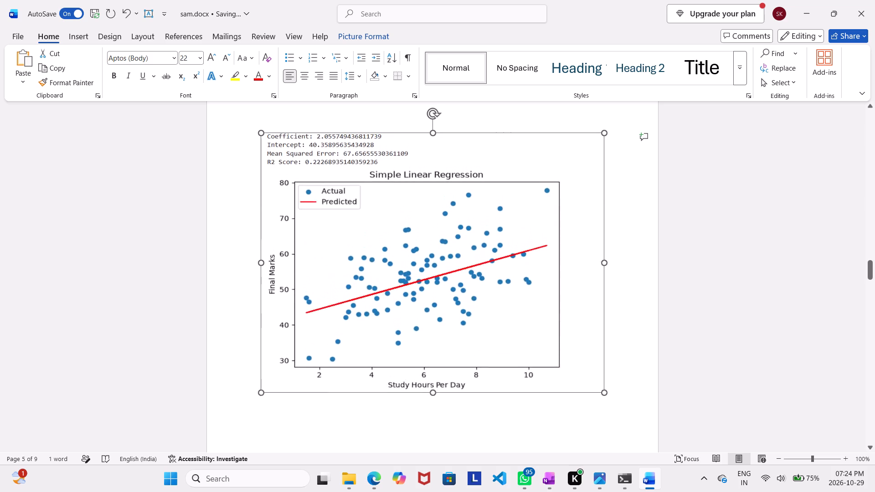
drag(429, 143, 426, 103)
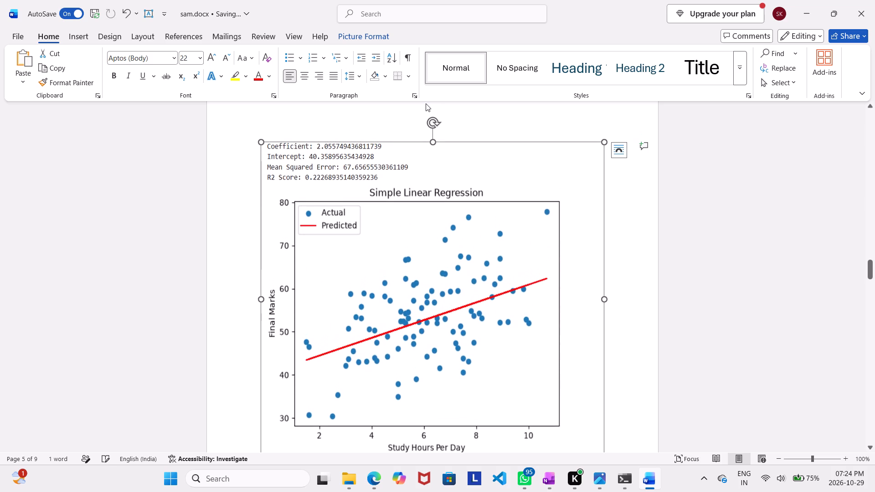
Place the cursor at the start of blank page 6, following the Simple Linear Regression output picture.
scroll(447, 164, down, 14)
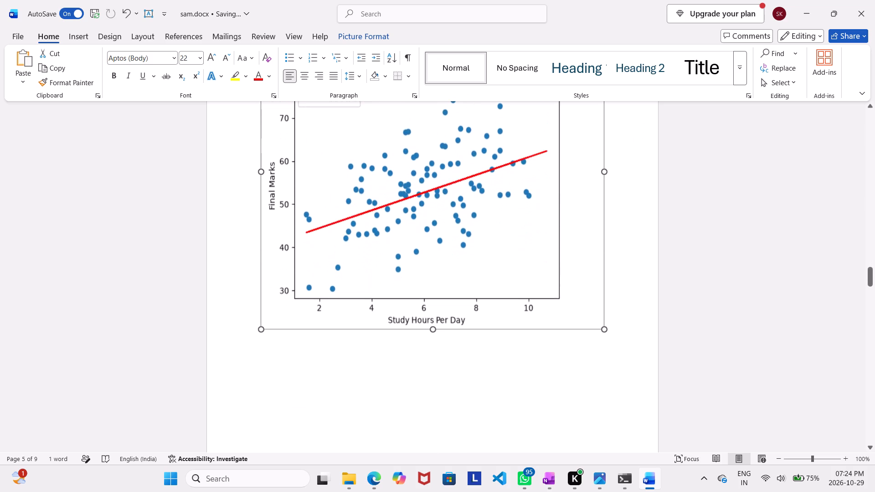
scroll(447, 164, down, 13)
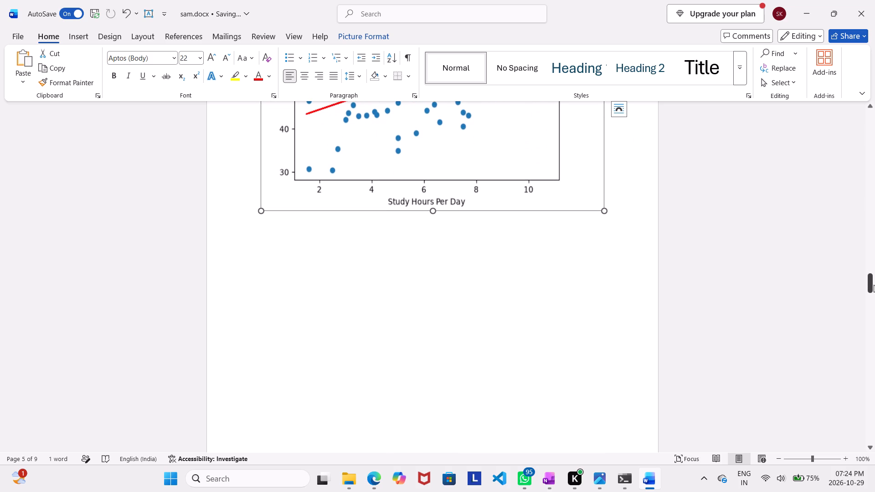
drag(869, 285, 870, 302)
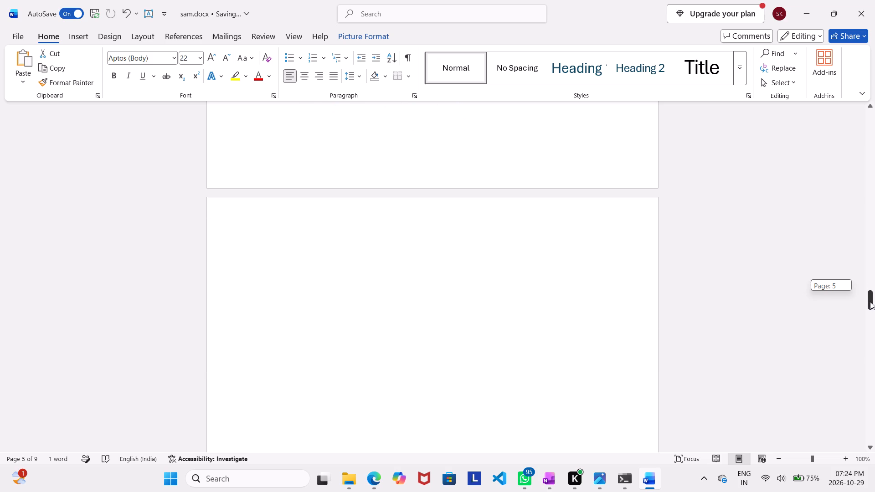
drag(870, 302, 870, 305)
click(267, 166)
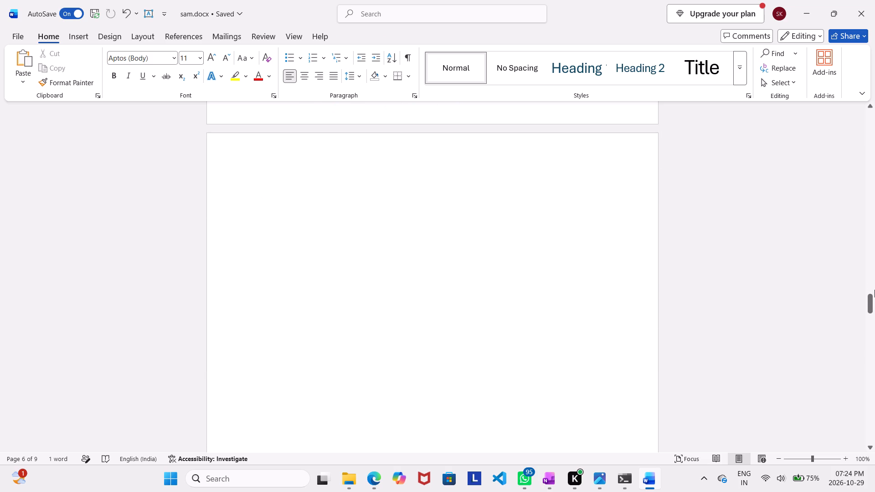
Review pages 1 to 6, checking the code pictures, "o/p" label, output screenshots and spacing for both experiments.
drag(870, 298, 872, 258)
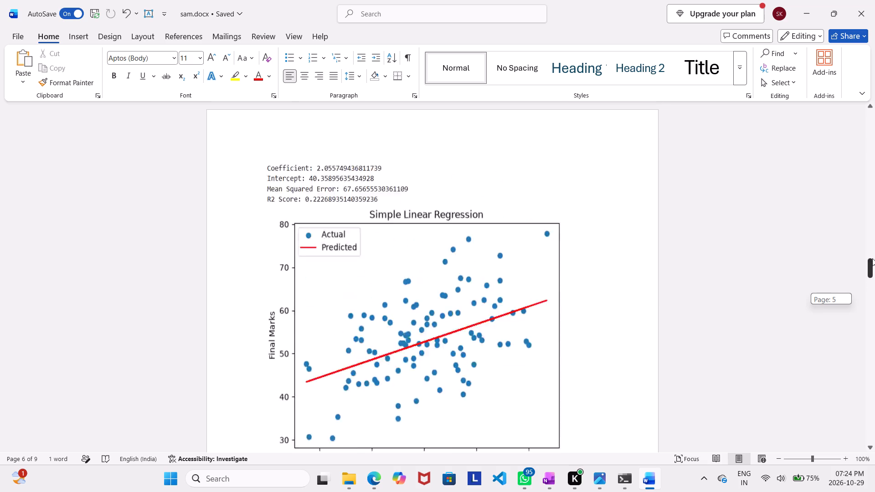
drag(872, 258, 874, 133)
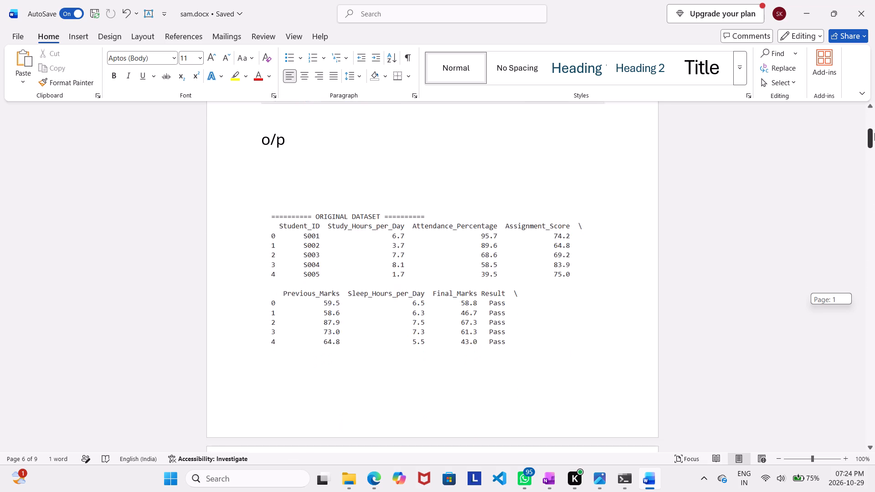
drag(874, 133, 874, 162)
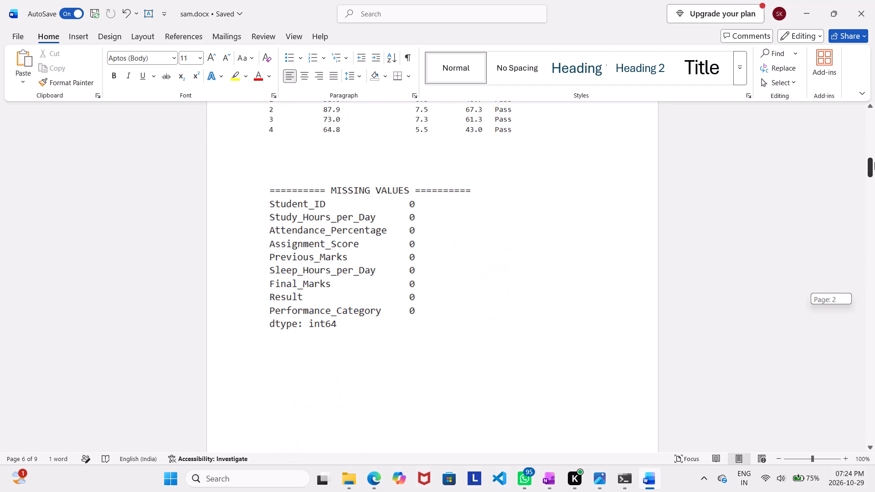
drag(874, 162, 874, 197)
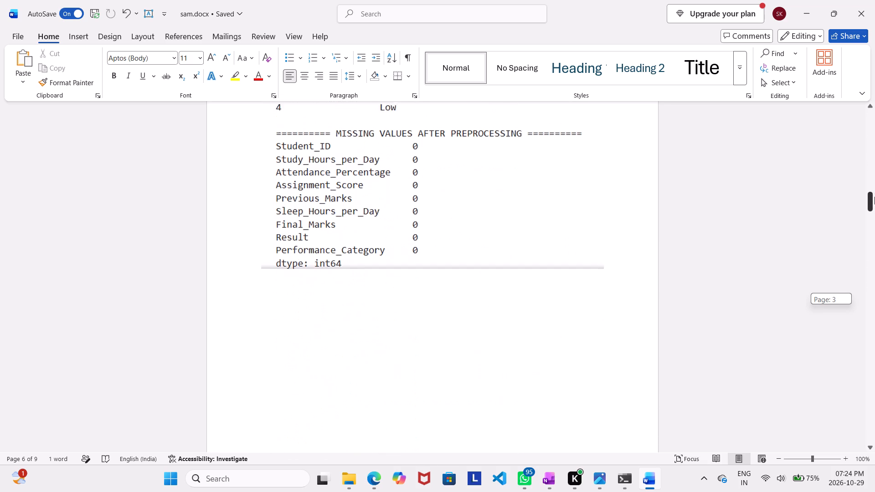
drag(874, 197, 874, 97)
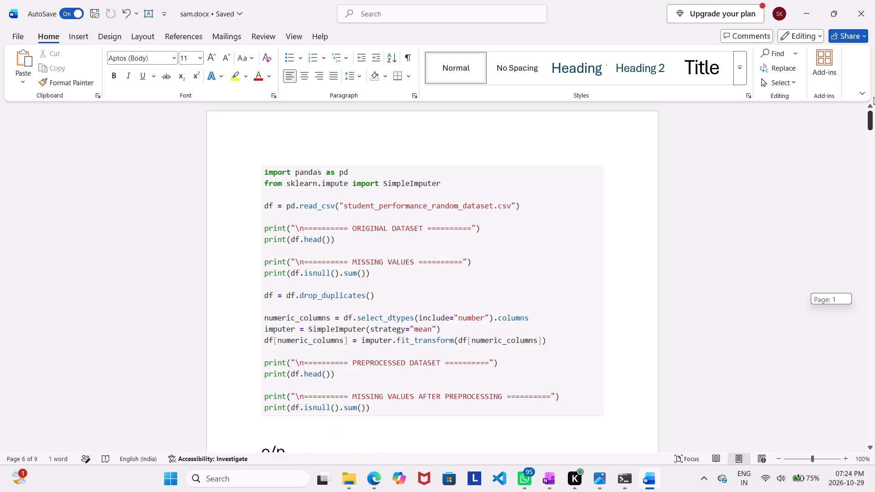
drag(874, 97, 871, 159)
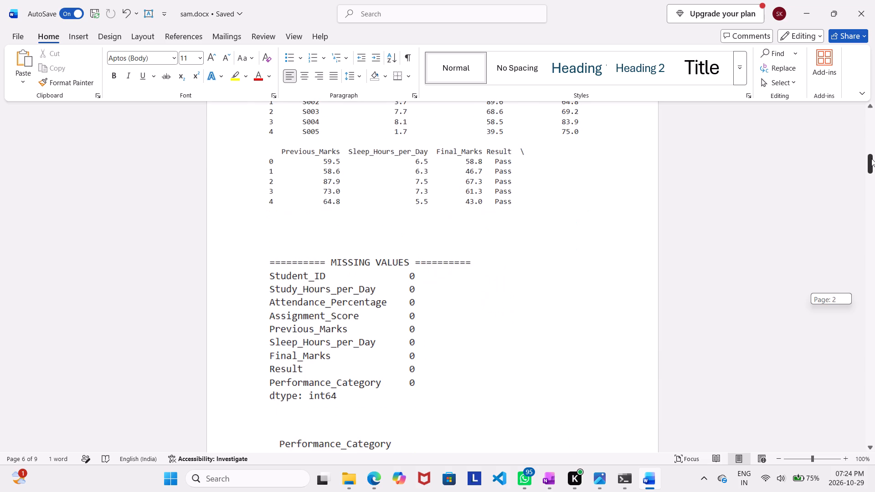
drag(871, 159, 873, 206)
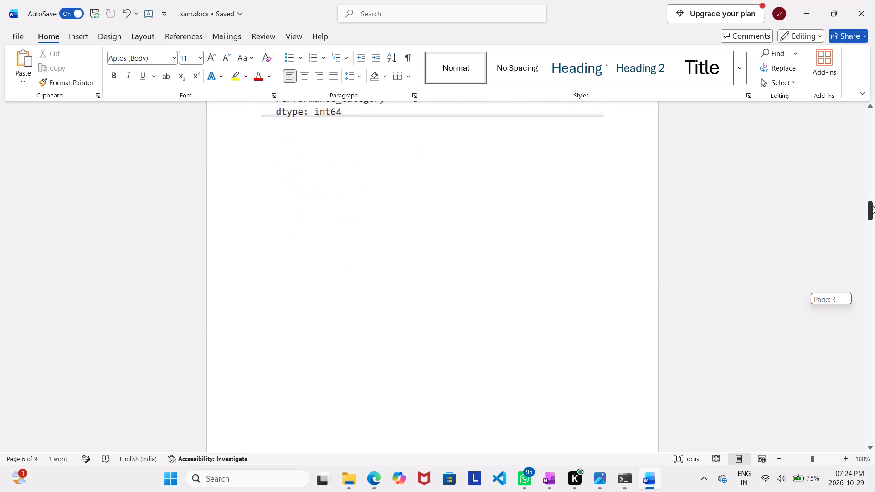
drag(873, 206, 874, 232)
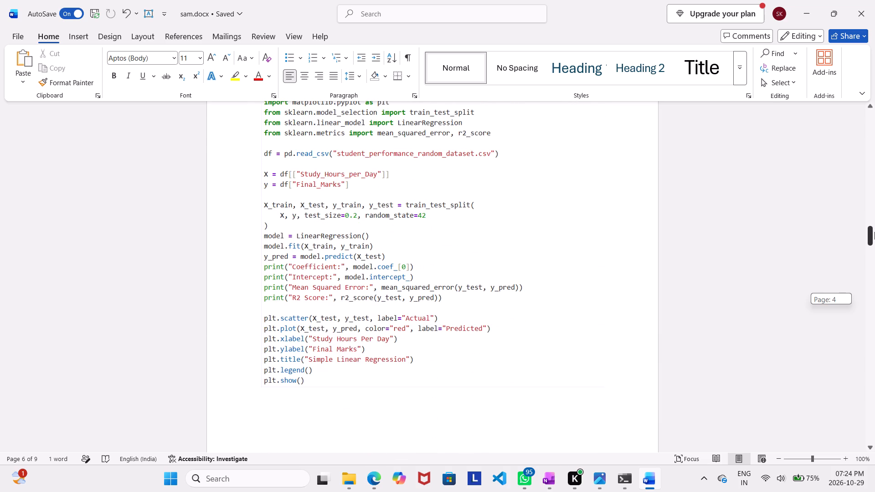
drag(874, 232, 874, 233)
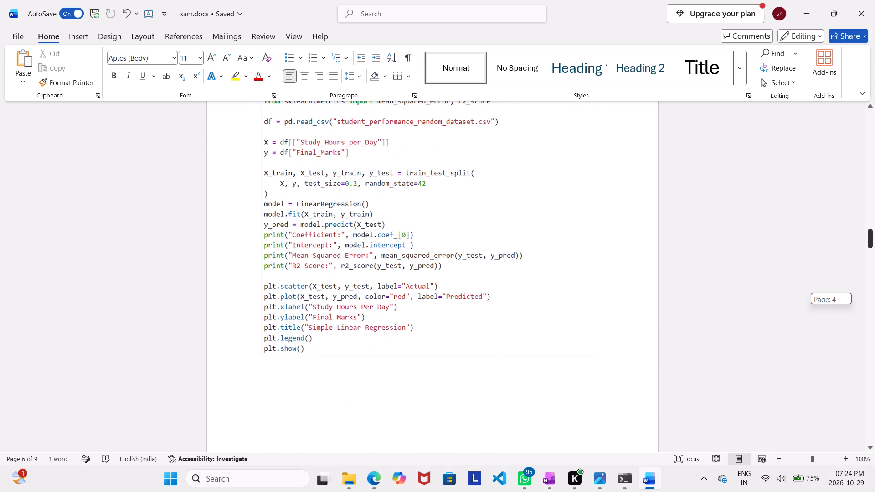
drag(874, 233, 874, 225)
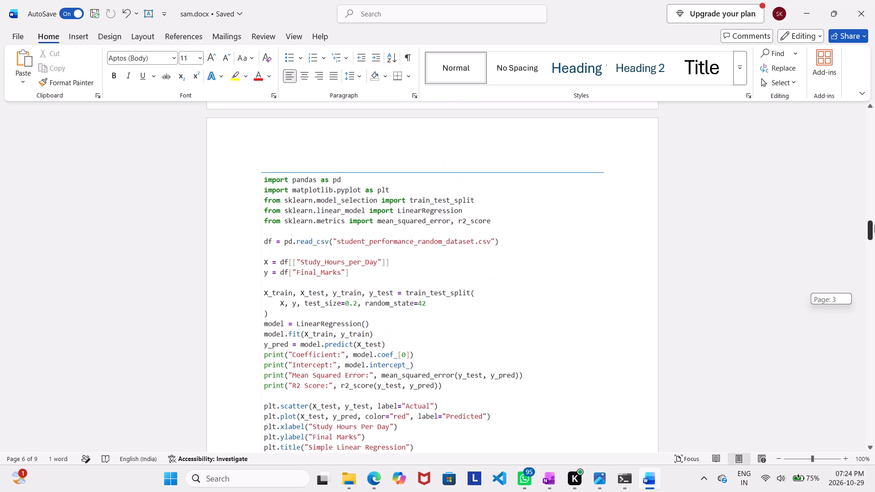
drag(874, 225, 874, 251)
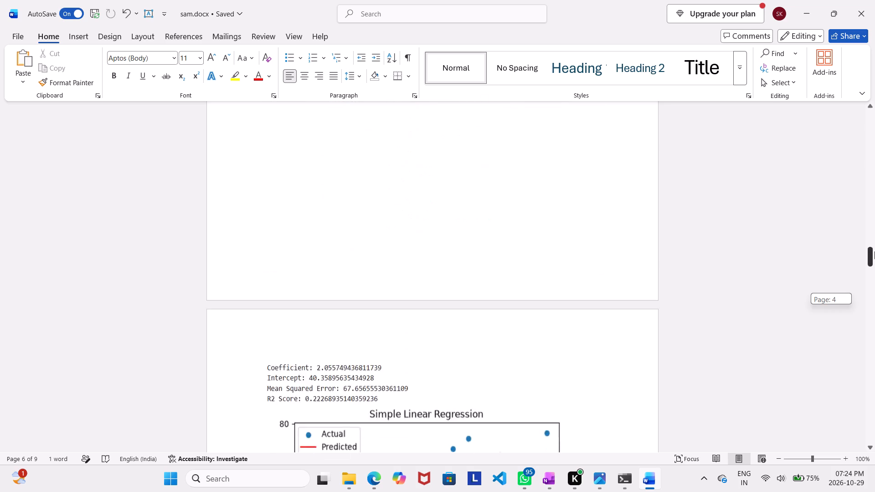
drag(874, 251, 874, 262)
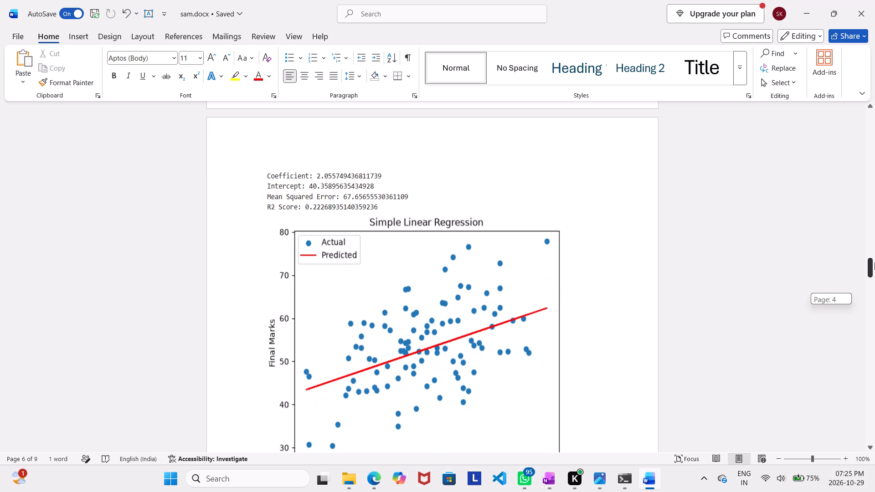
drag(874, 262, 874, 264)
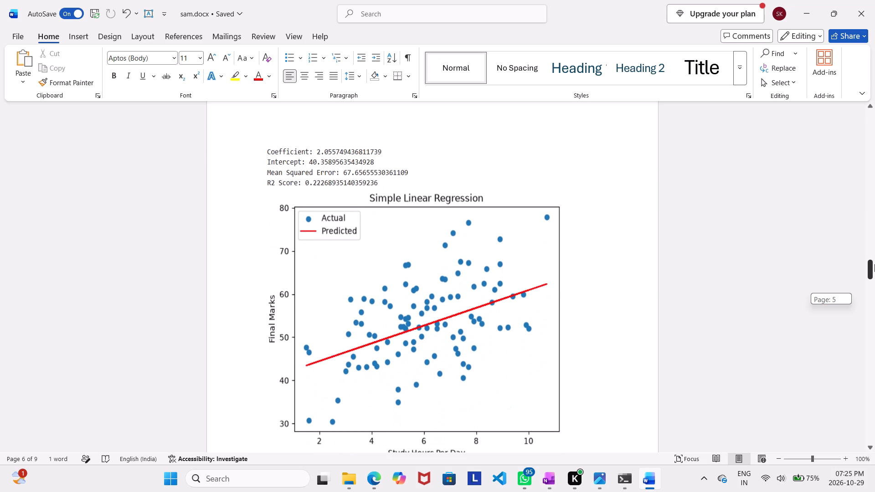
drag(874, 264, 874, 294)
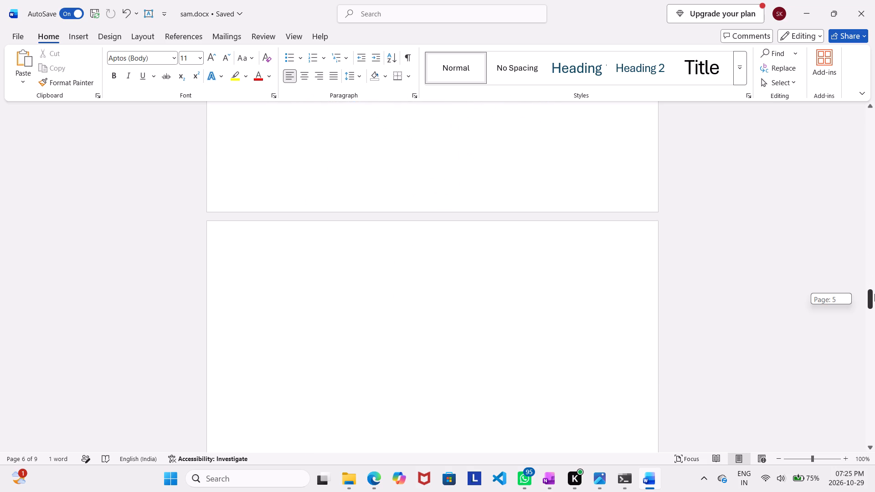
drag(874, 294, 874, 295)
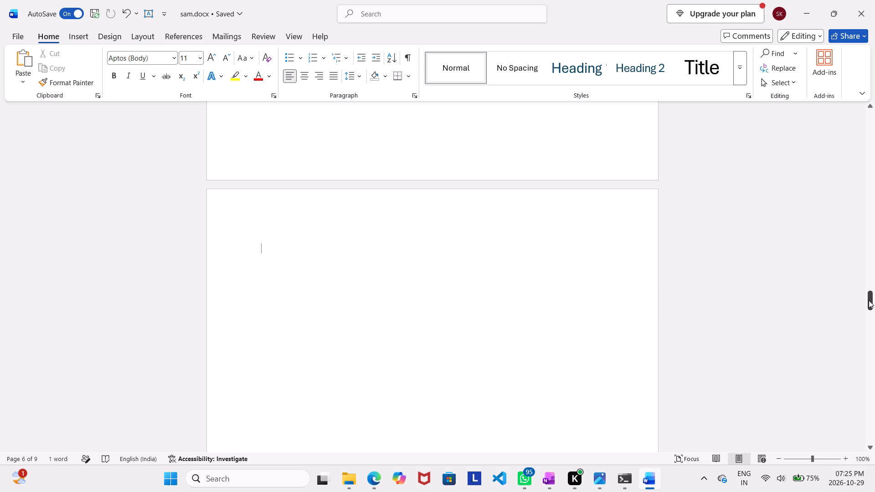
Recheck the output pictures on pages 1 to 5, focusing on Experiment 1's dataset, missing-values and Performance_Category screenshots.
drag(869, 300, 869, 267)
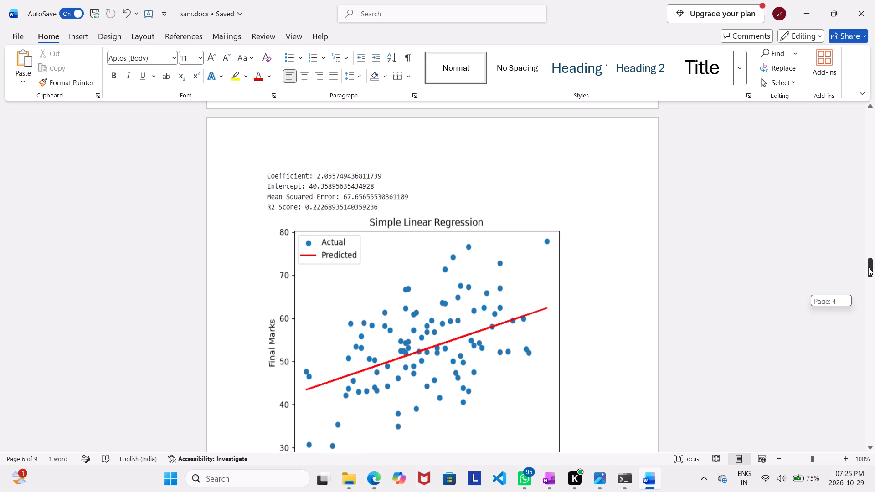
drag(869, 267, 868, 183)
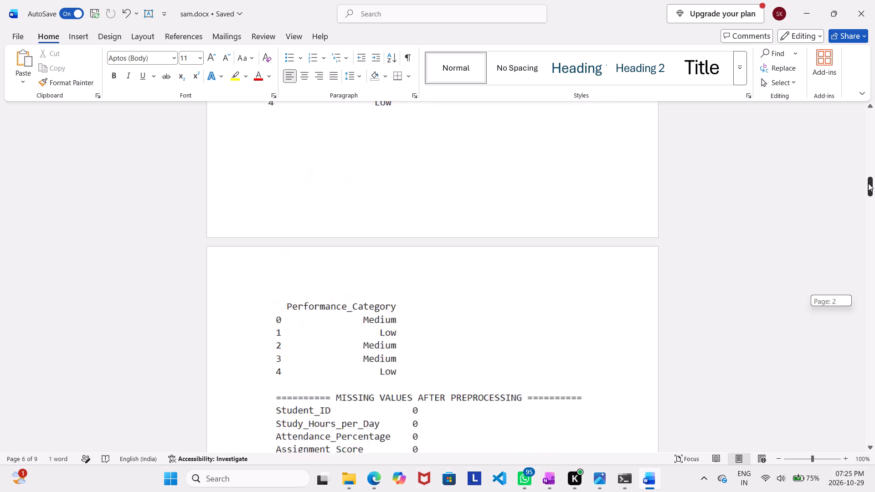
drag(868, 183, 867, 134)
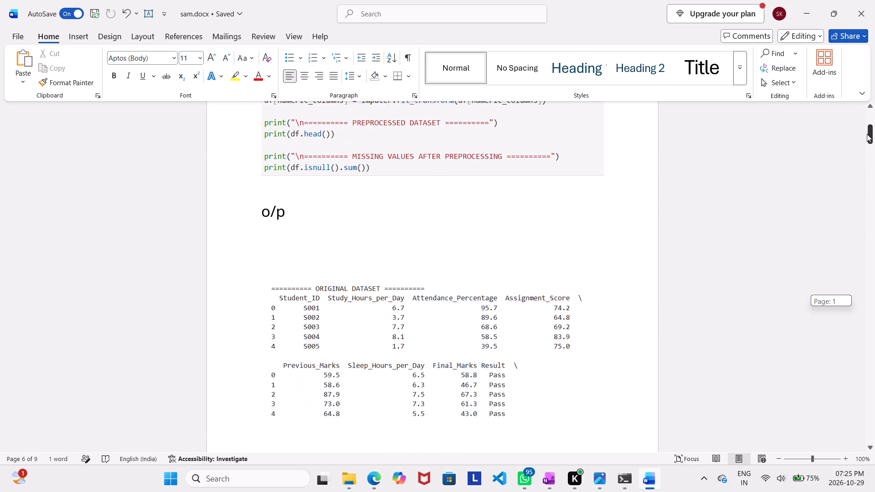
drag(867, 134, 868, 167)
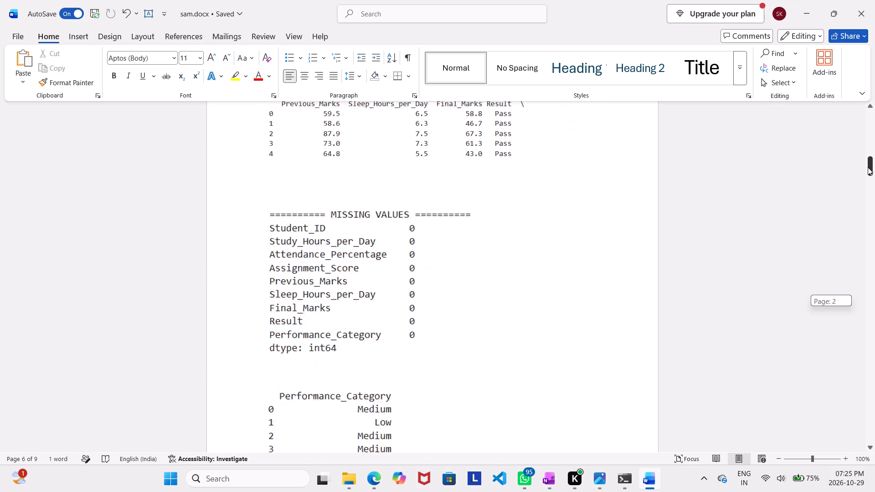
drag(868, 167, 866, 196)
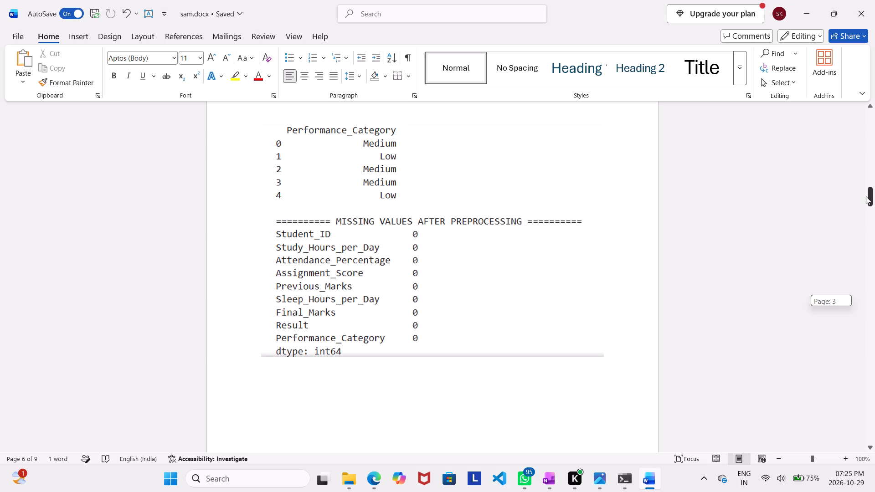
drag(866, 196, 866, 197)
drag(866, 197, 874, 182)
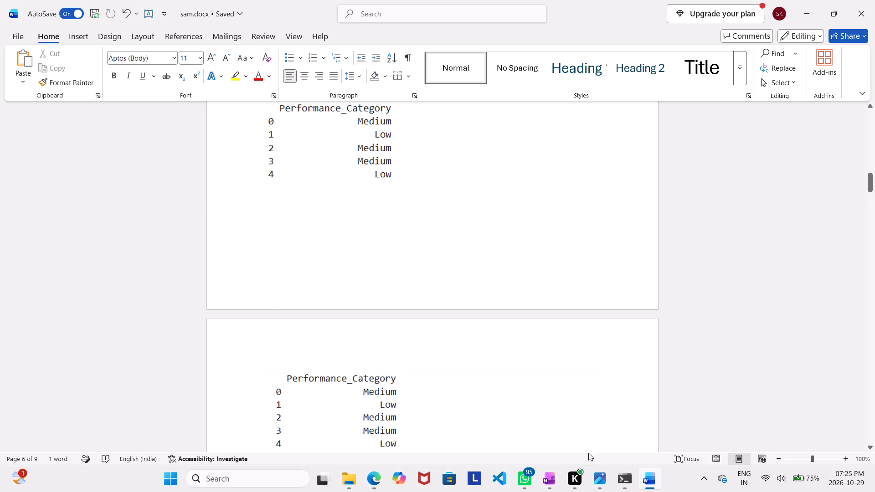
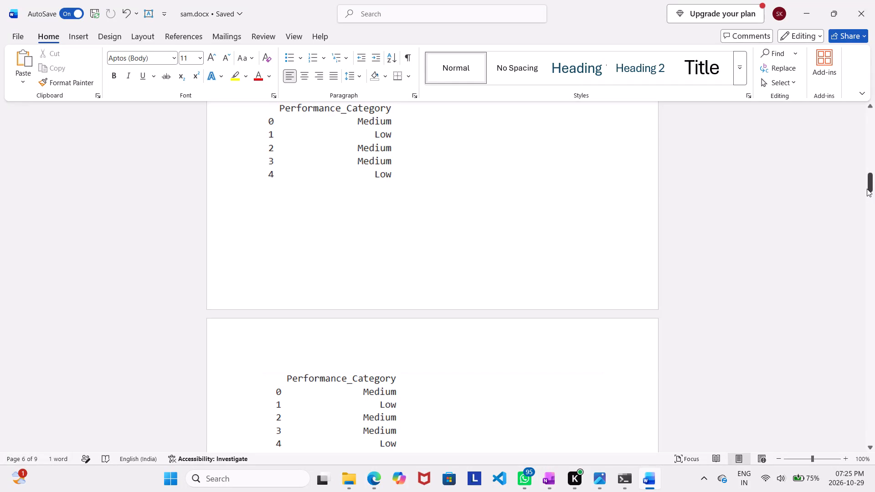
Review the preprocessing code, its missing-values output and the linear regression code on the document's first four pages.
drag(874, 182, 874, 205)
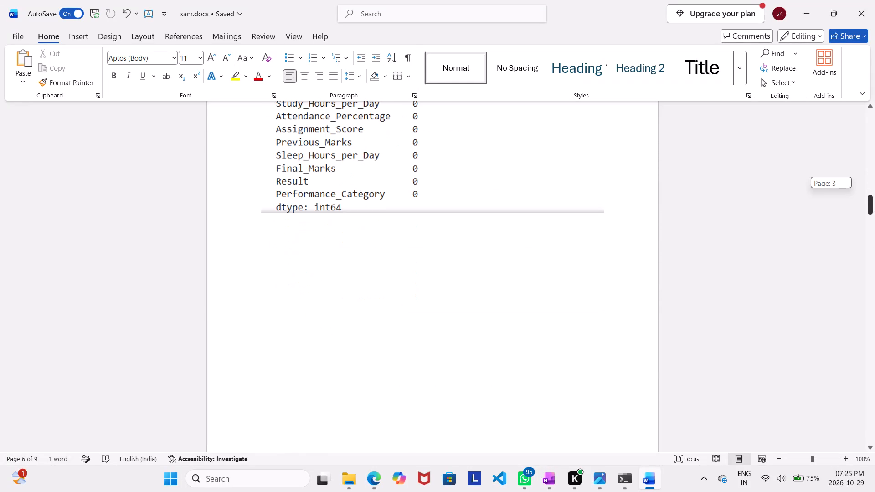
drag(874, 205, 874, 241)
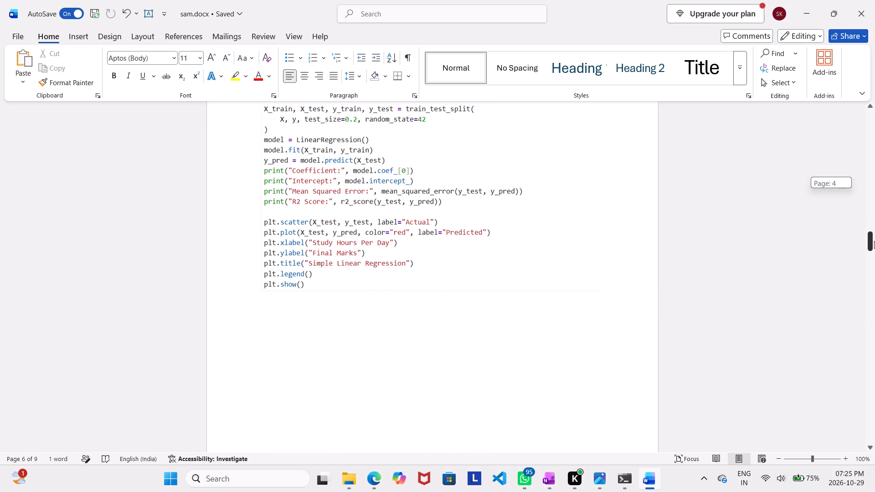
drag(874, 241, 874, 224)
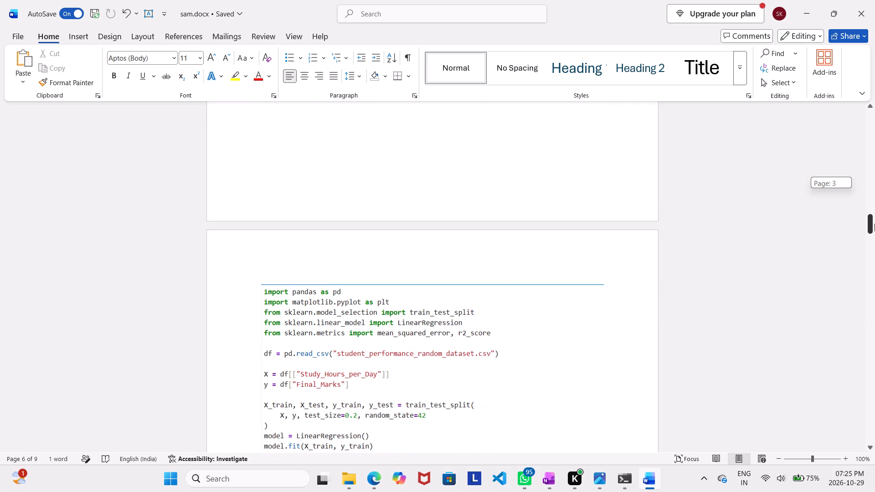
drag(874, 224, 874, 169)
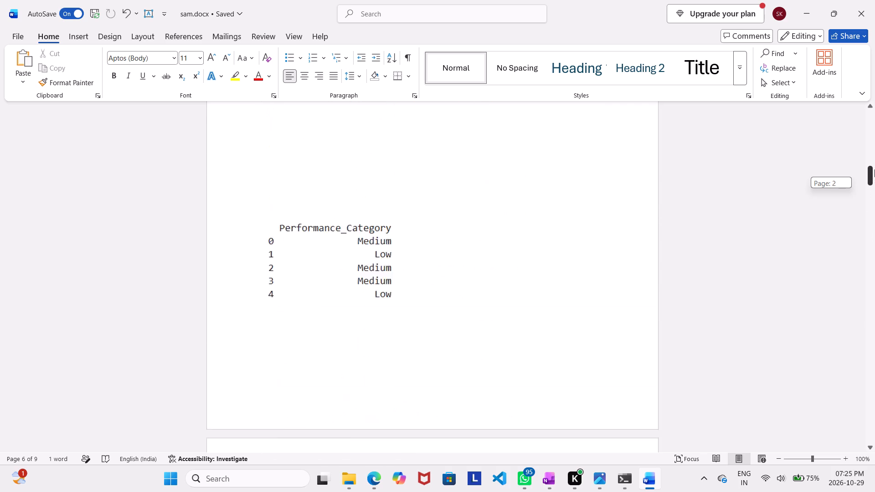
drag(874, 169, 874, 120)
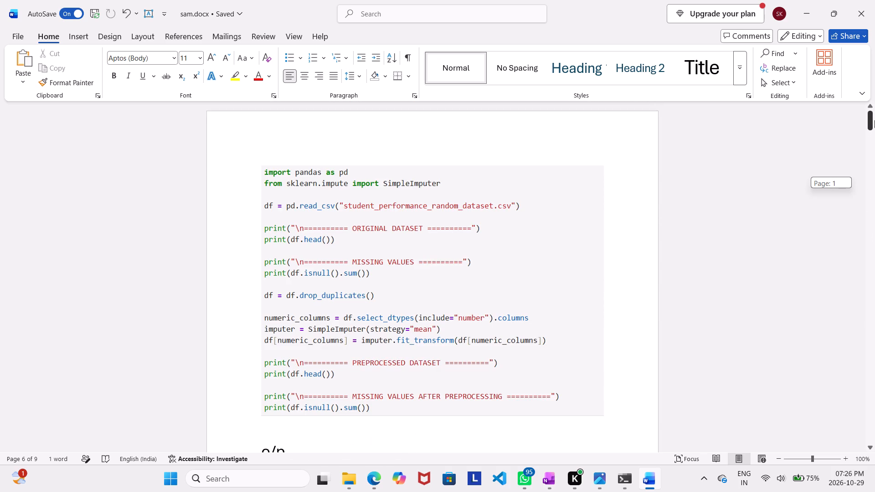
drag(874, 120, 874, 232)
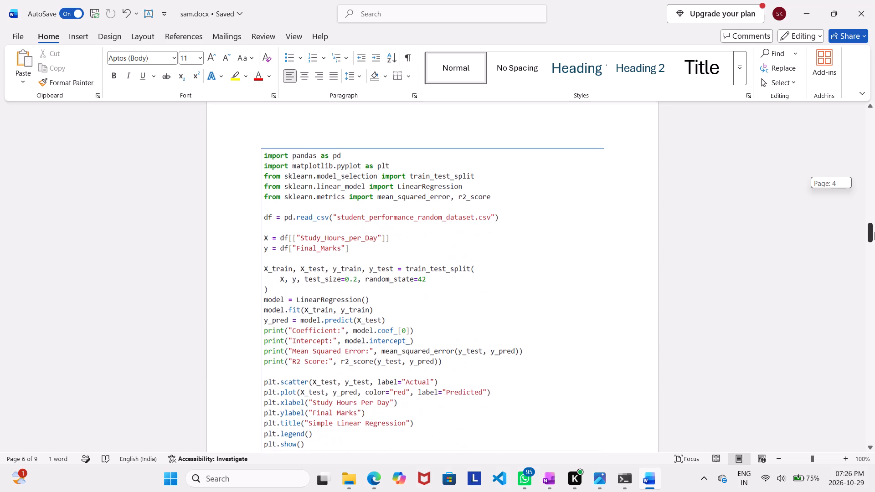
drag(874, 232, 874, 226)
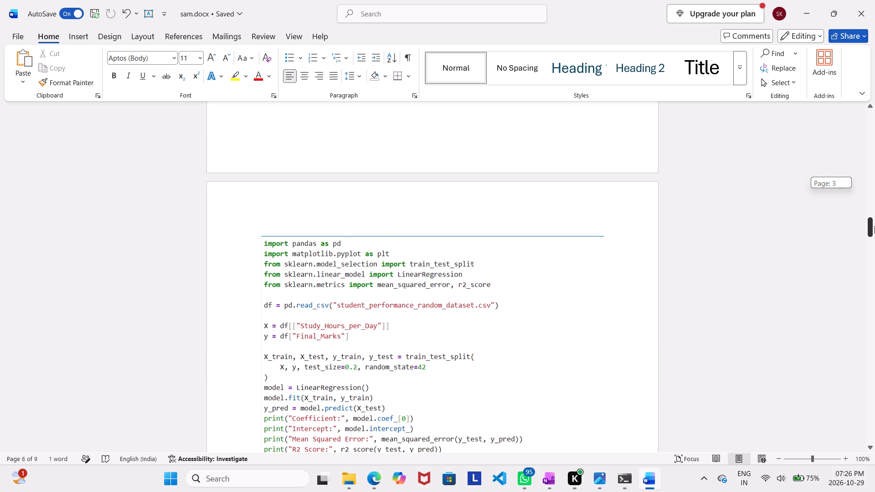
drag(874, 226, 874, 223)
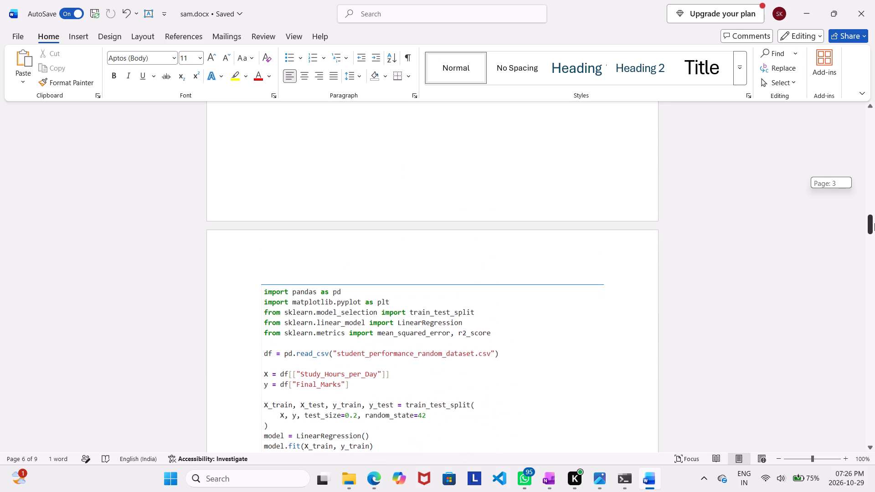
drag(874, 223, 874, 197)
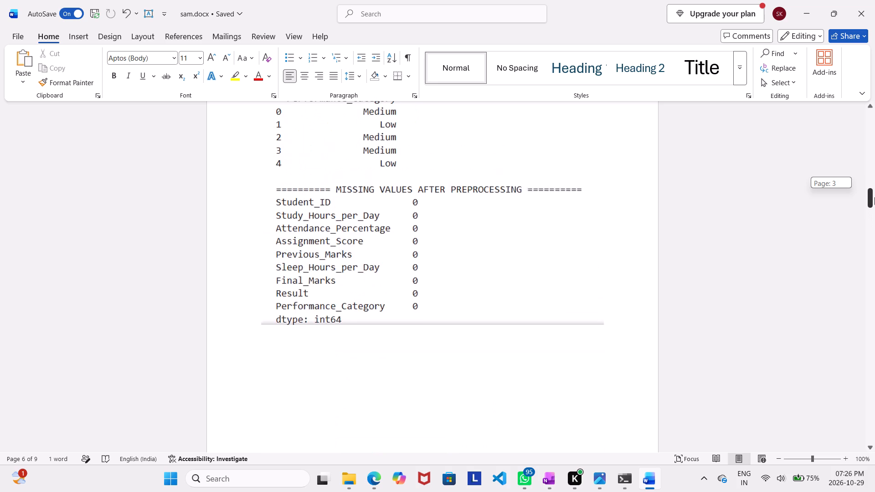
drag(874, 197, 874, 195)
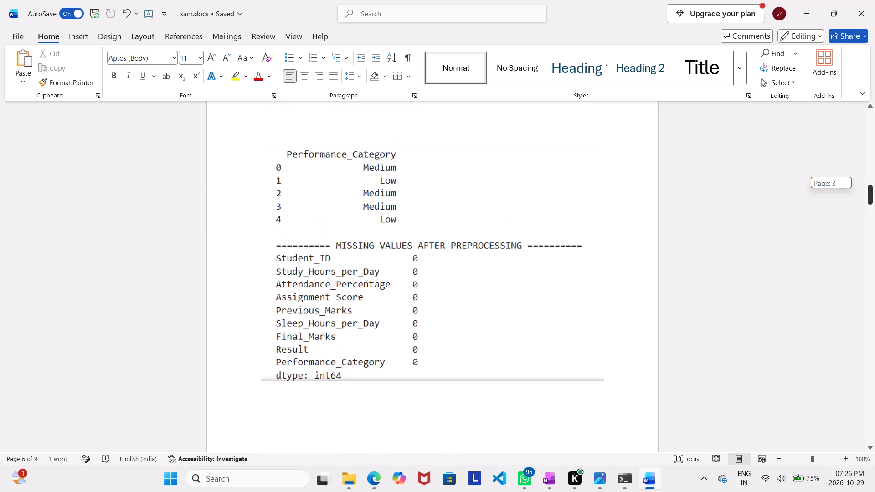
drag(874, 195, 874, 194)
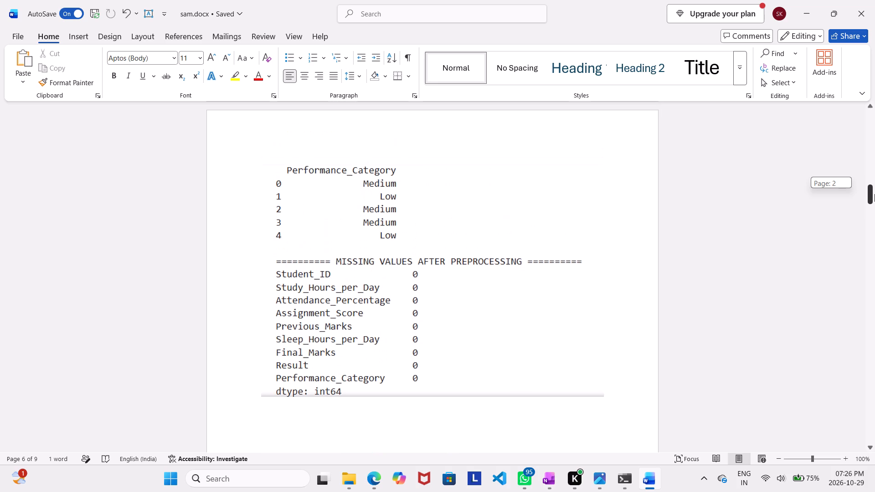
drag(874, 194, 874, 194)
drag(874, 194, 874, 179)
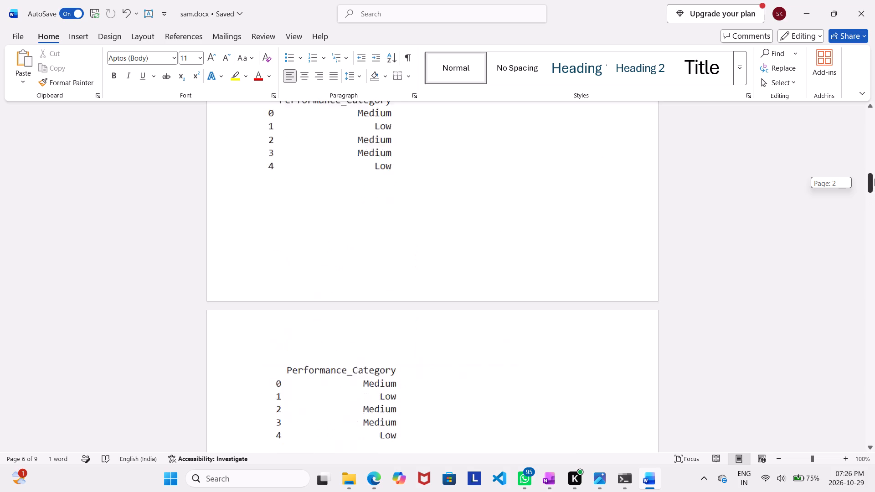
drag(874, 179, 872, 103)
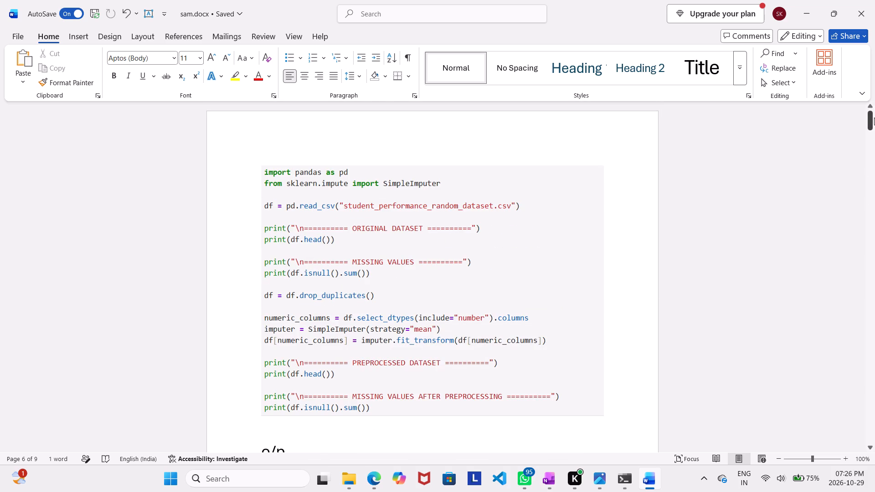
Look through the whole document from the preprocessing code to the last page, then return to the beginning.
drag(869, 117, 871, 157)
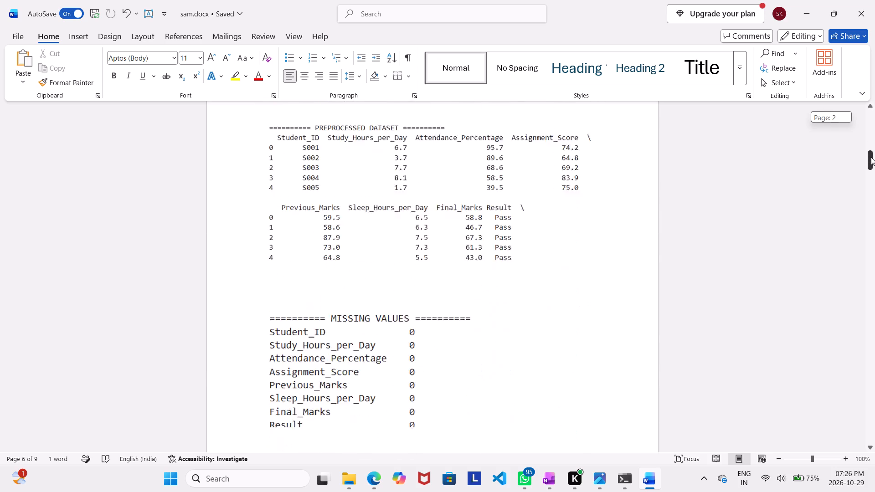
drag(871, 157, 873, 193)
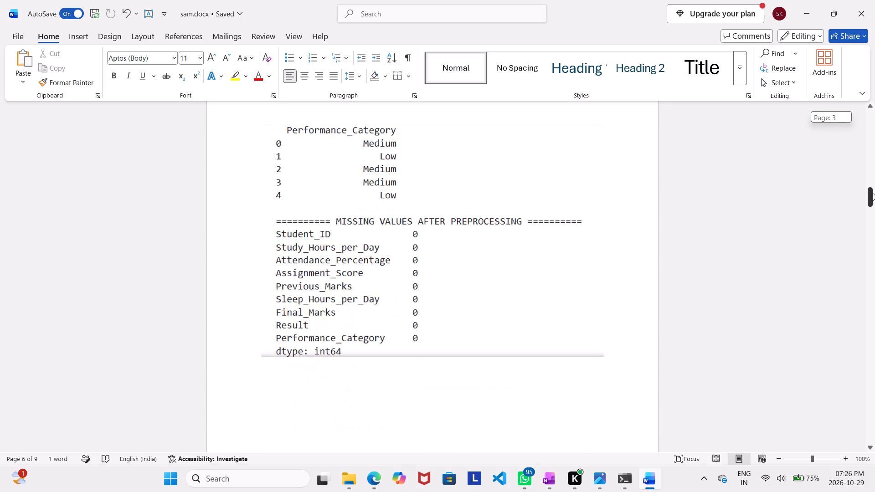
drag(873, 193, 874, 230)
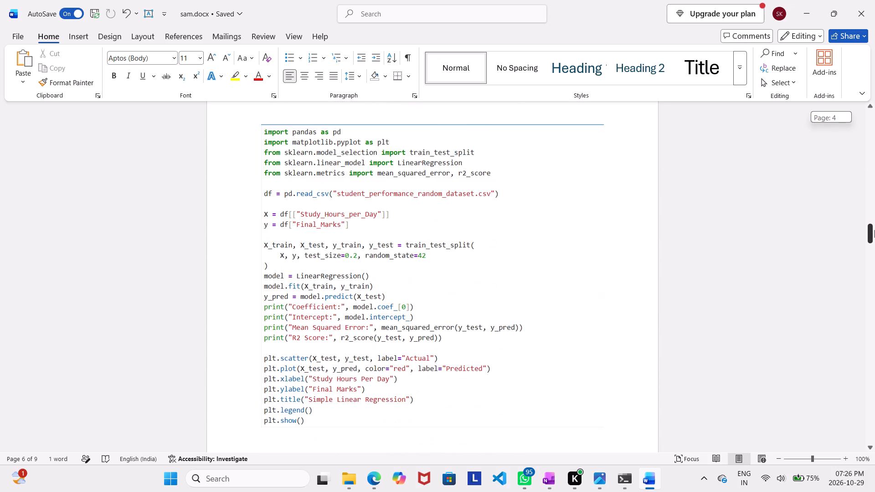
drag(874, 230, 874, 270)
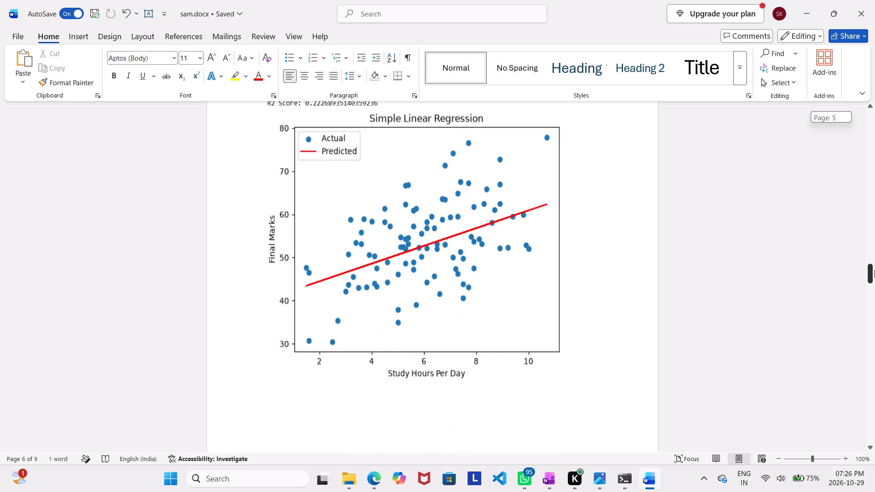
drag(874, 270, 874, 354)
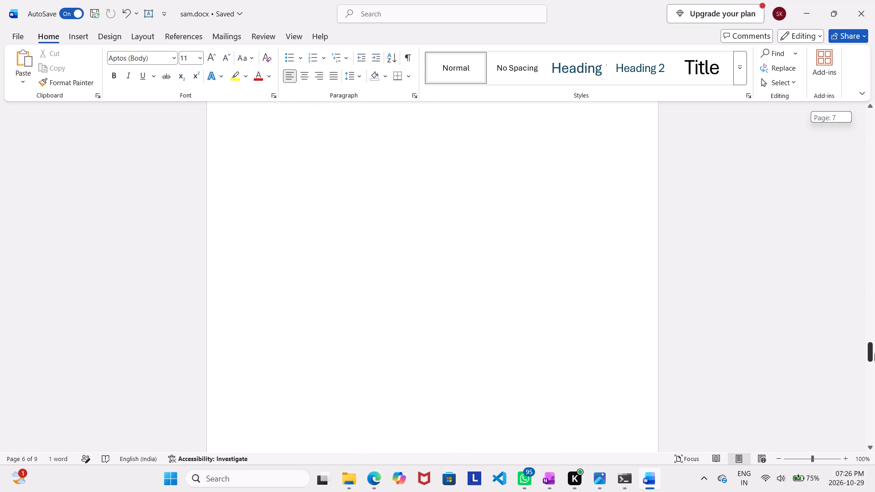
drag(874, 354, 874, 426)
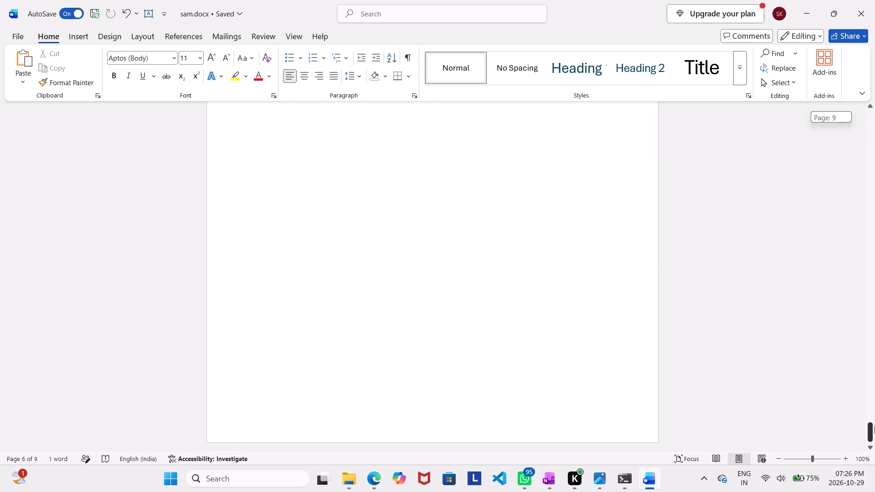
drag(874, 426, 874, 162)
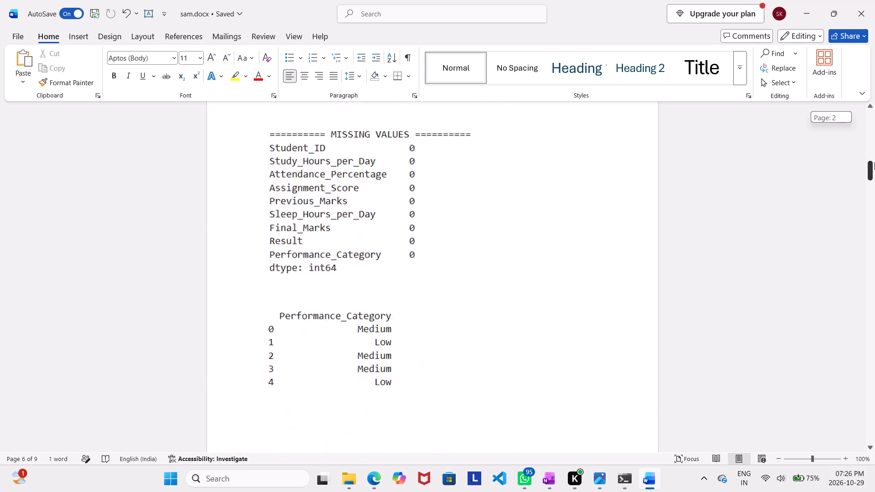
drag(874, 162, 874, 111)
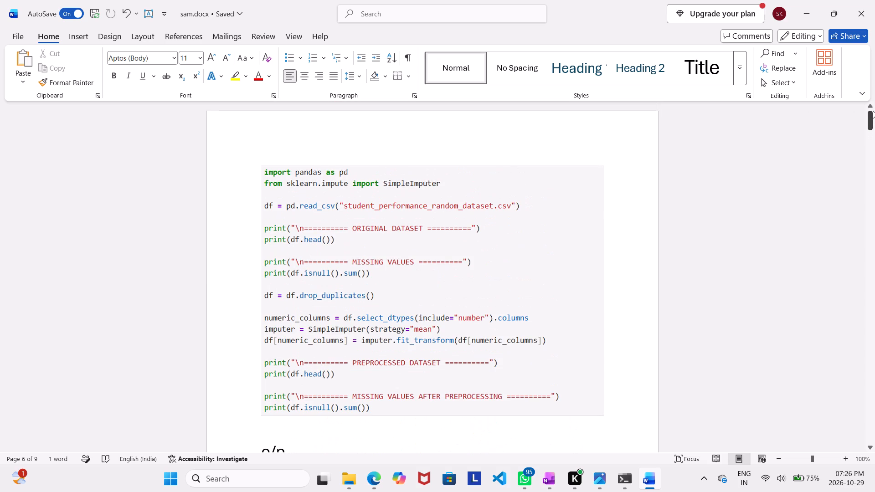
Examine the Simple Linear Regression plot and its printed metrics on page 5, then return to the first page.
drag(873, 118, 859, 178)
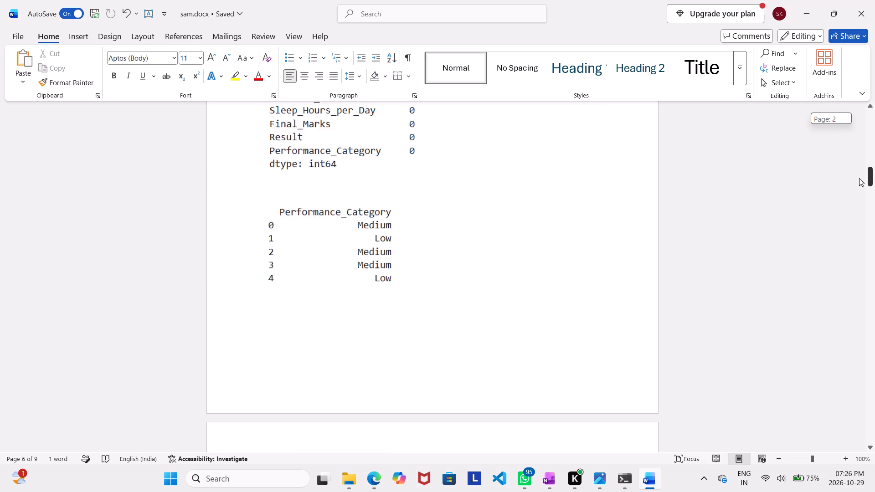
drag(859, 178, 846, 272)
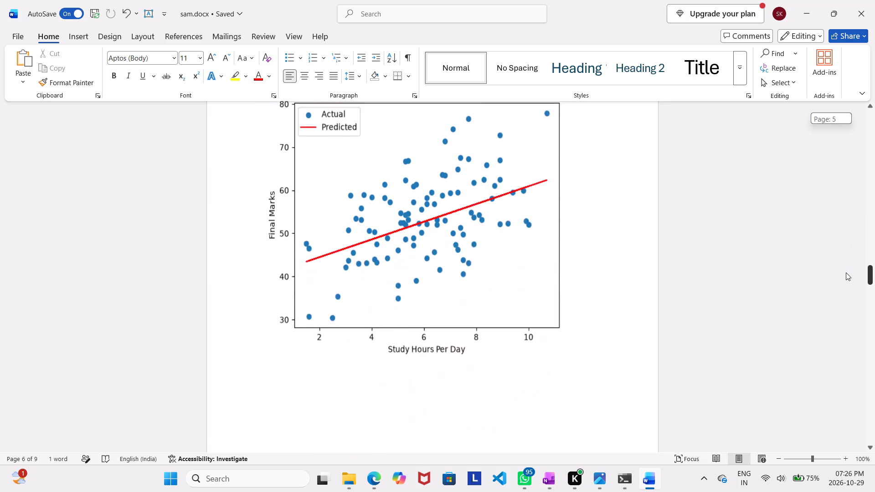
drag(846, 272, 846, 273)
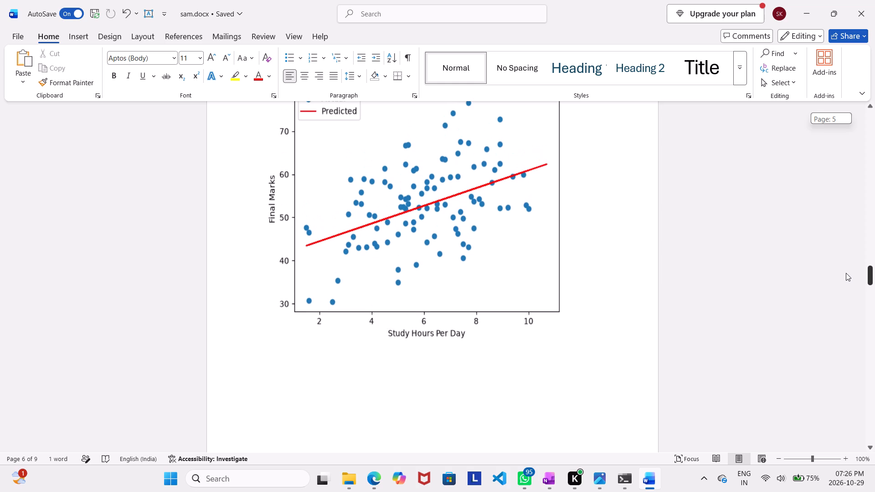
drag(846, 273, 846, 270)
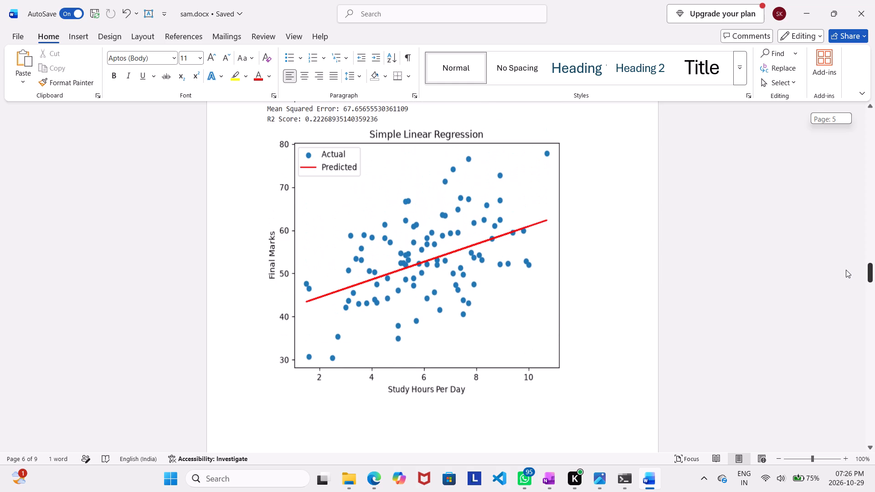
drag(846, 270, 848, 265)
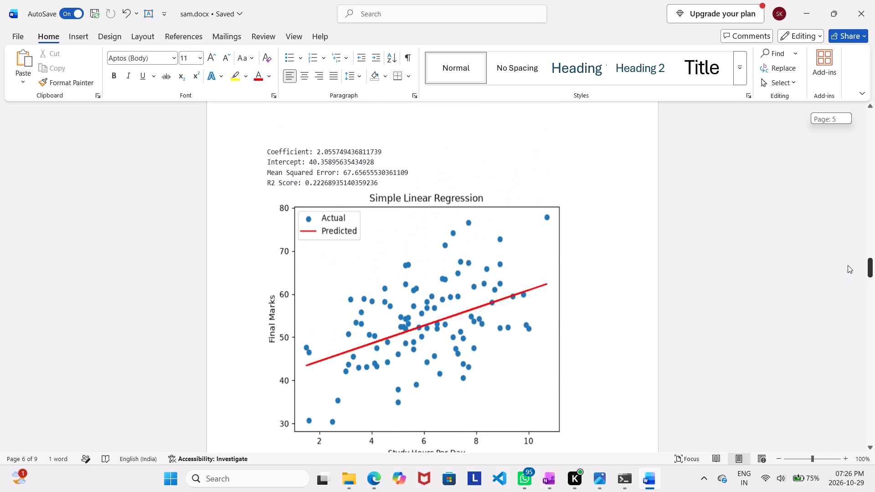
drag(848, 265, 874, 189)
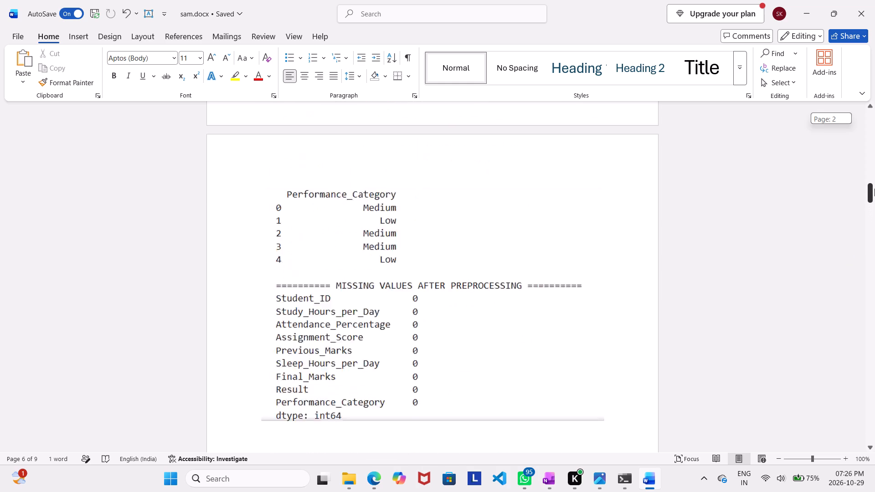
drag(874, 189, 874, 97)
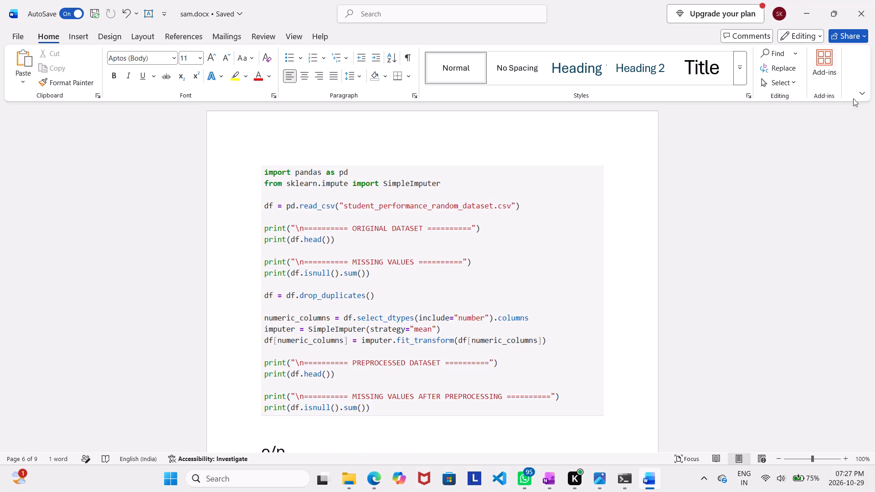
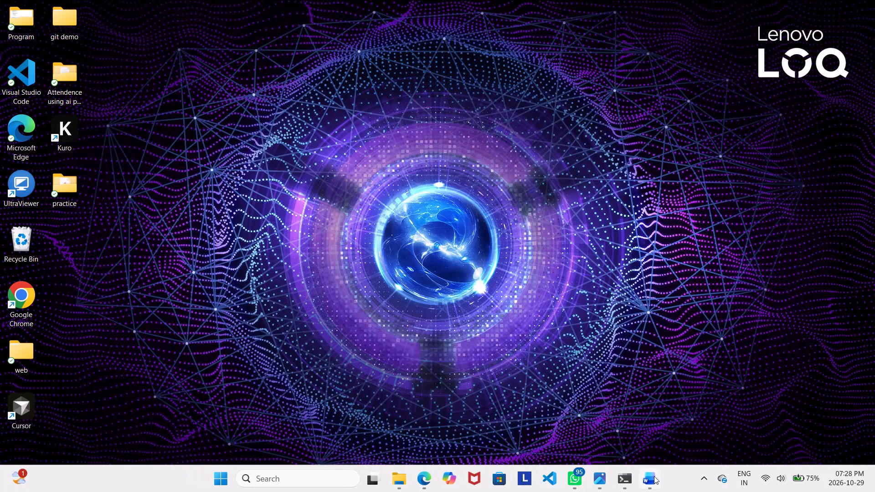
Close the sam.docx document and all five open screenshot images.
click(699, 378)
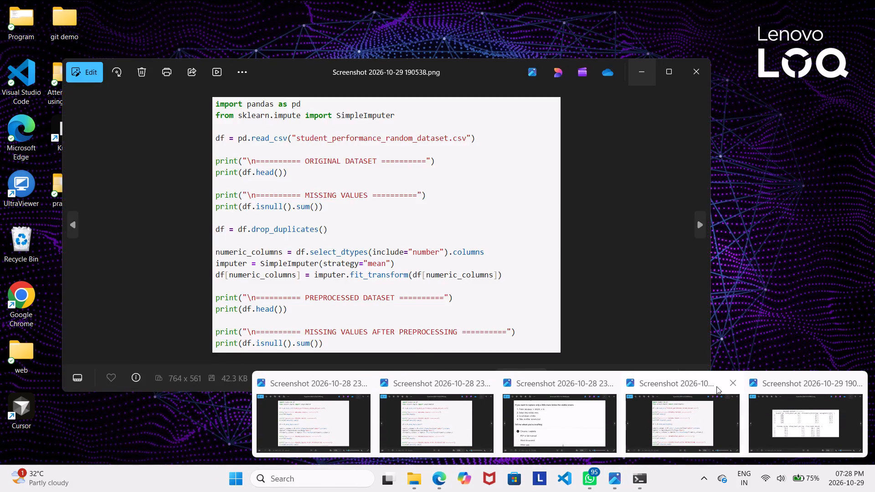
click(370, 385)
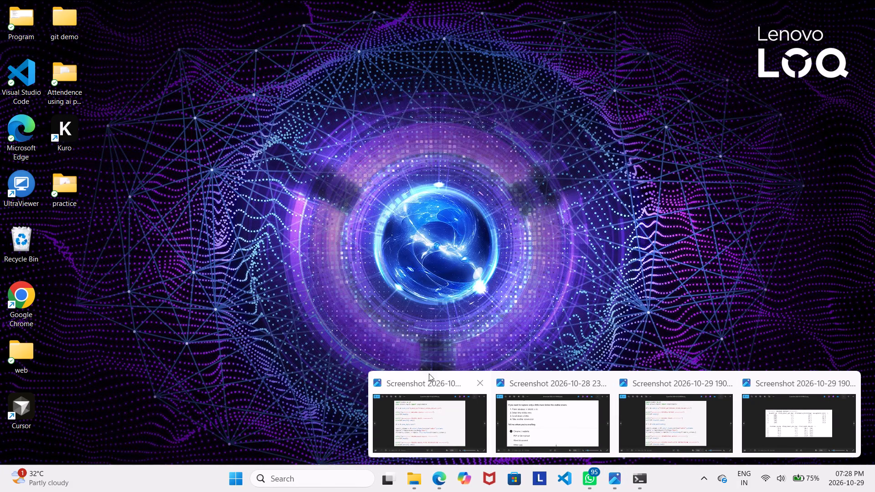
click(486, 380)
click(535, 380)
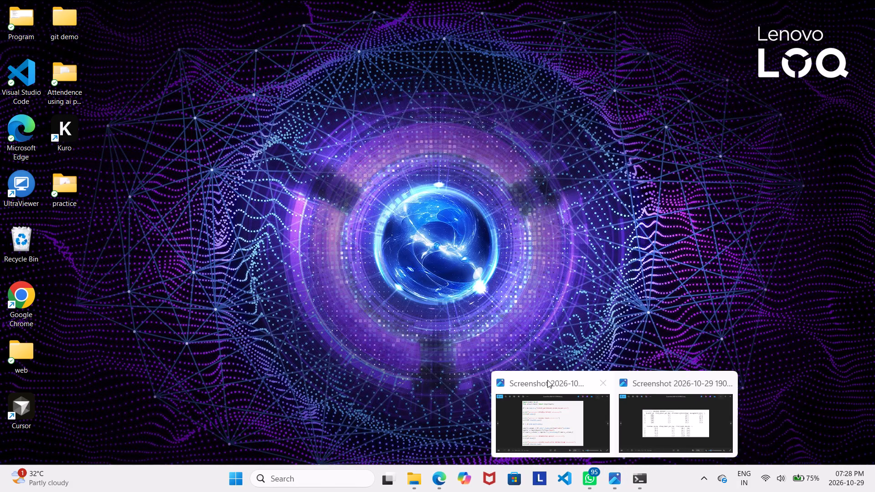
click(603, 380)
click(673, 378)
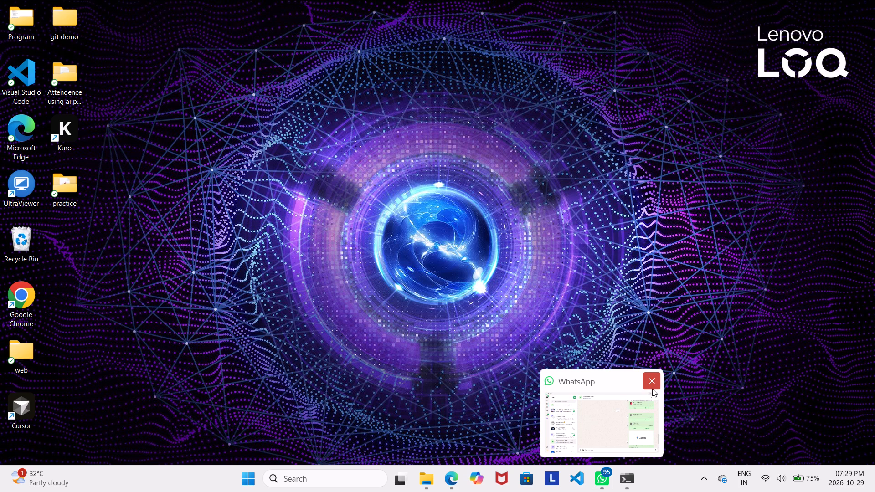
Close the WhatsApp, Microsoft Edge and File Explorer windows.
click(652, 385)
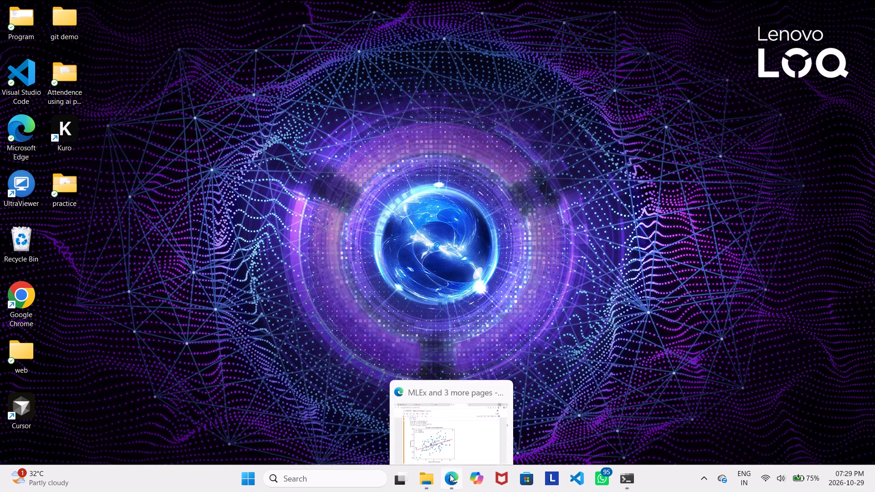
click(502, 382)
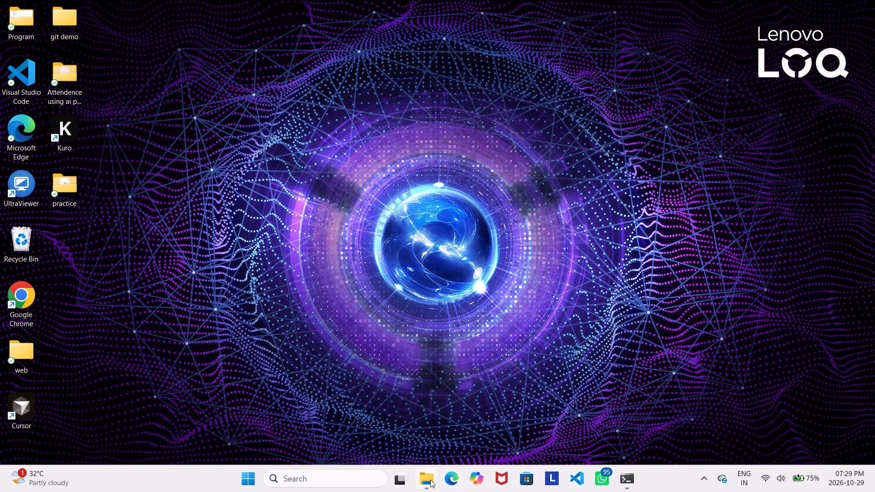
click(478, 379)
Launch Kuro from its desktop shortcut.
double_click(63, 141)
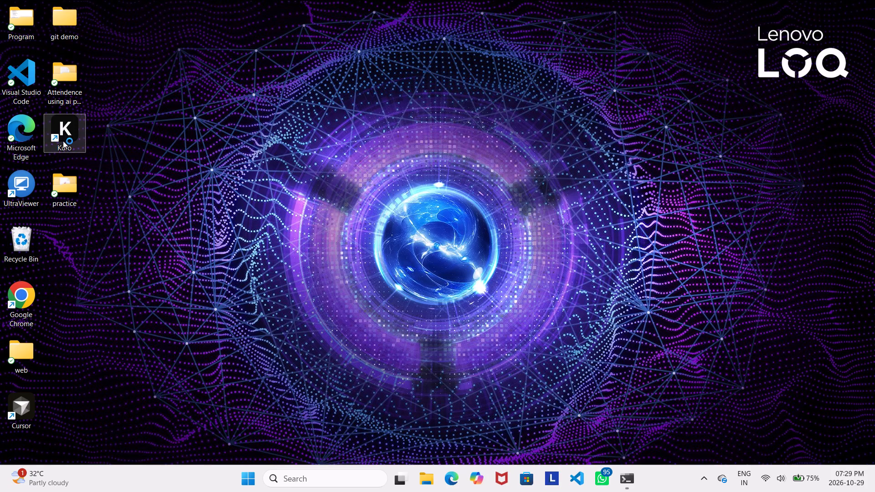
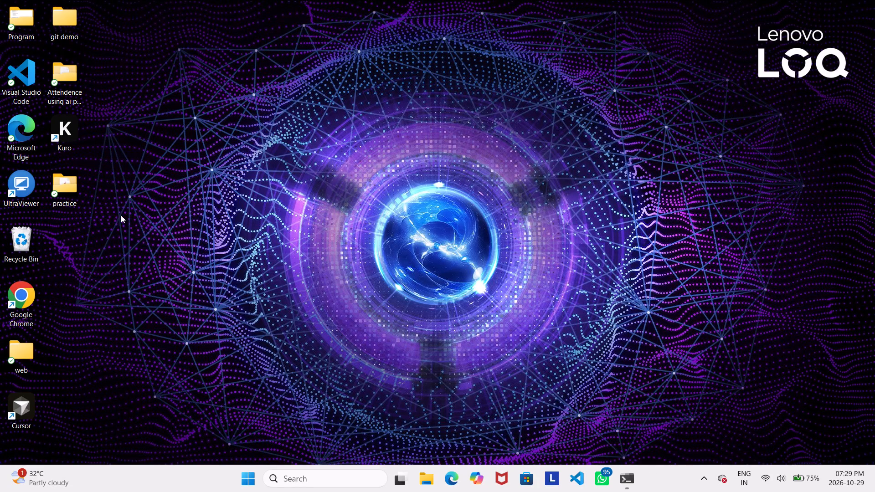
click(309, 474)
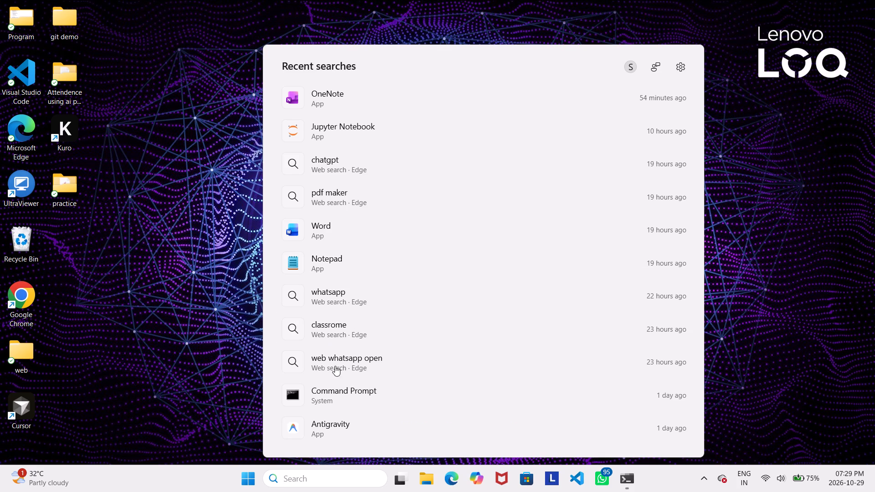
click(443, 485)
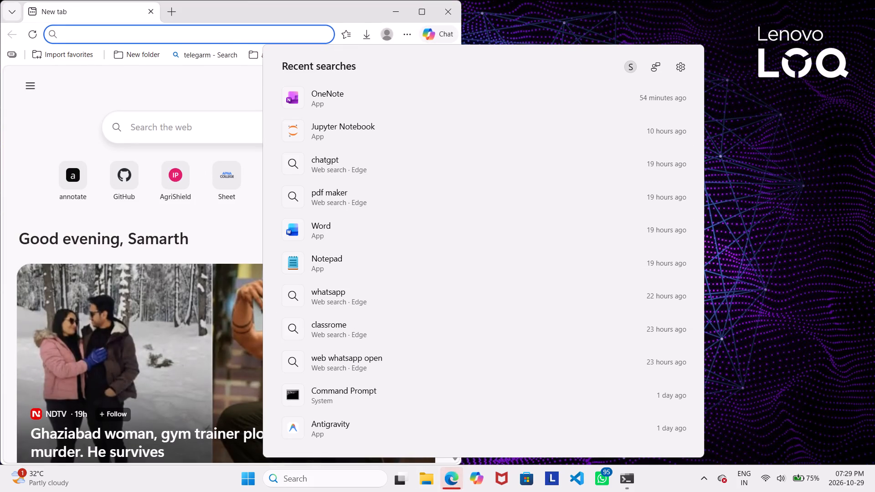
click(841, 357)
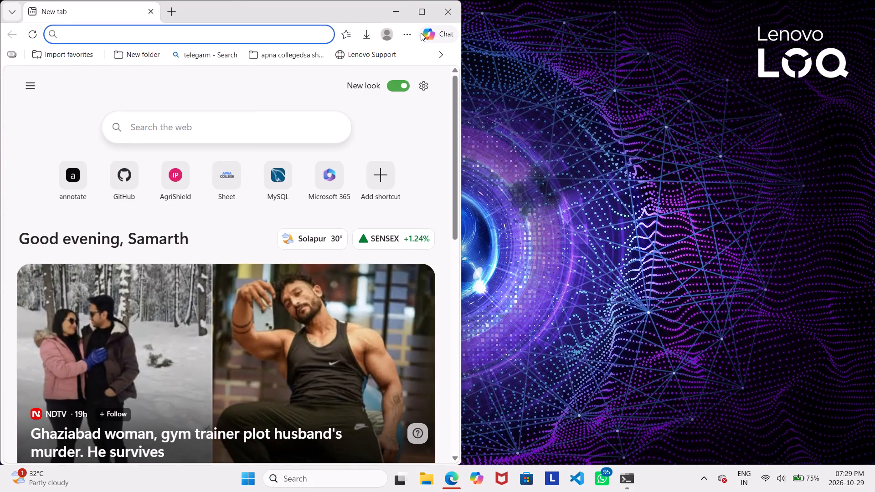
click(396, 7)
Launch Kuro from its desktop shortcut.
double_click(77, 133)
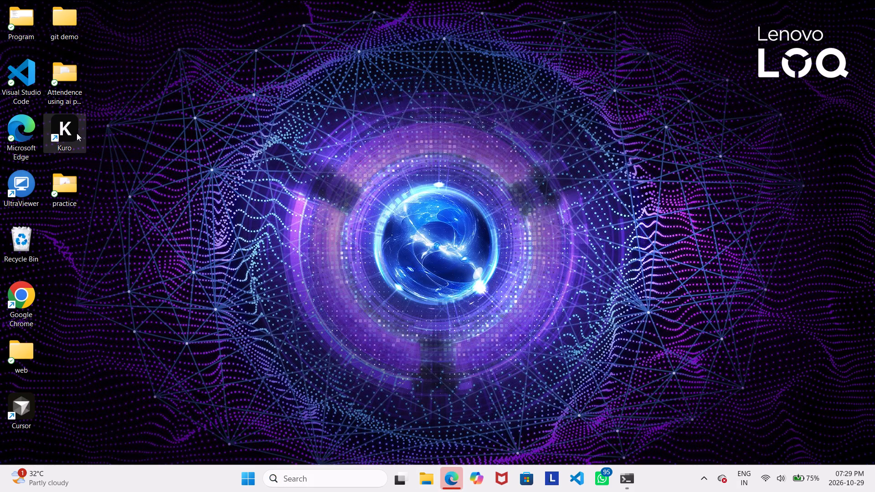